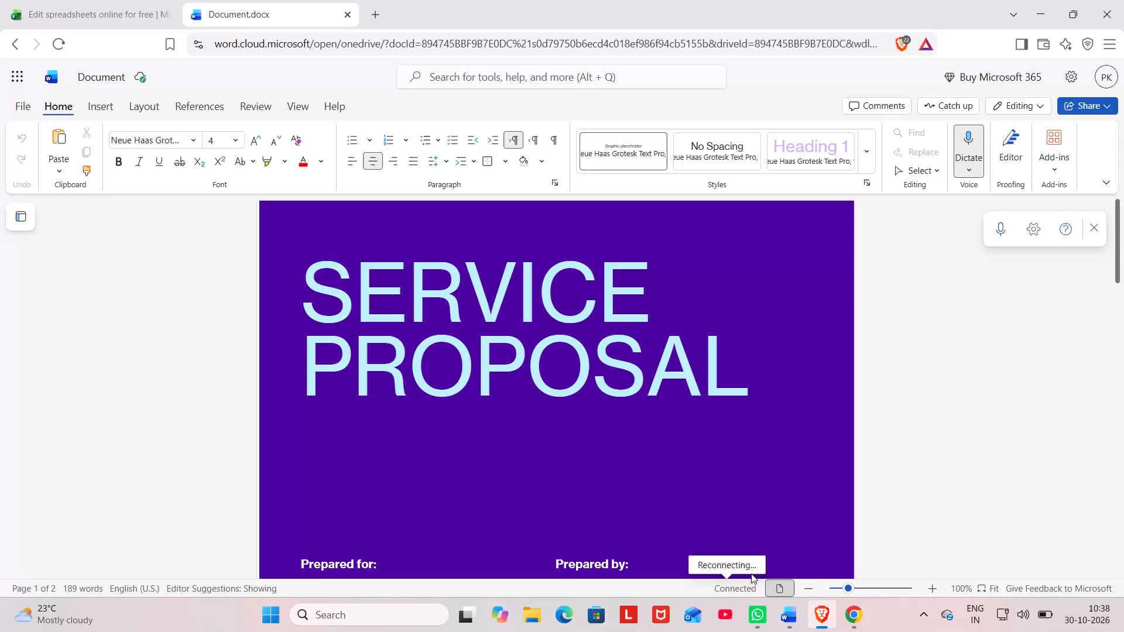
Close the floating dictation toolbar in the Service Proposal document.
click(1099, 228)
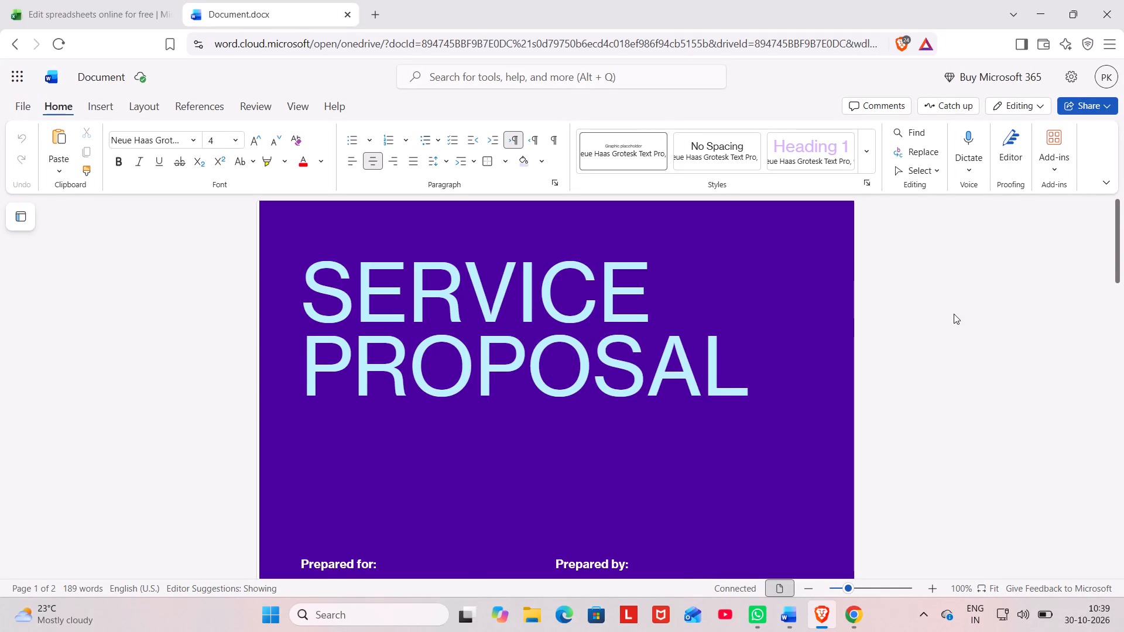
Review the Service Proposal document from the cover page through its numbered sections.
scroll(899, 378, down, 3)
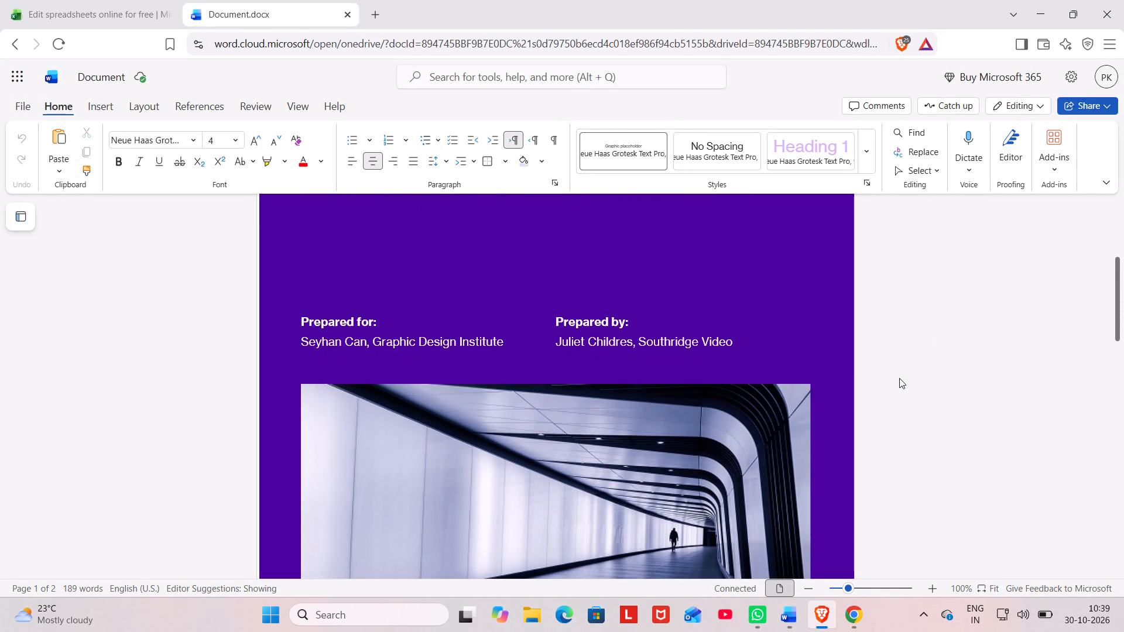
scroll(899, 378, down, 3)
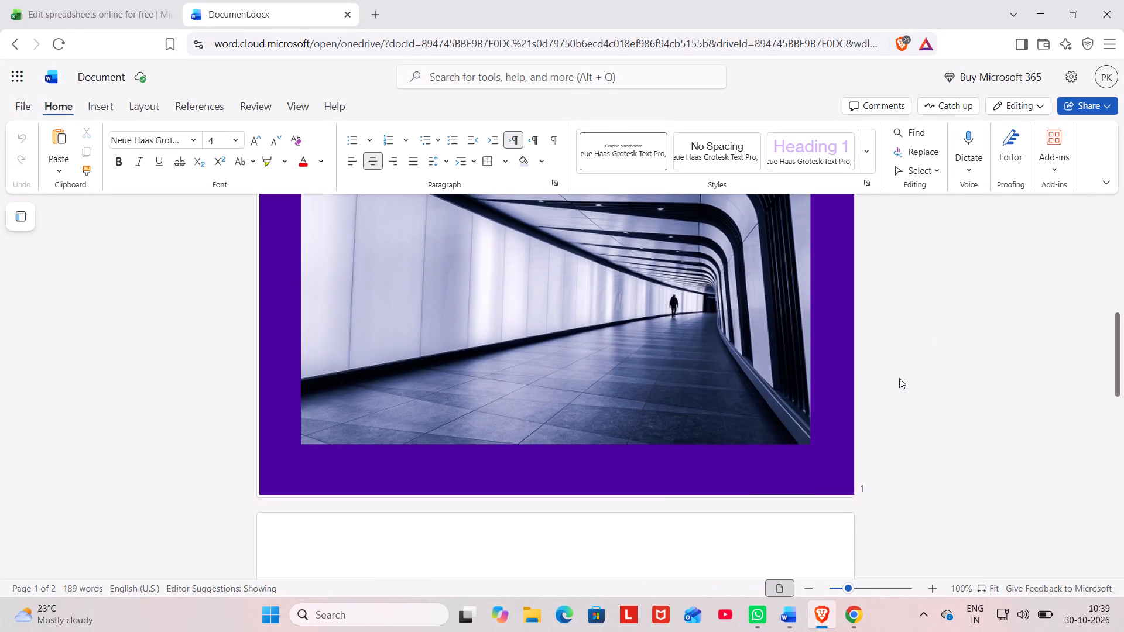
scroll(899, 378, down, 3)
scroll(899, 378, up, 4)
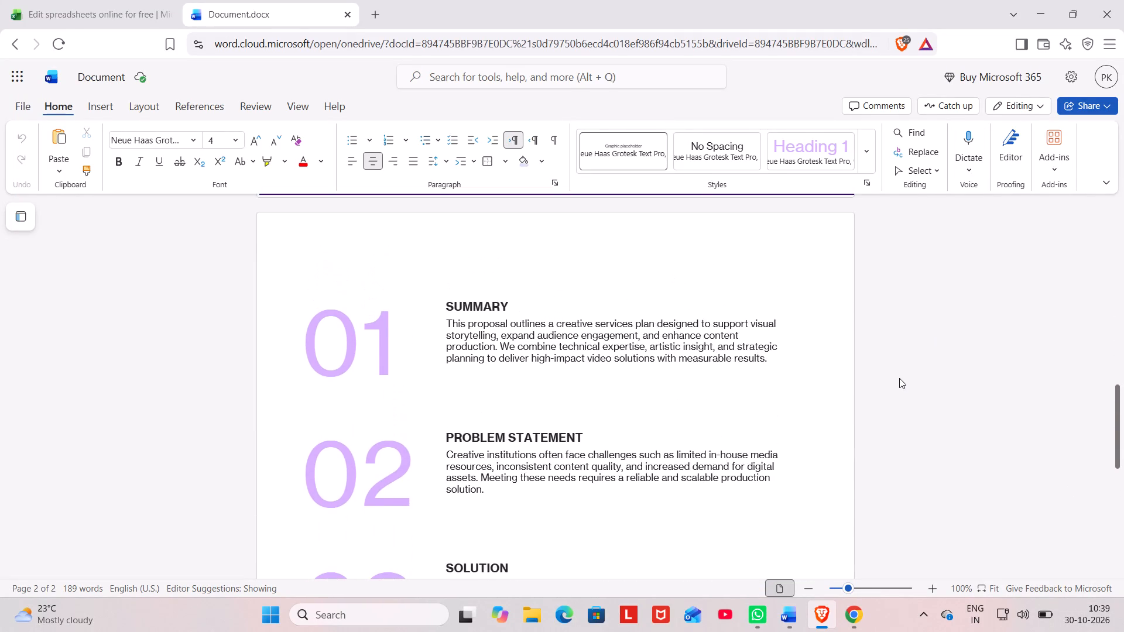
scroll(899, 378, down, 9)
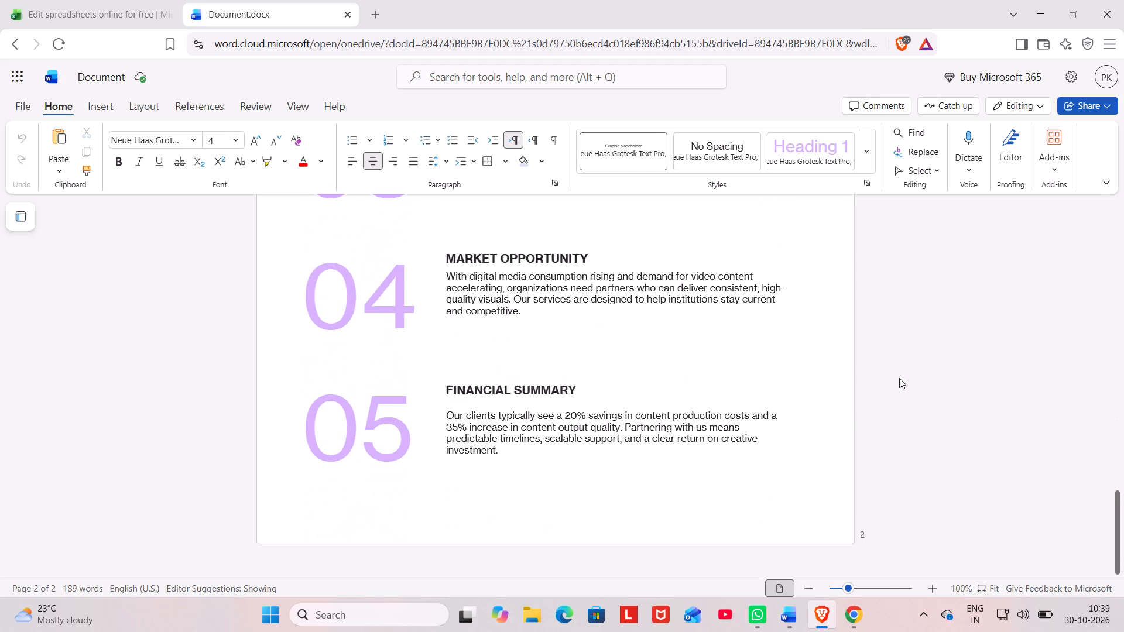
scroll(899, 378, down, 3)
scroll(899, 378, up, 5)
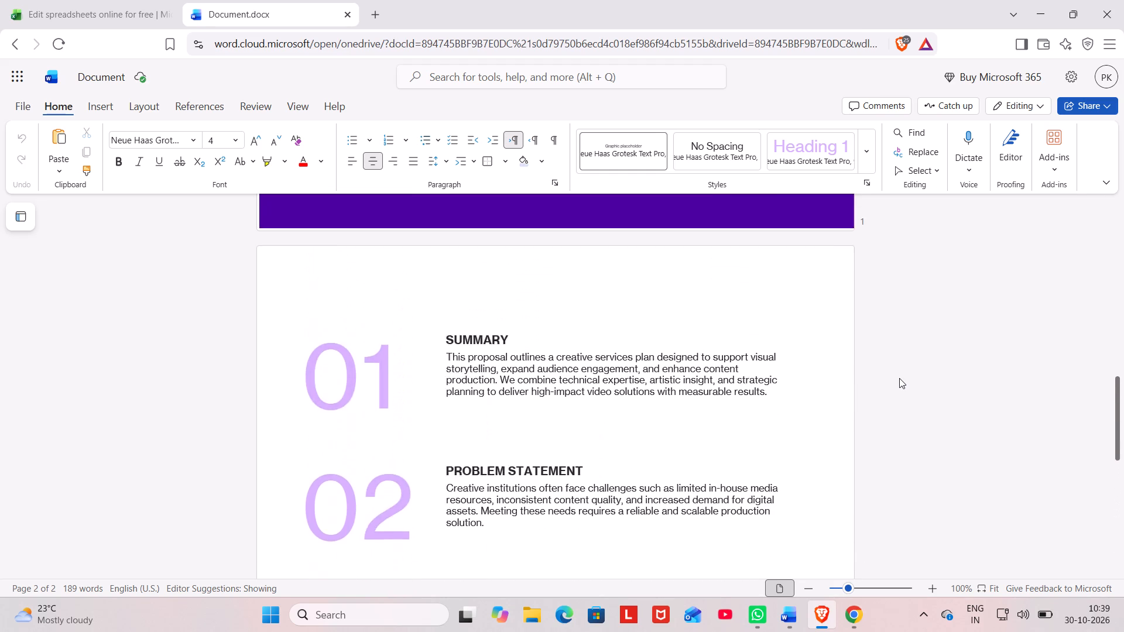
scroll(899, 378, up, 7)
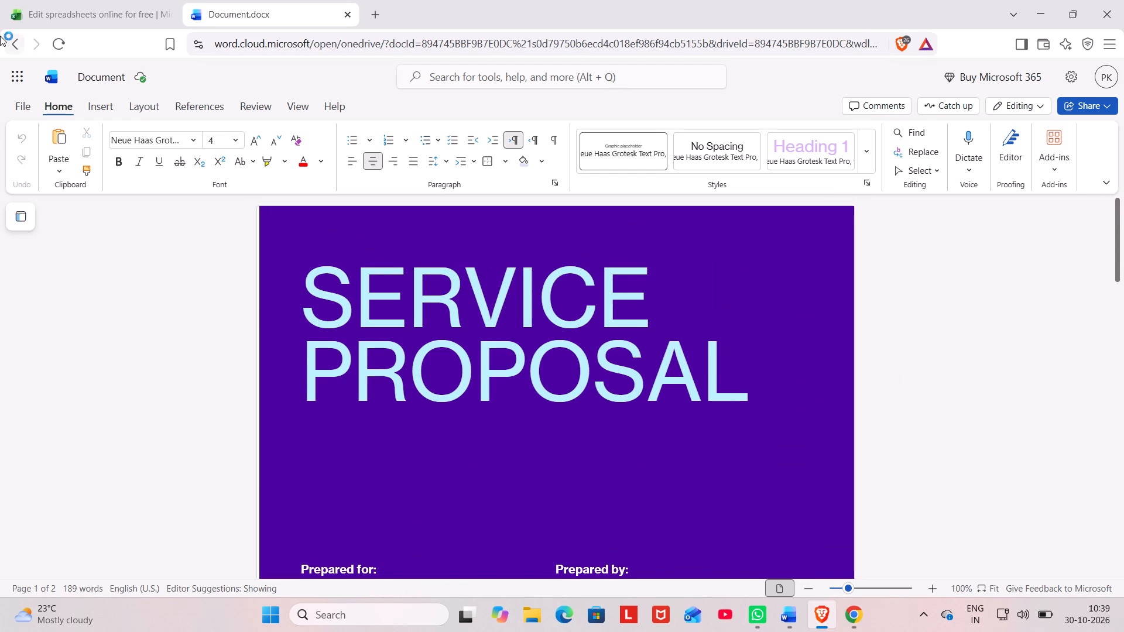
Return to the Word home page and browse the Papers and Reports templates through to the end of the row.
click(16, 46)
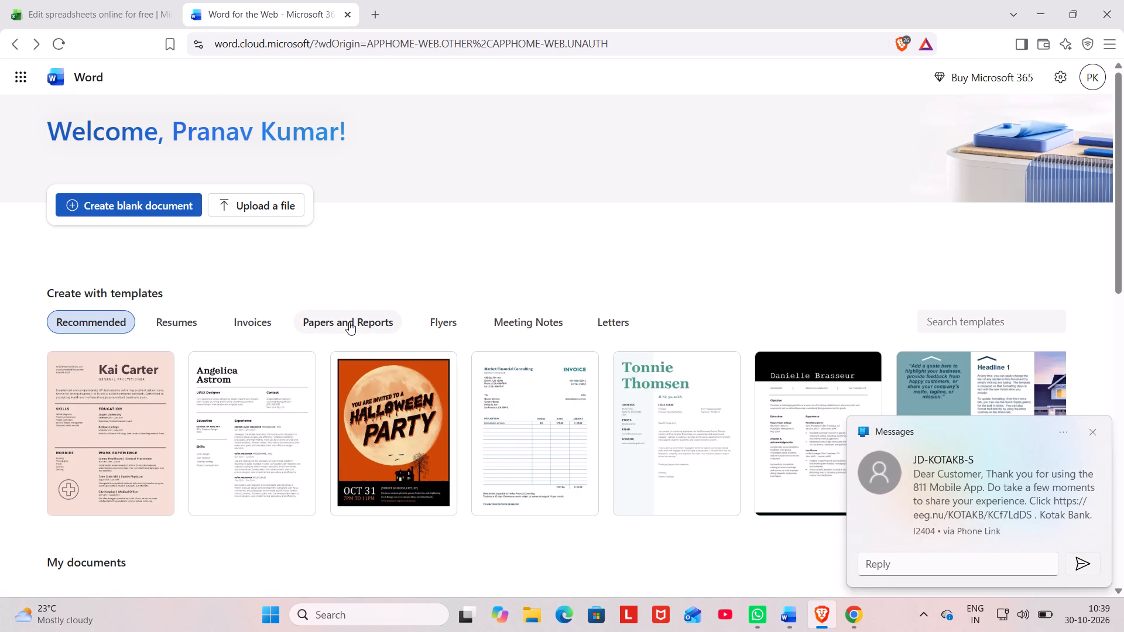
click(349, 322)
scroll(420, 432, down, 4)
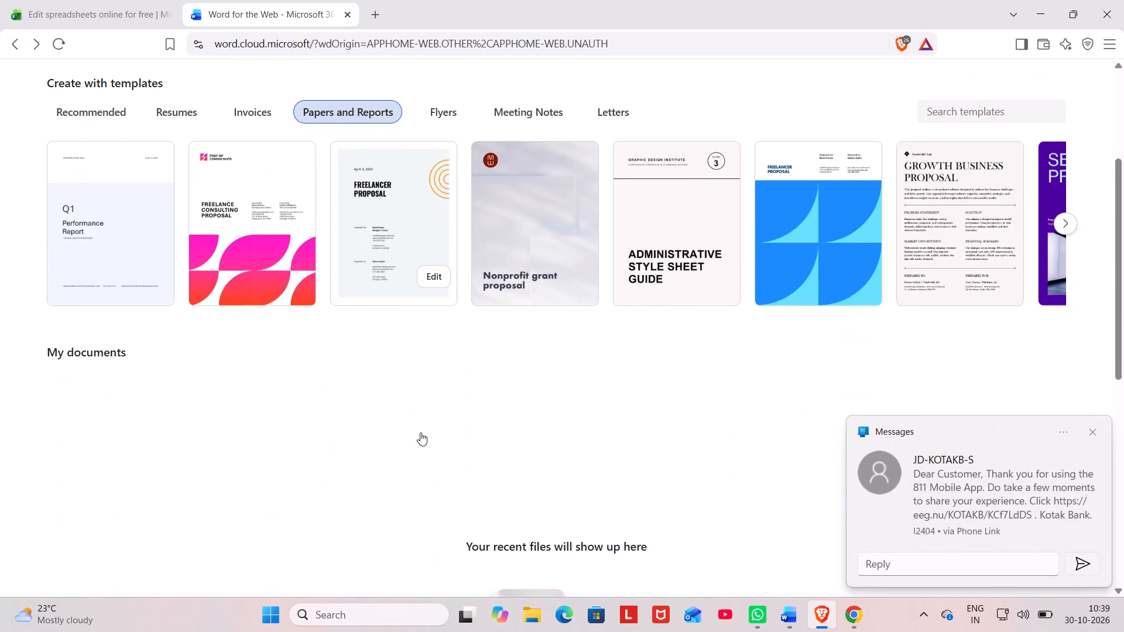
scroll(697, 243, left, 1)
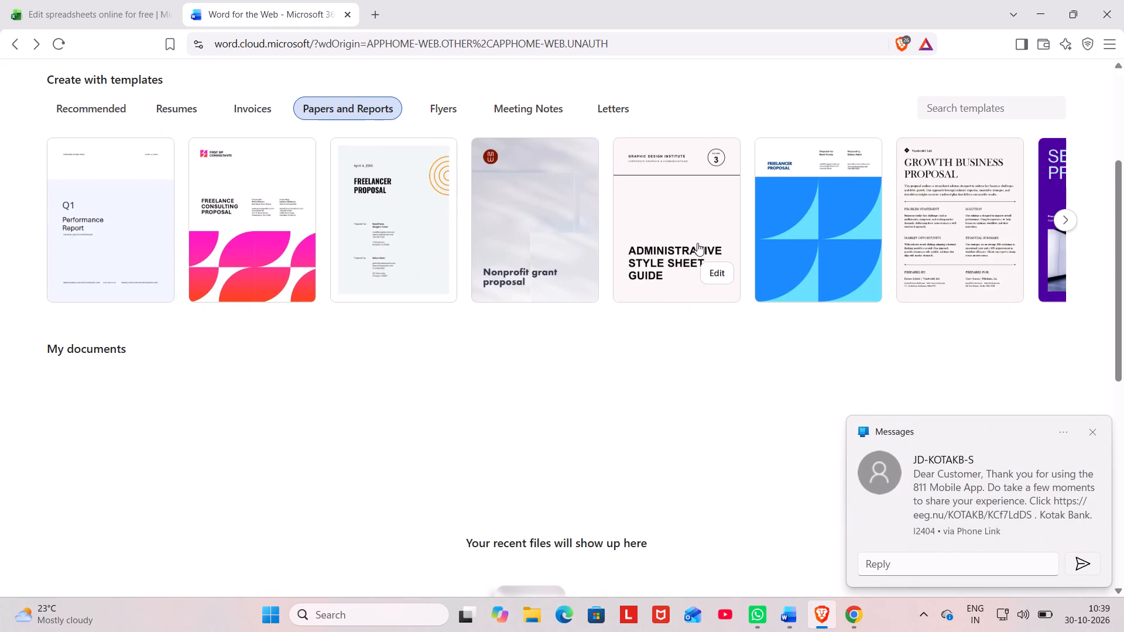
scroll(697, 243, left, 3)
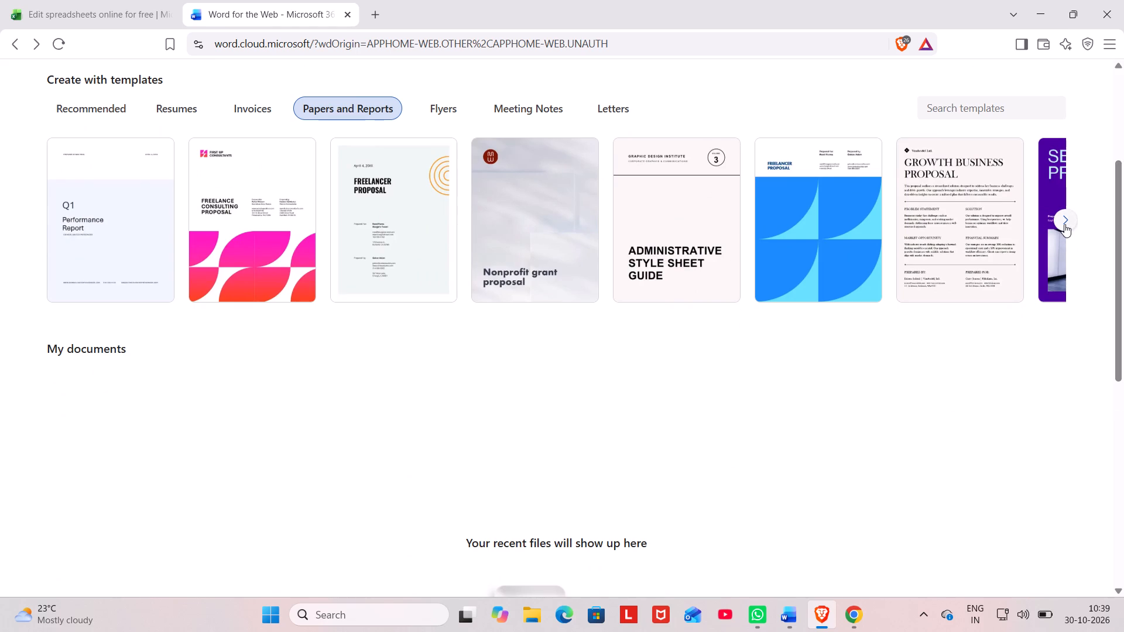
click(1065, 224)
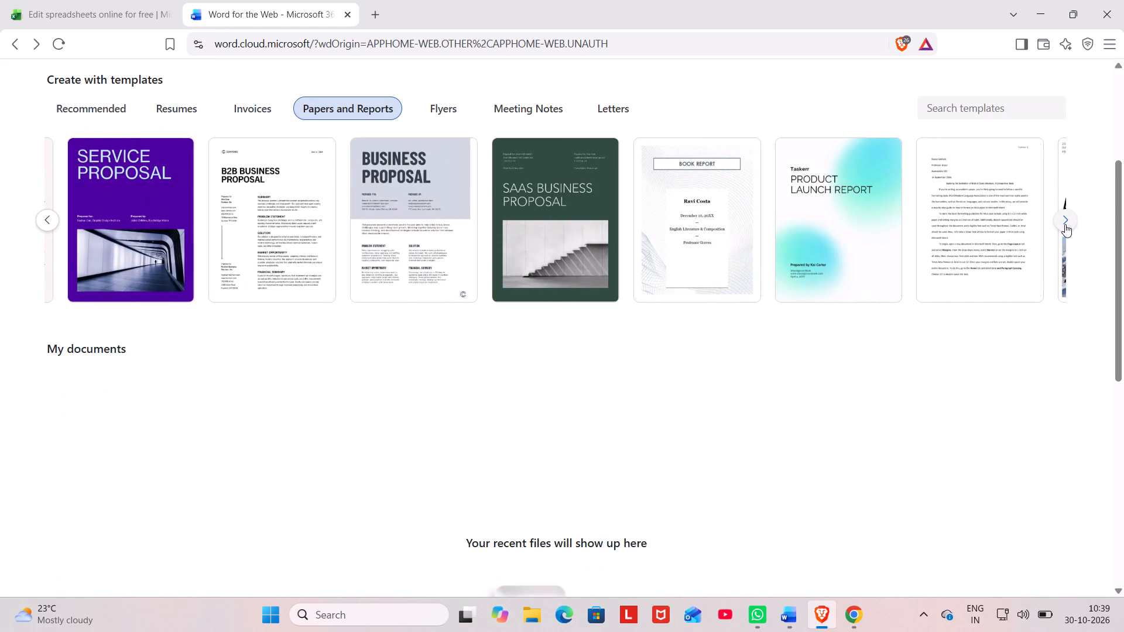
click(1065, 224)
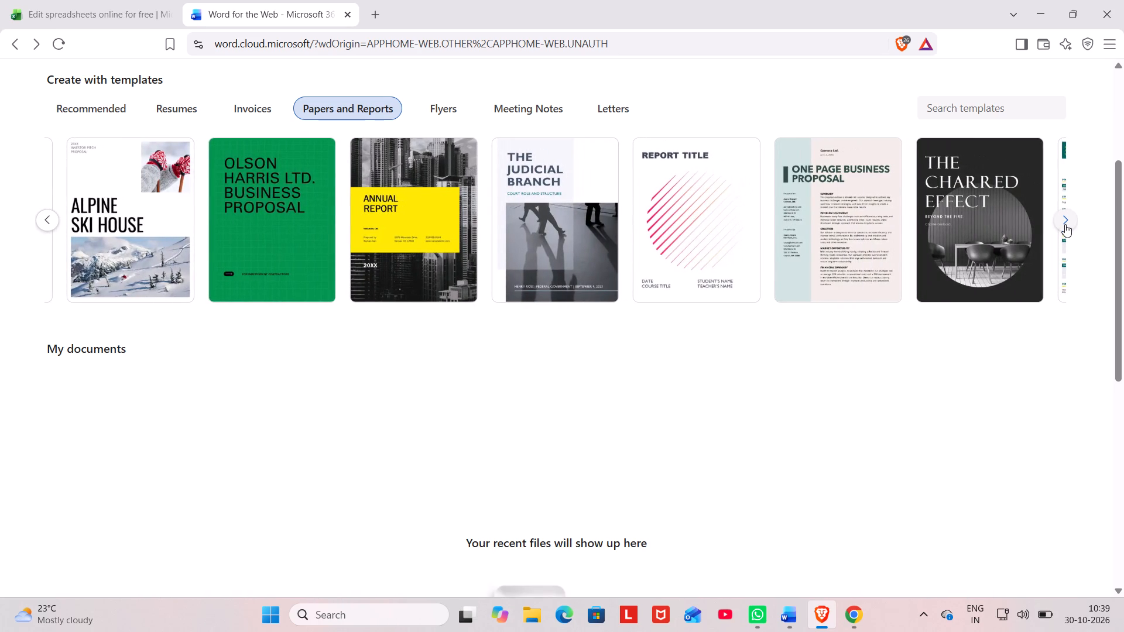
click(1065, 224)
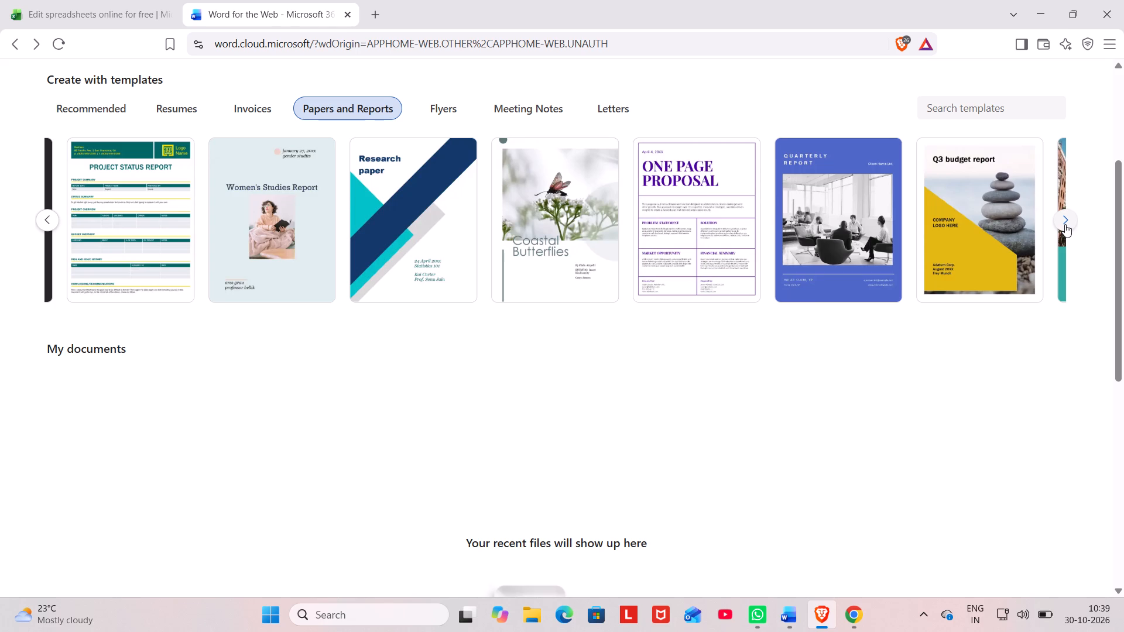
click(1065, 224)
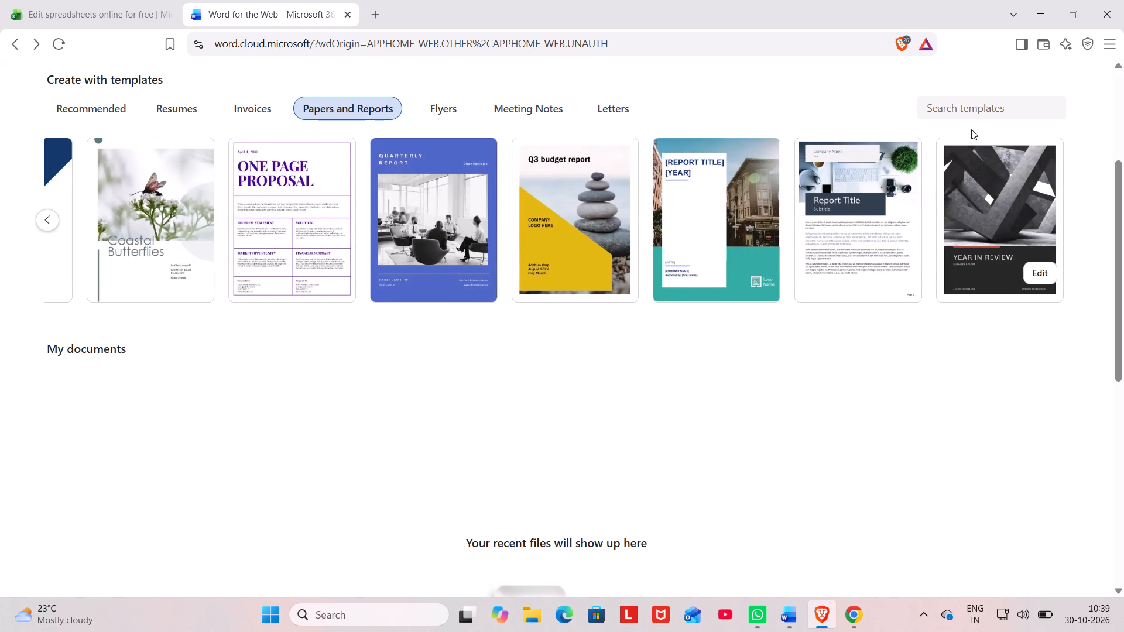
Search the Word templates for REQUIREMENT.
click(974, 109)
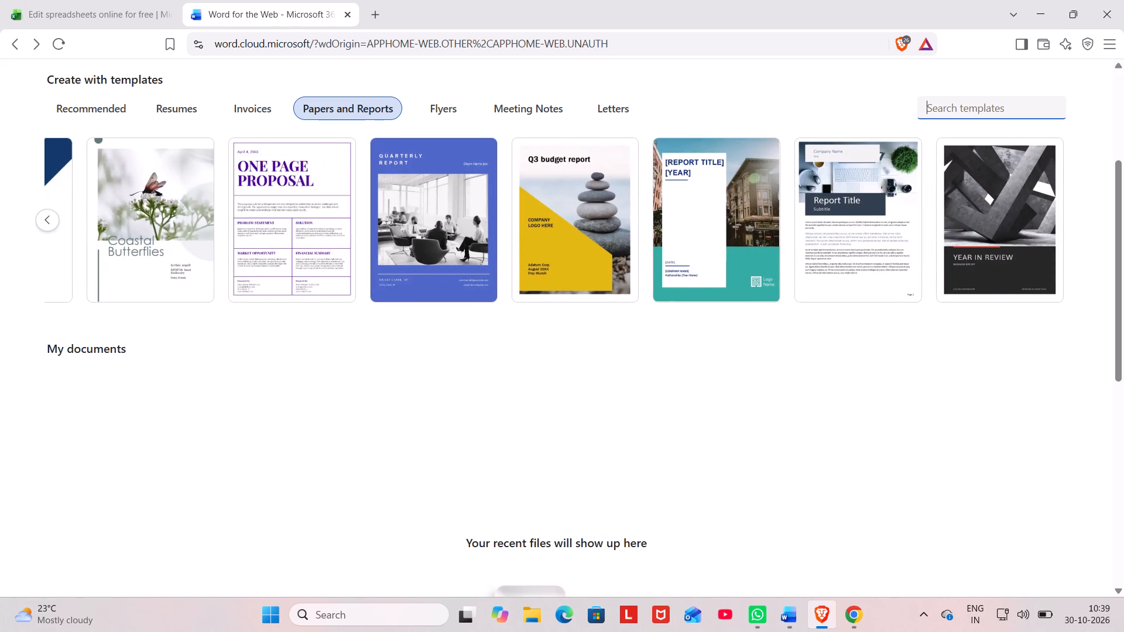
text(REQUIREMENT)
key(Return)
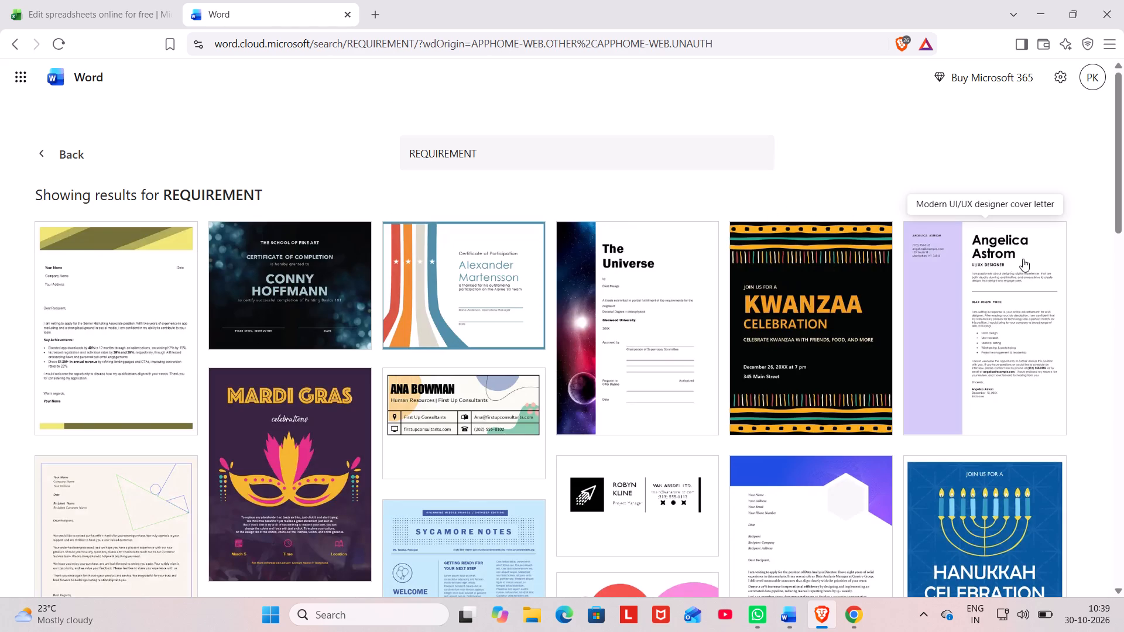
Browse the template results for REQUIREMENT, looking through the reports, letters, memos and statements of work for a suitable requirements document.
scroll(1091, 301, down, 1)
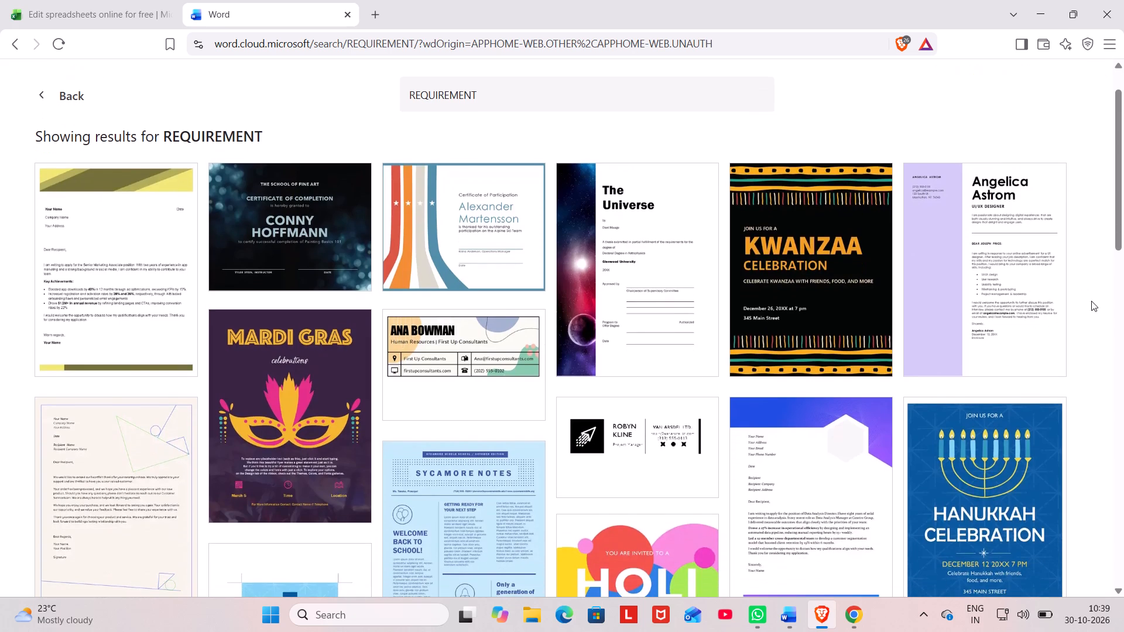
scroll(1091, 301, down, 2)
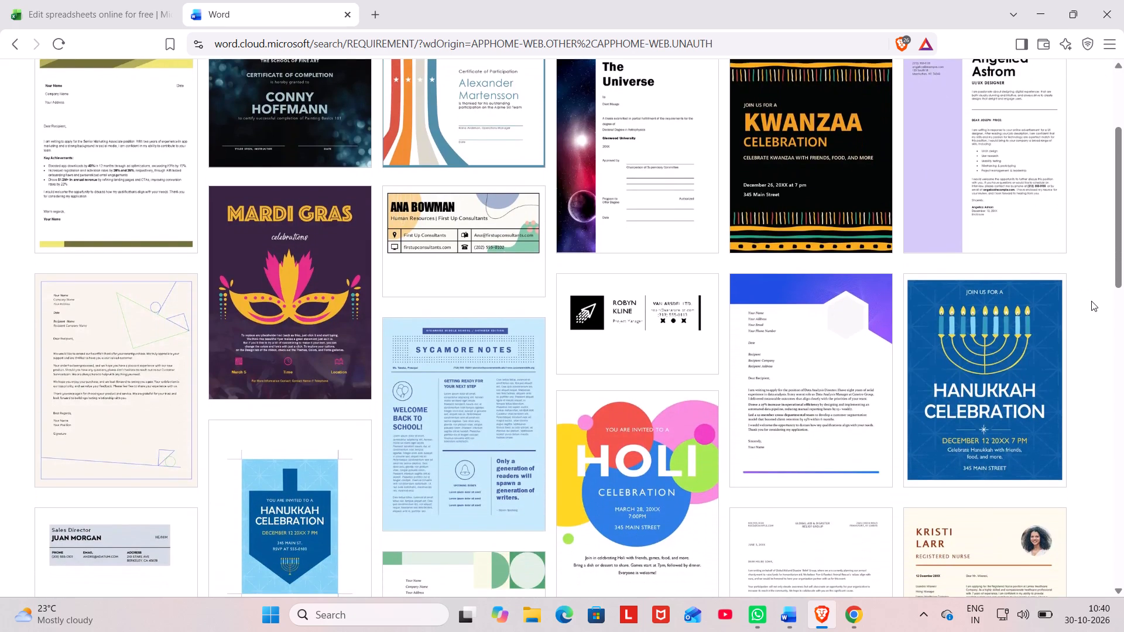
scroll(1091, 301, down, 1)
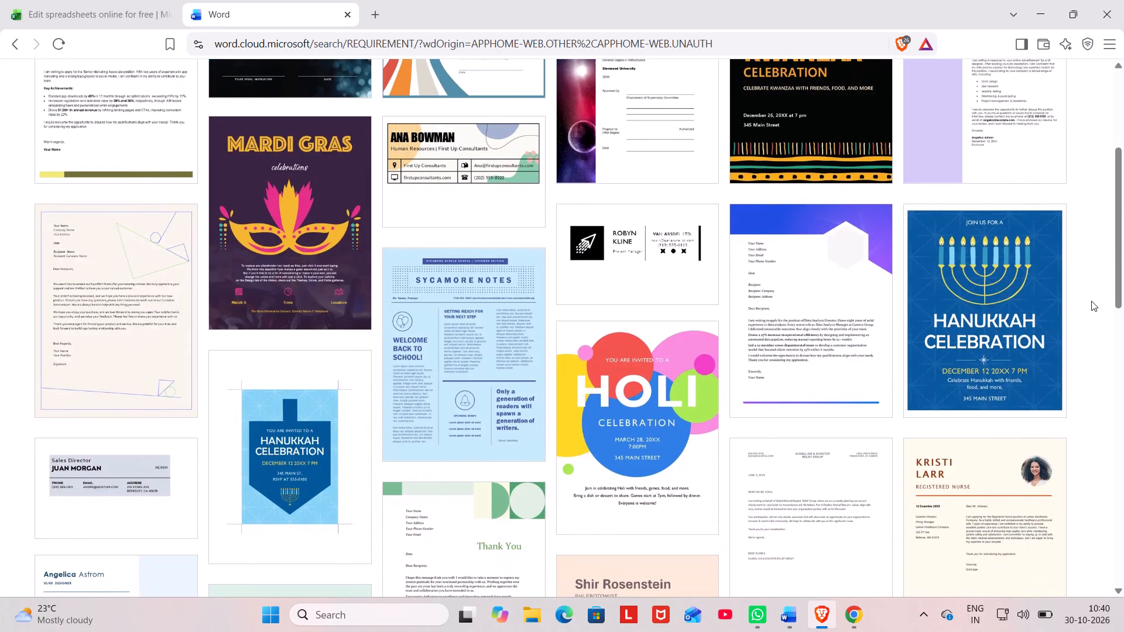
scroll(1091, 301, down, 1)
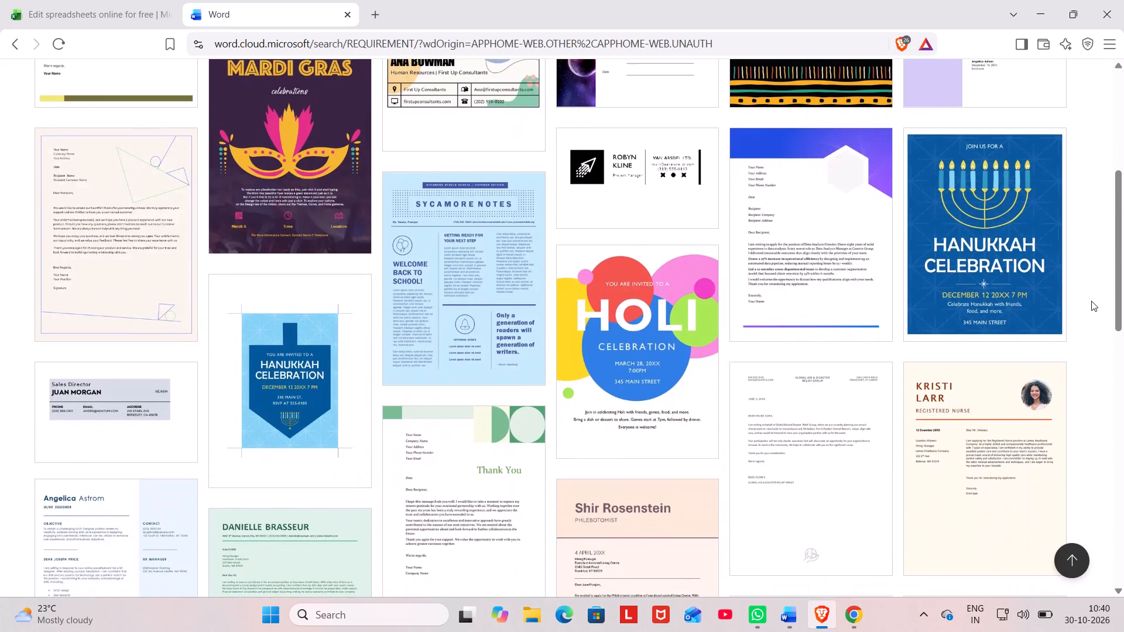
scroll(1091, 301, down, 1)
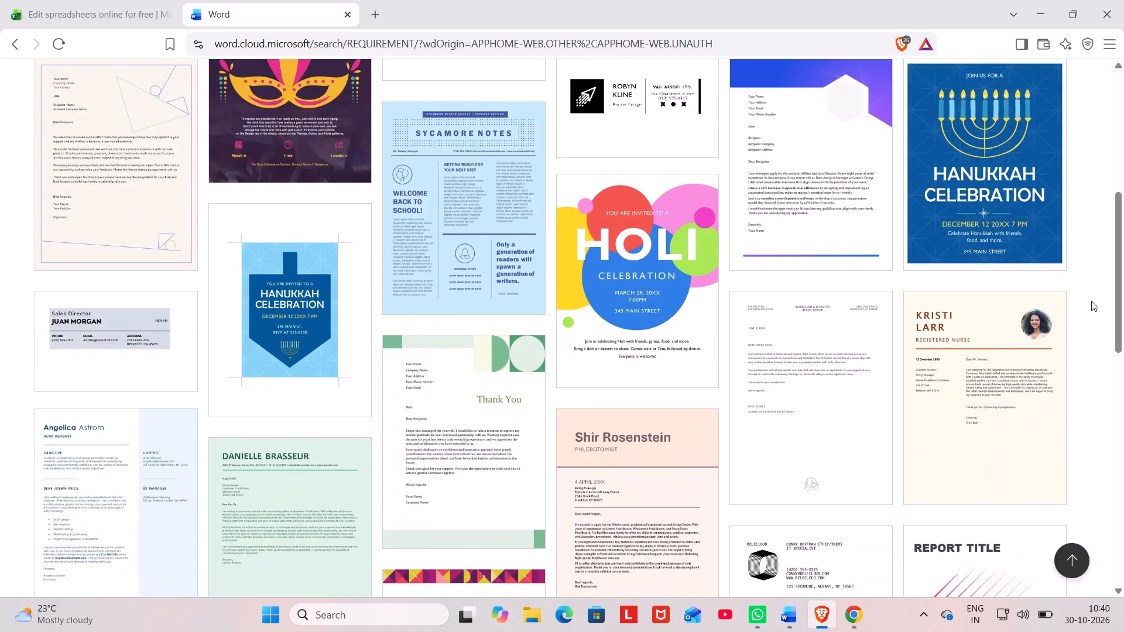
scroll(1091, 301, right, 1)
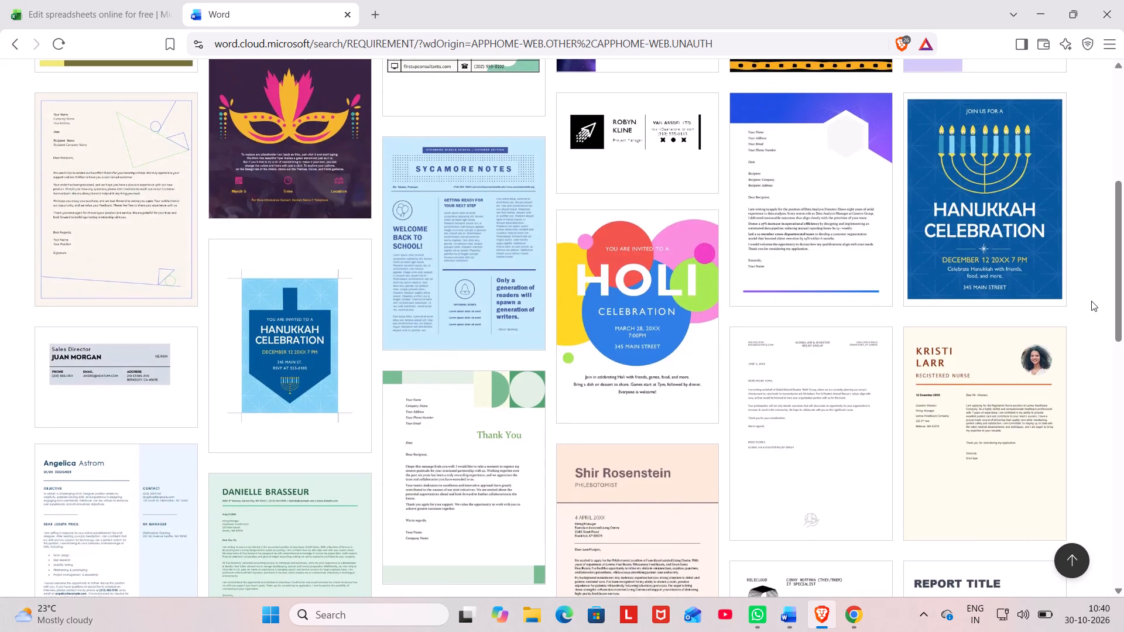
scroll(1091, 301, right, 1)
scroll(1091, 301, down, 1)
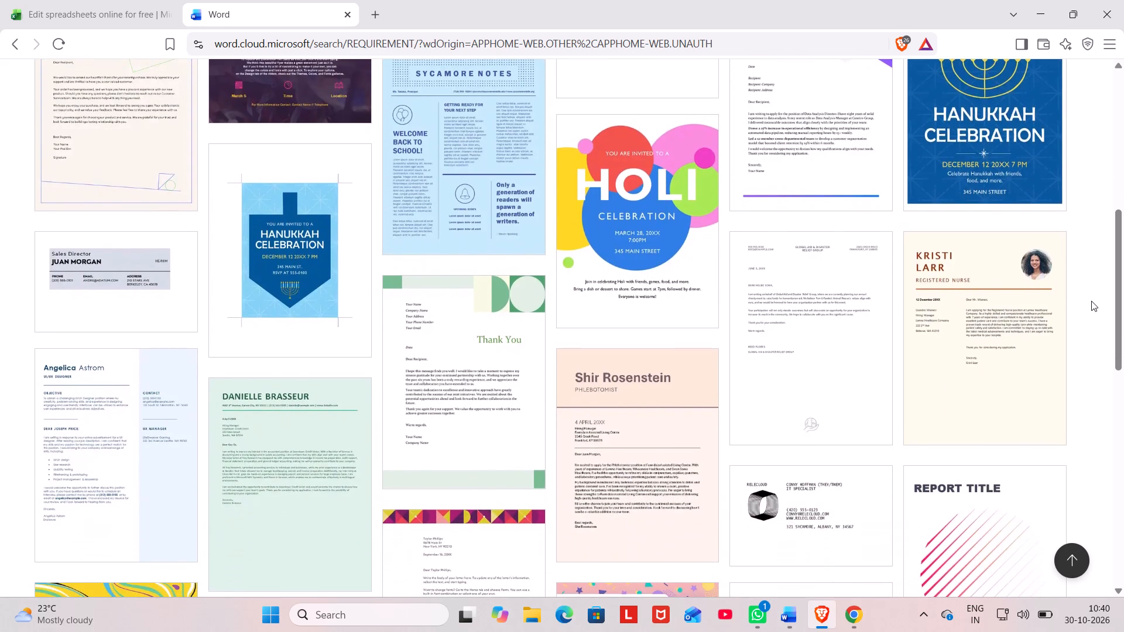
scroll(1091, 301, down, 3)
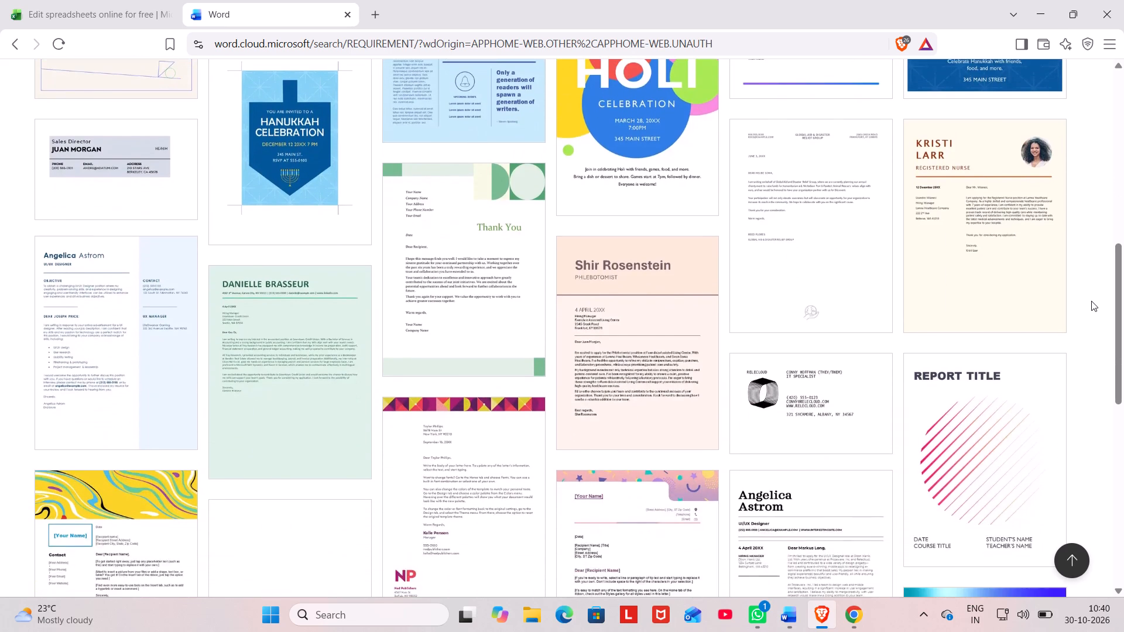
scroll(1091, 301, down, 3)
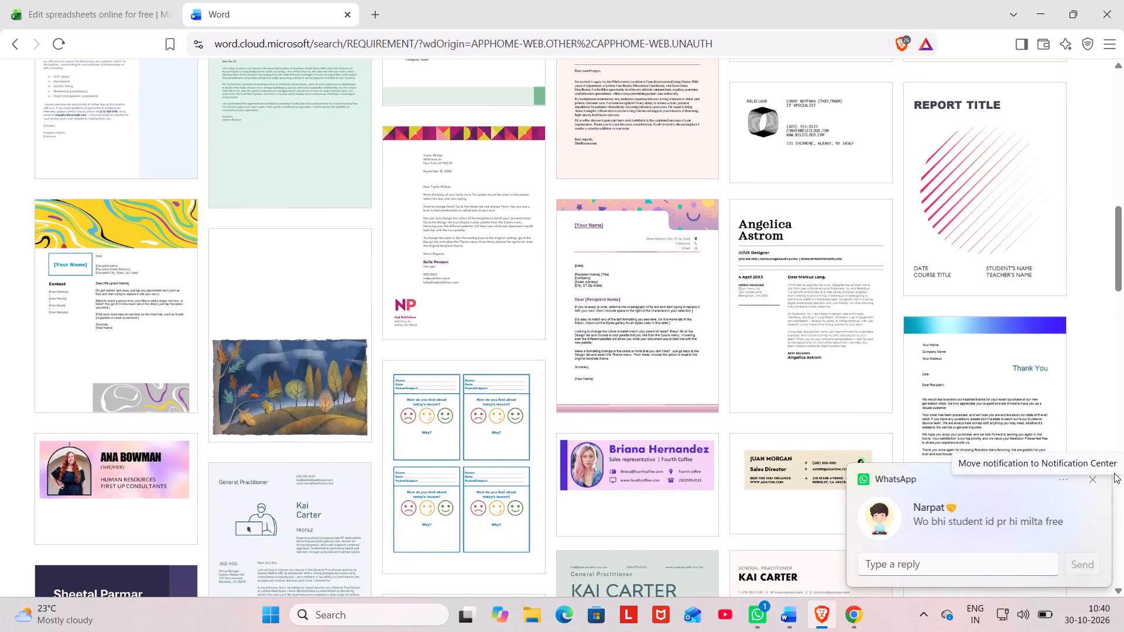
scroll(1085, 423, down, 1)
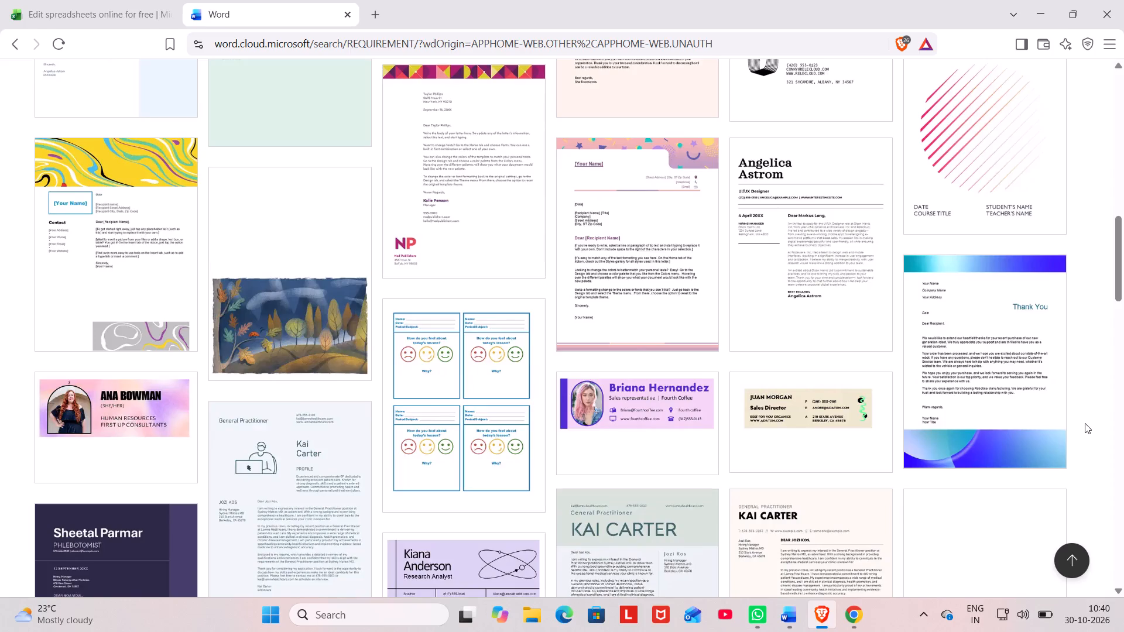
scroll(1112, 360, down, 1)
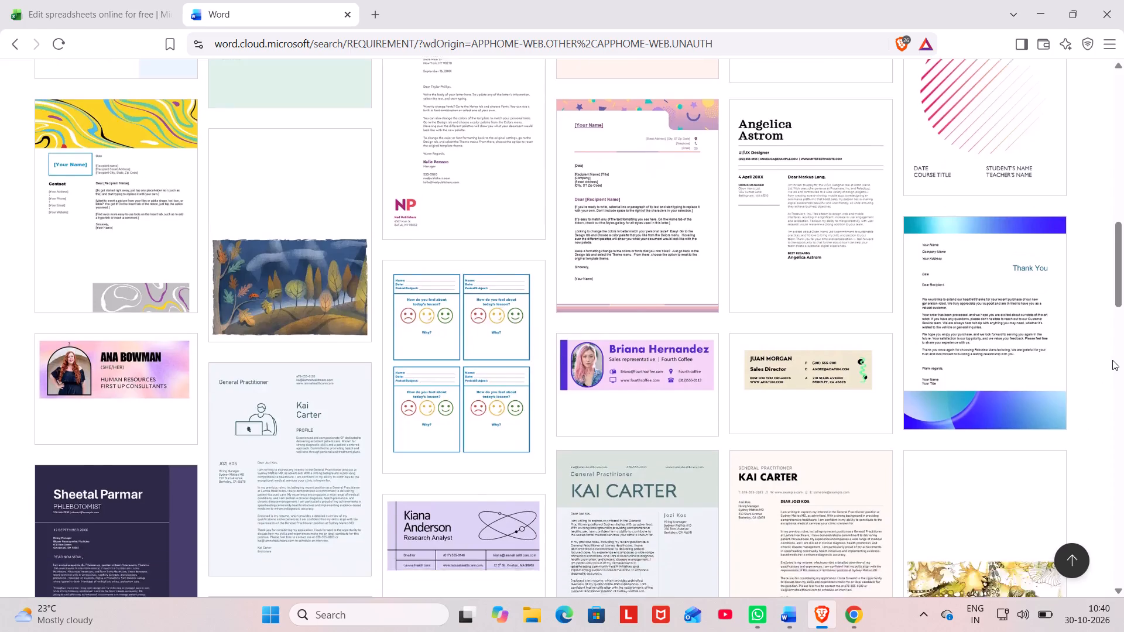
scroll(1112, 360, down, 4)
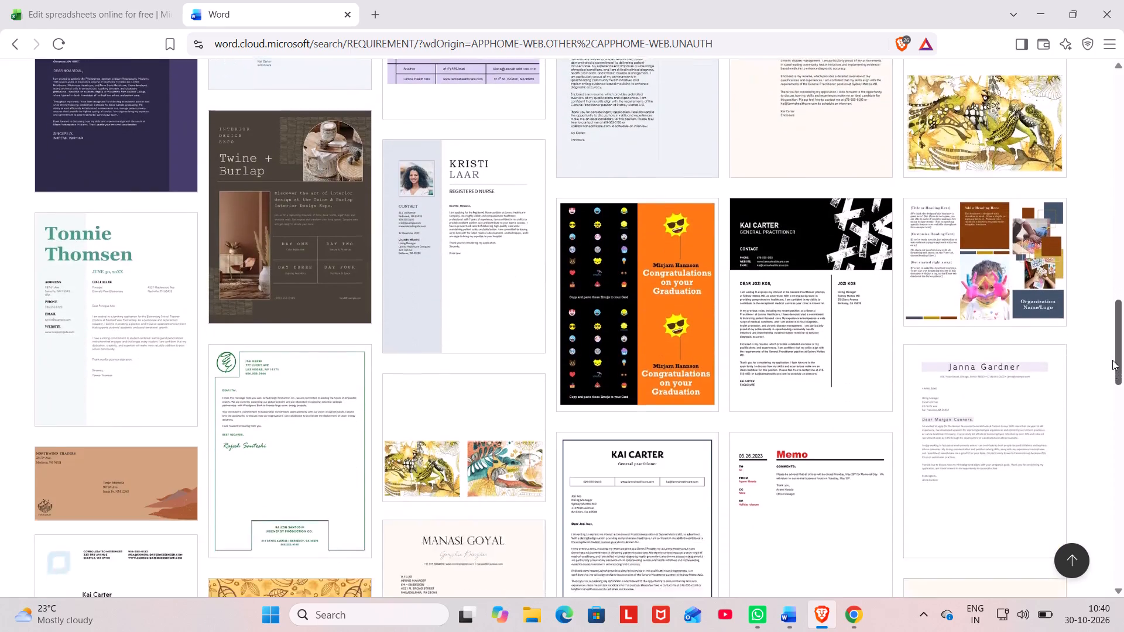
scroll(1112, 360, down, 3)
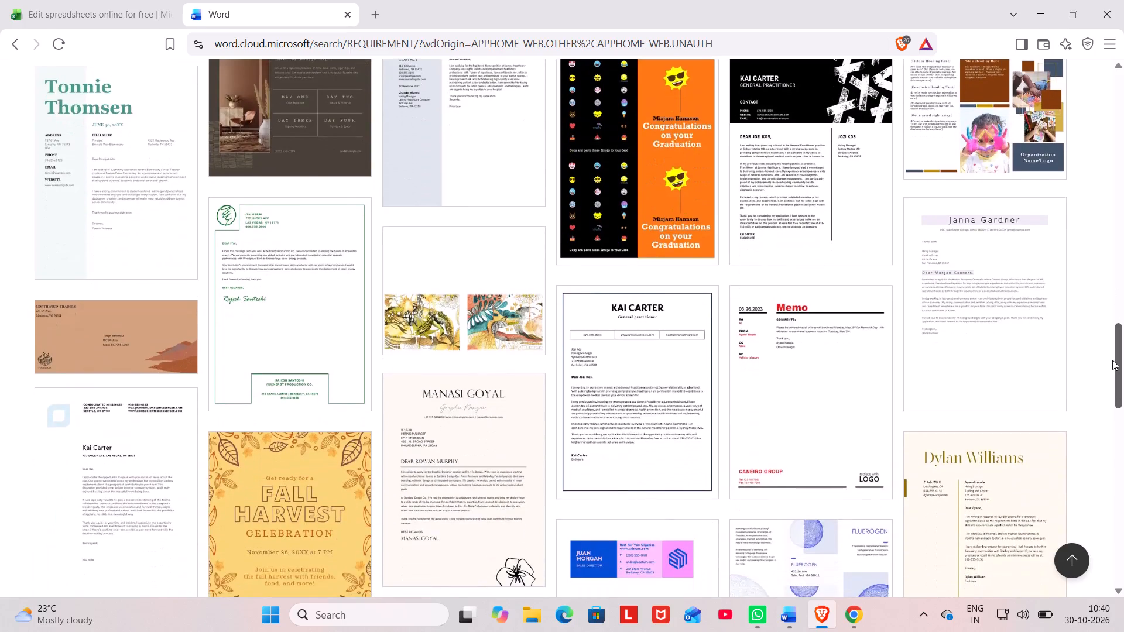
scroll(1112, 360, down, 5)
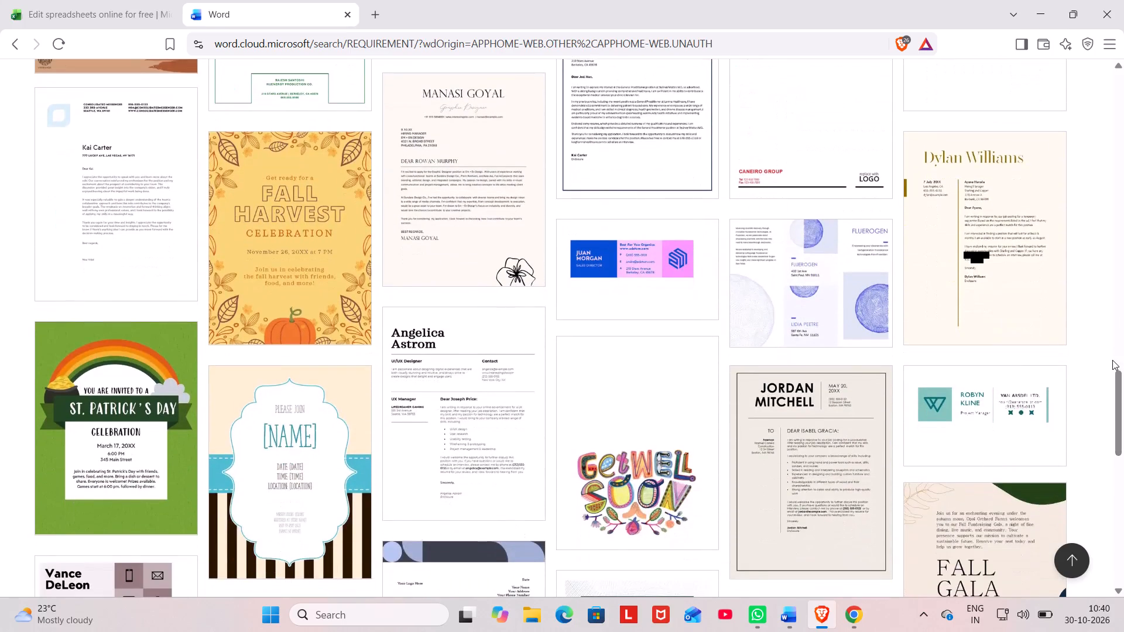
scroll(1112, 360, down, 4)
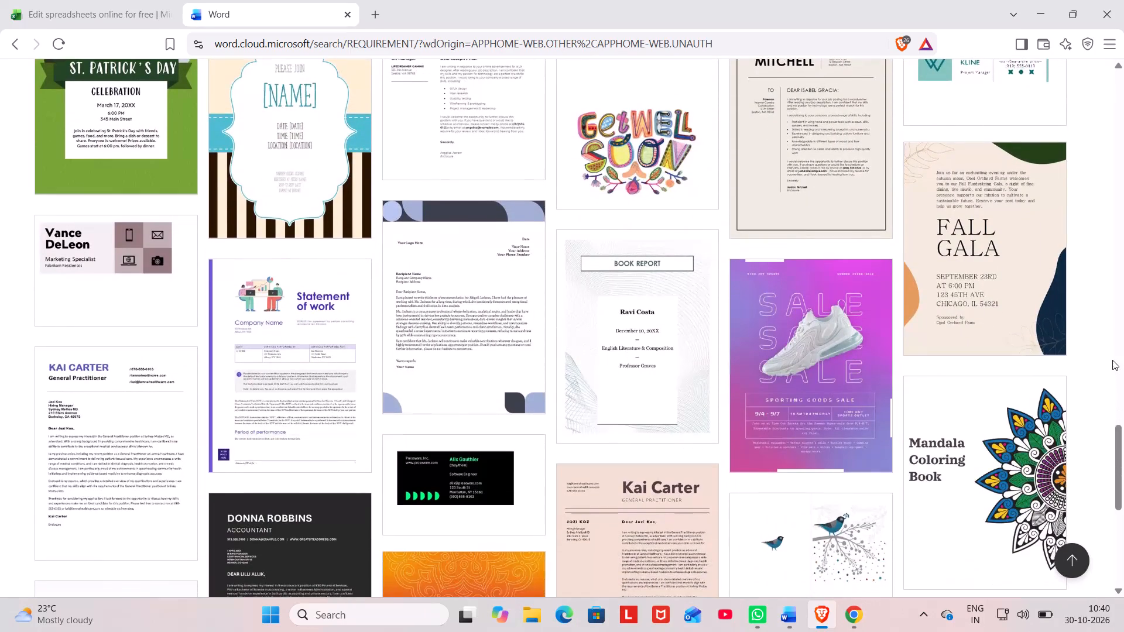
scroll(1112, 360, down, 2)
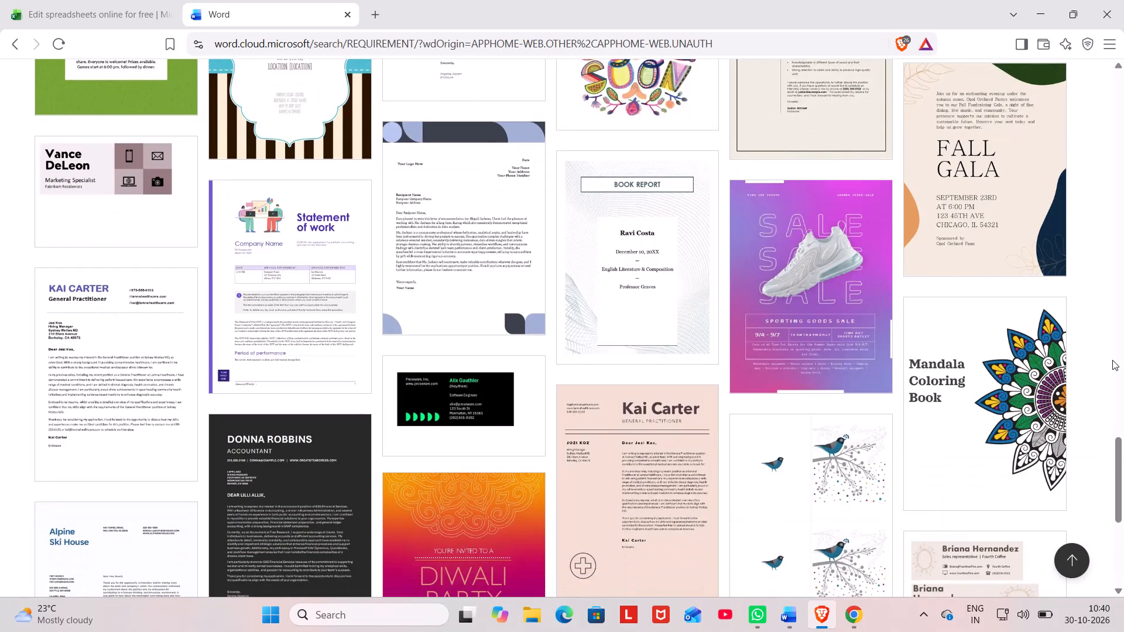
scroll(1112, 360, down, 3)
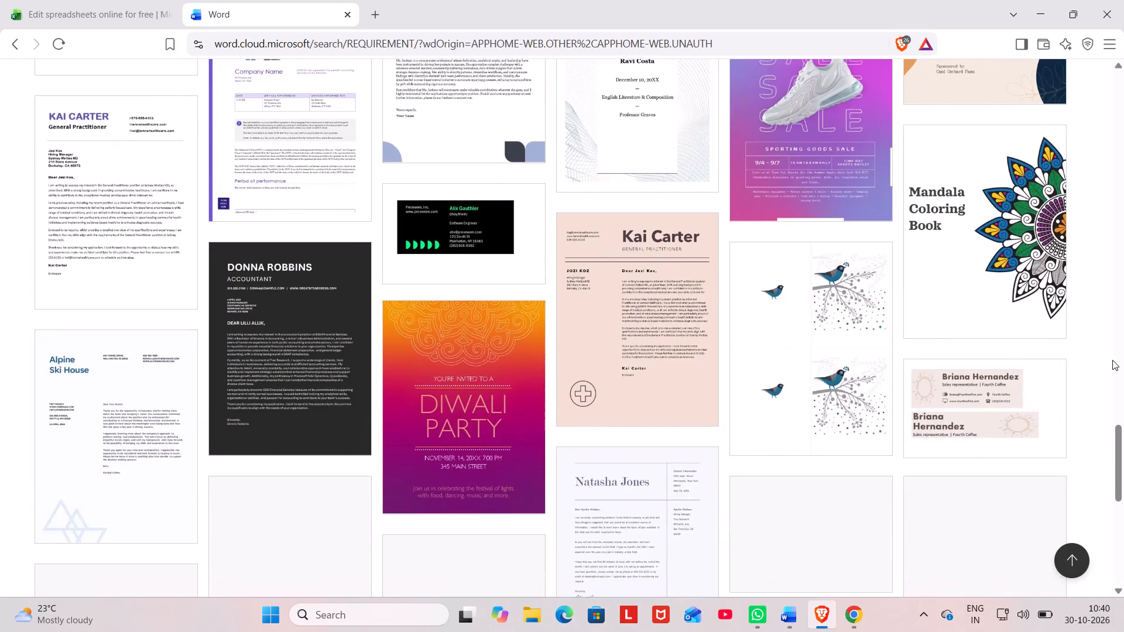
scroll(1112, 360, down, 3)
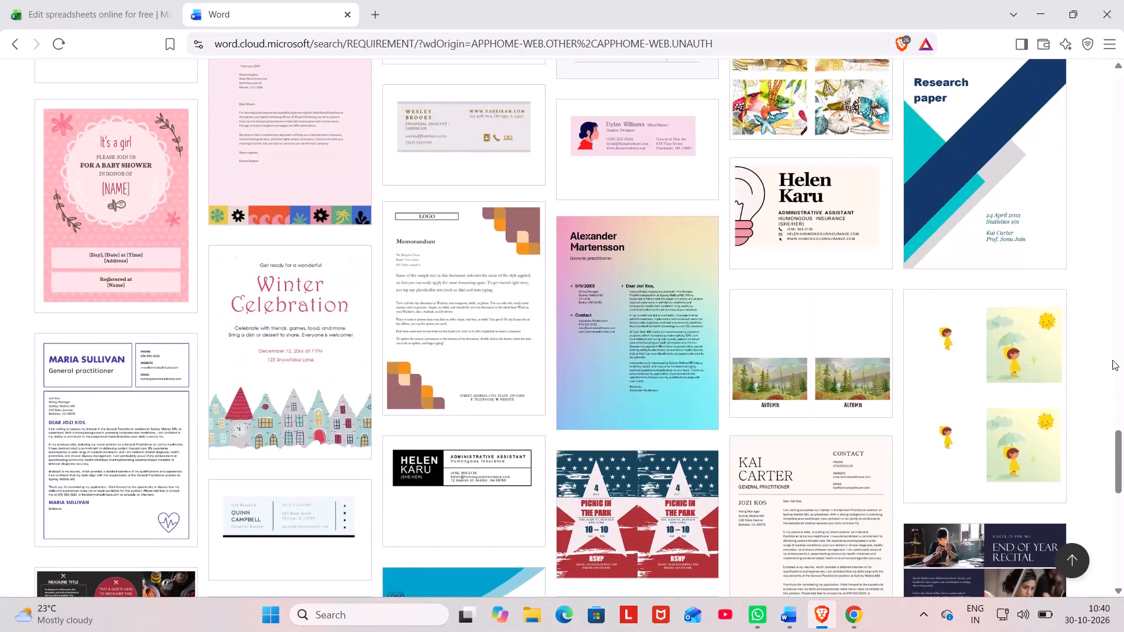
scroll(1111, 345, down, 2)
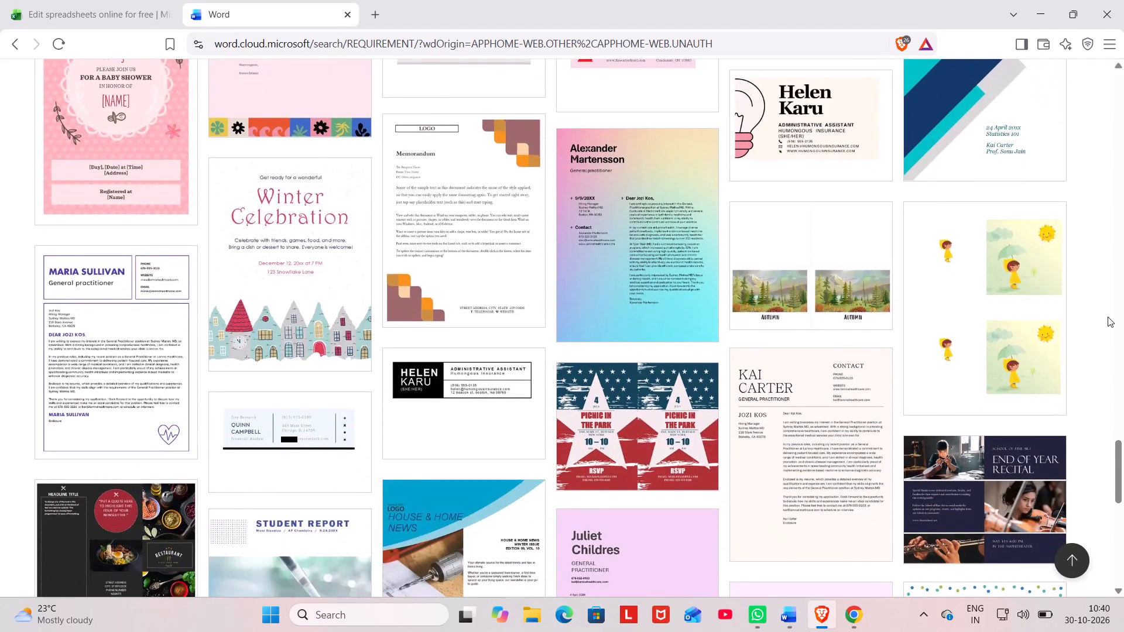
scroll(1108, 317, down, 3)
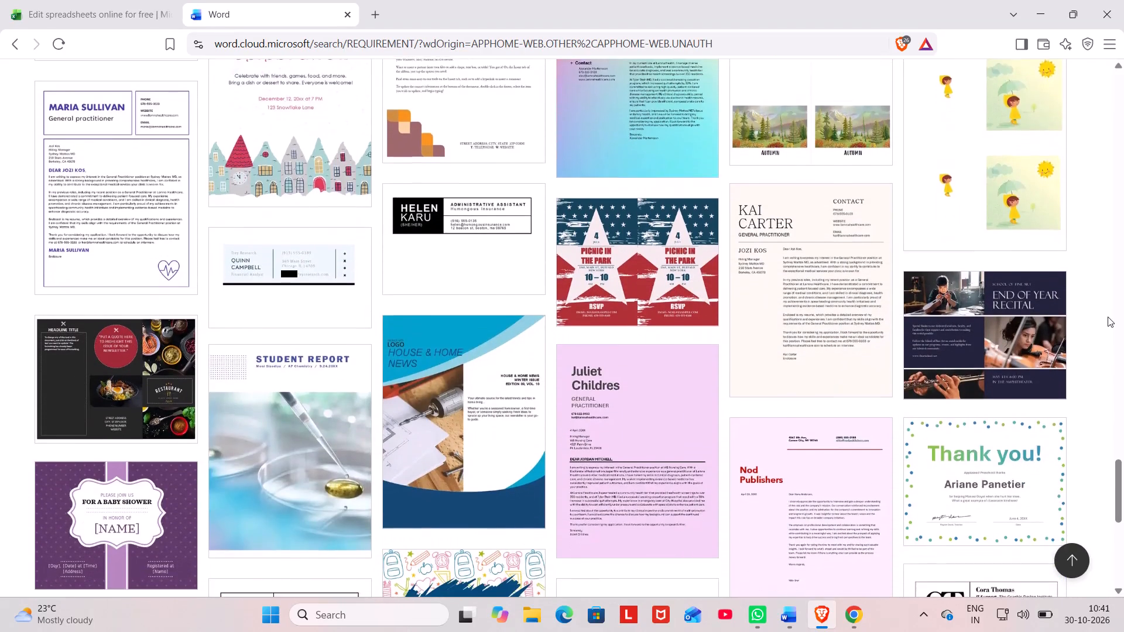
scroll(1108, 317, down, 3)
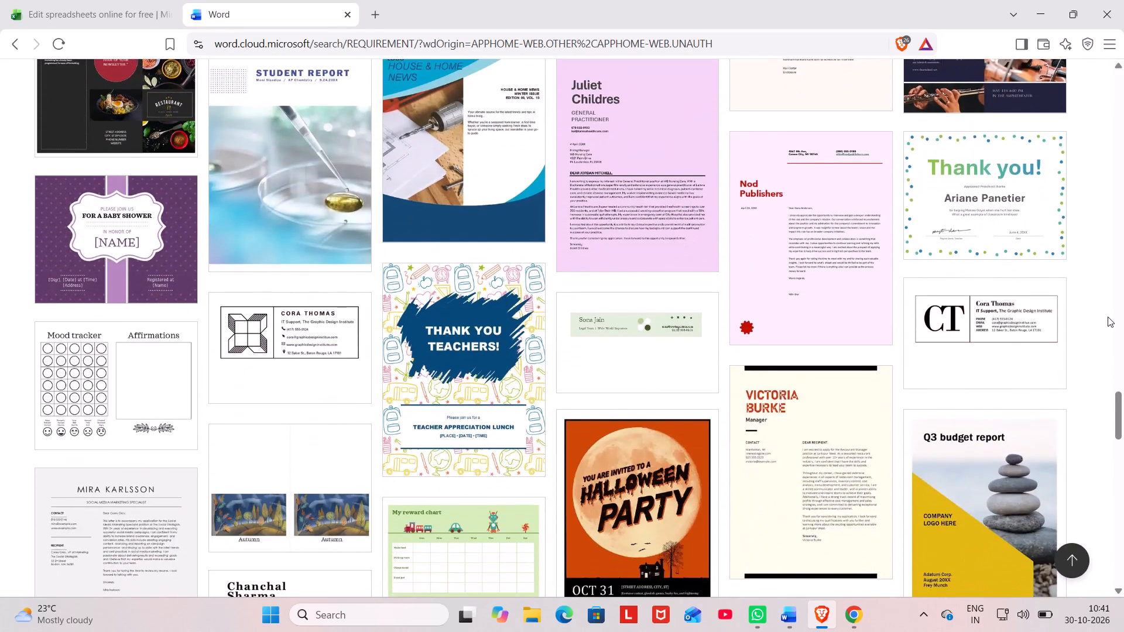
scroll(1108, 317, down, 5)
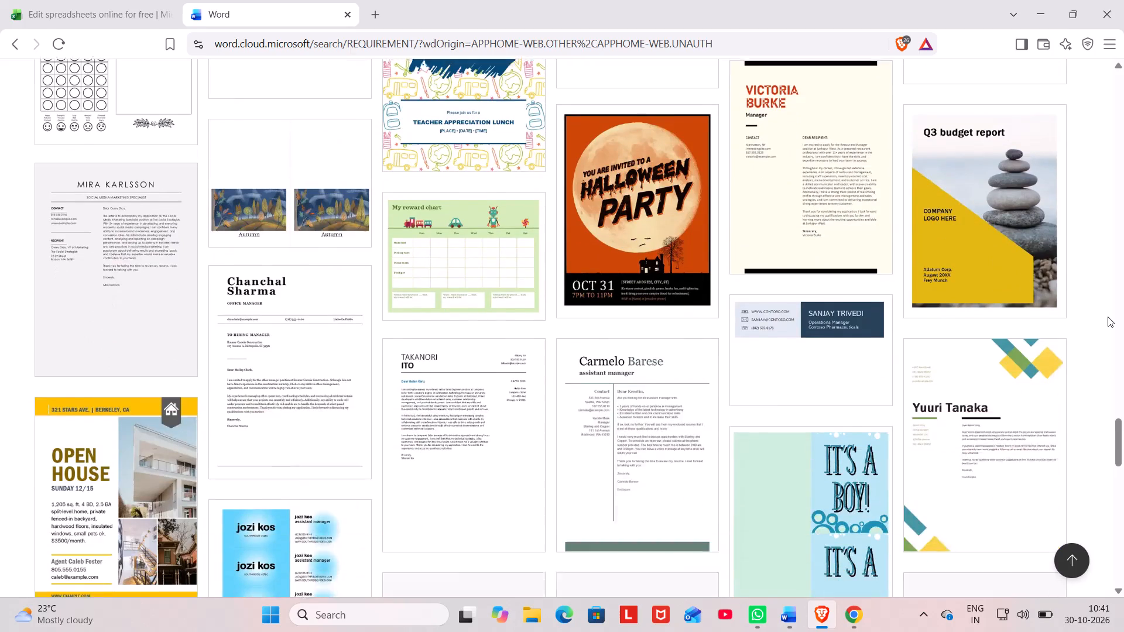
scroll(1108, 317, down, 2)
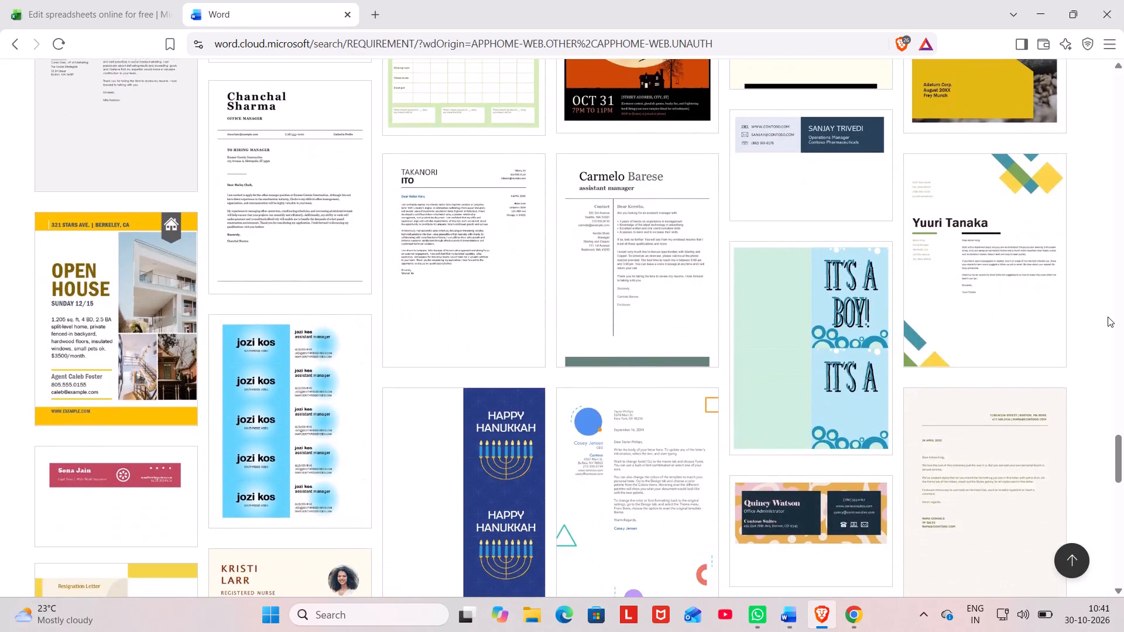
scroll(1108, 317, down, 5)
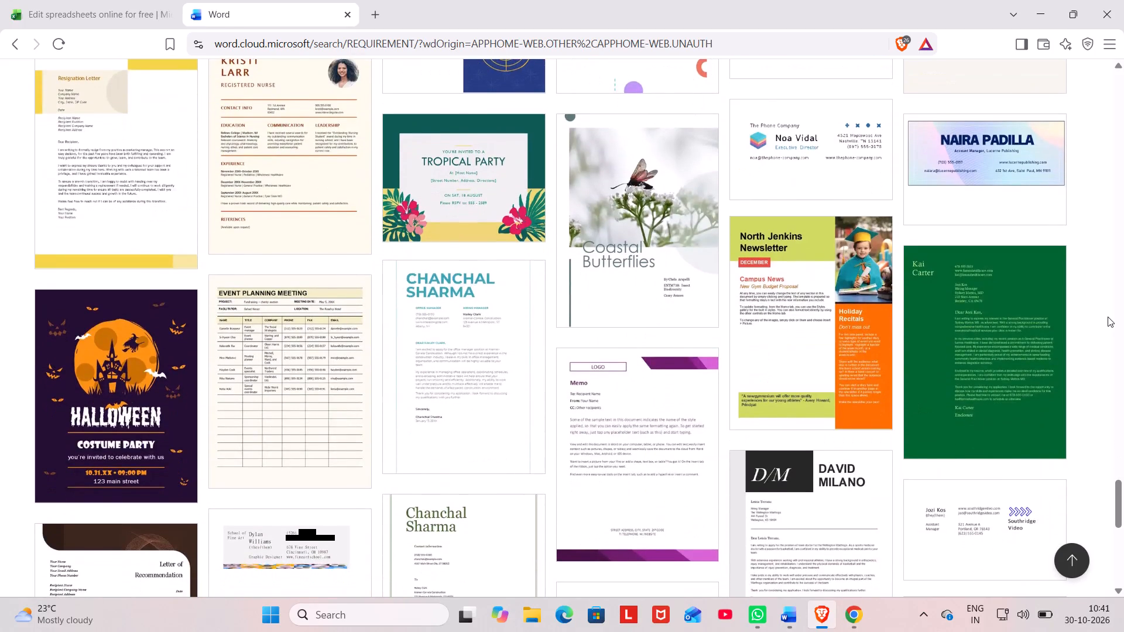
scroll(1108, 317, down, 3)
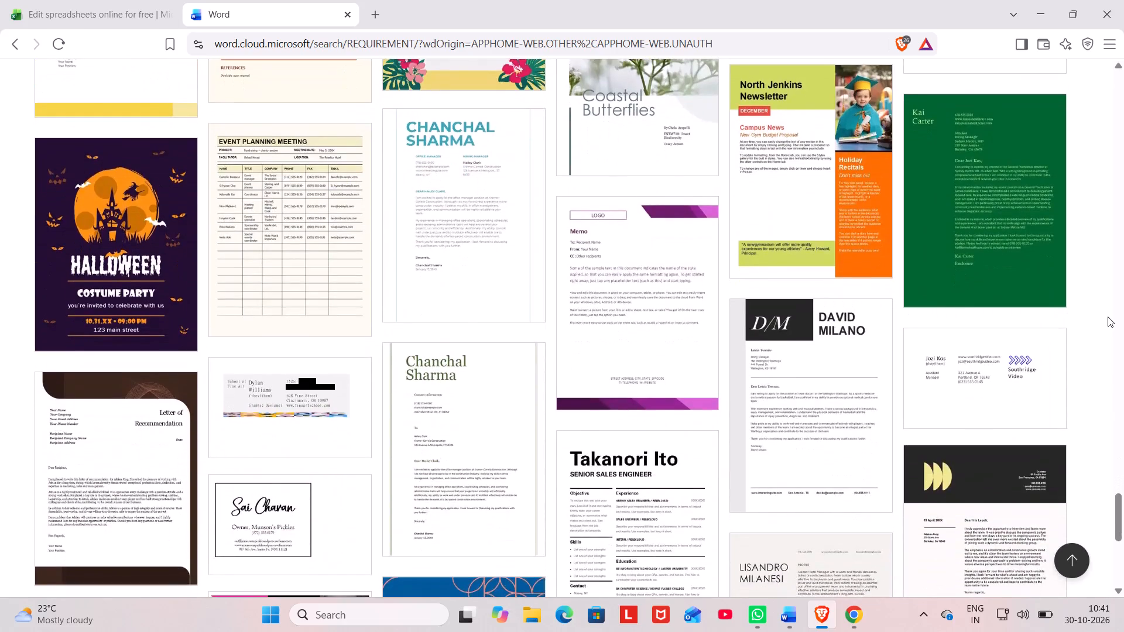
scroll(1108, 317, down, 10)
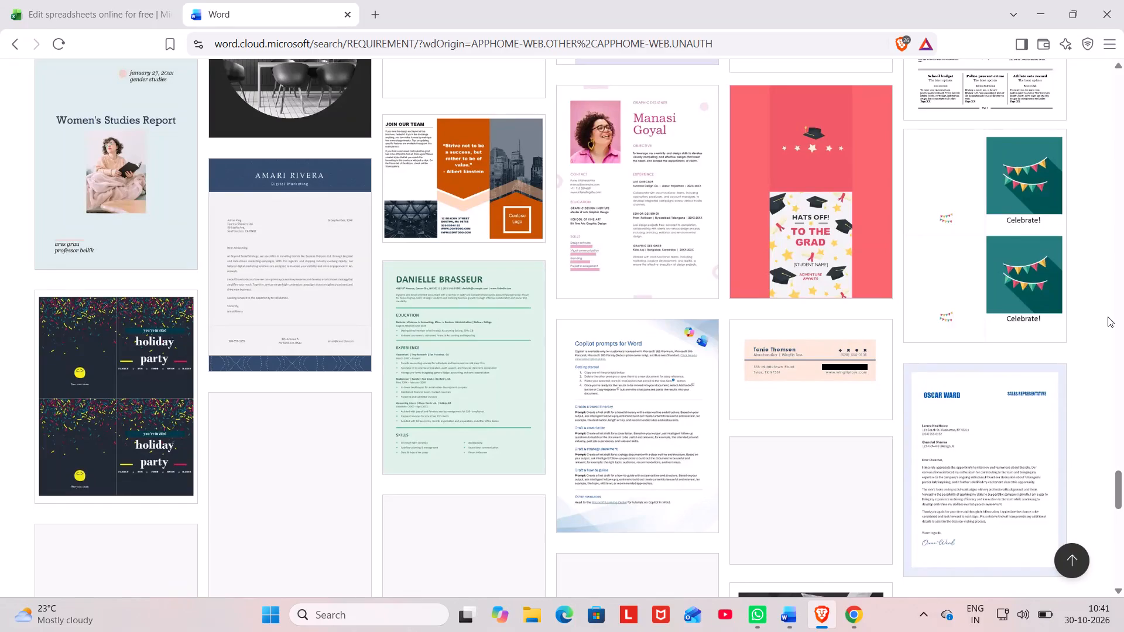
scroll(1100, 268, up, 9)
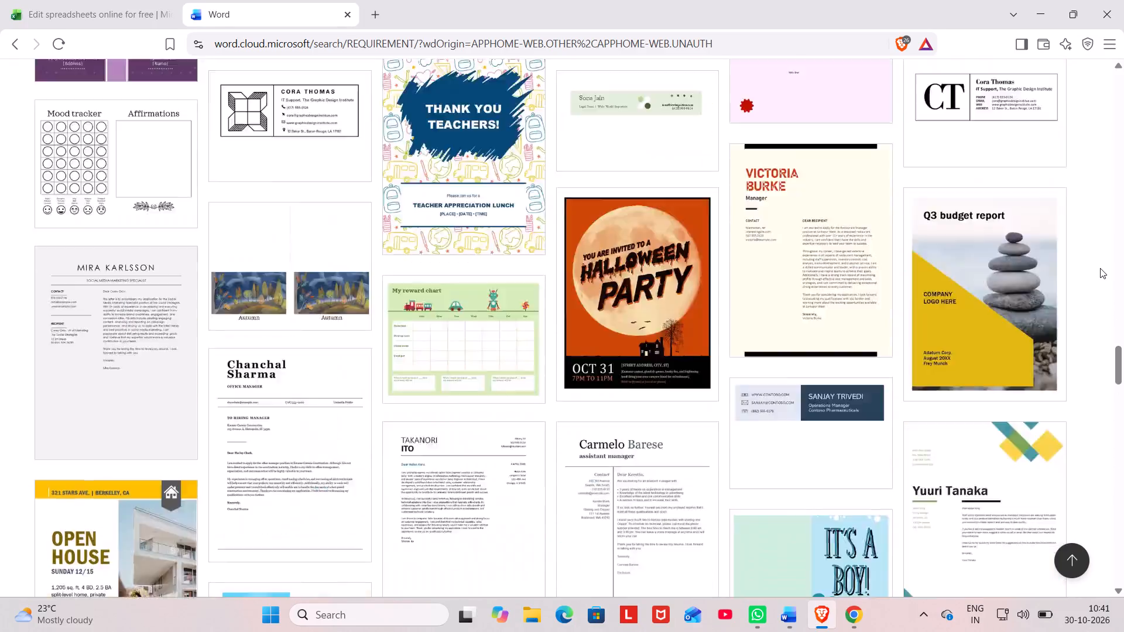
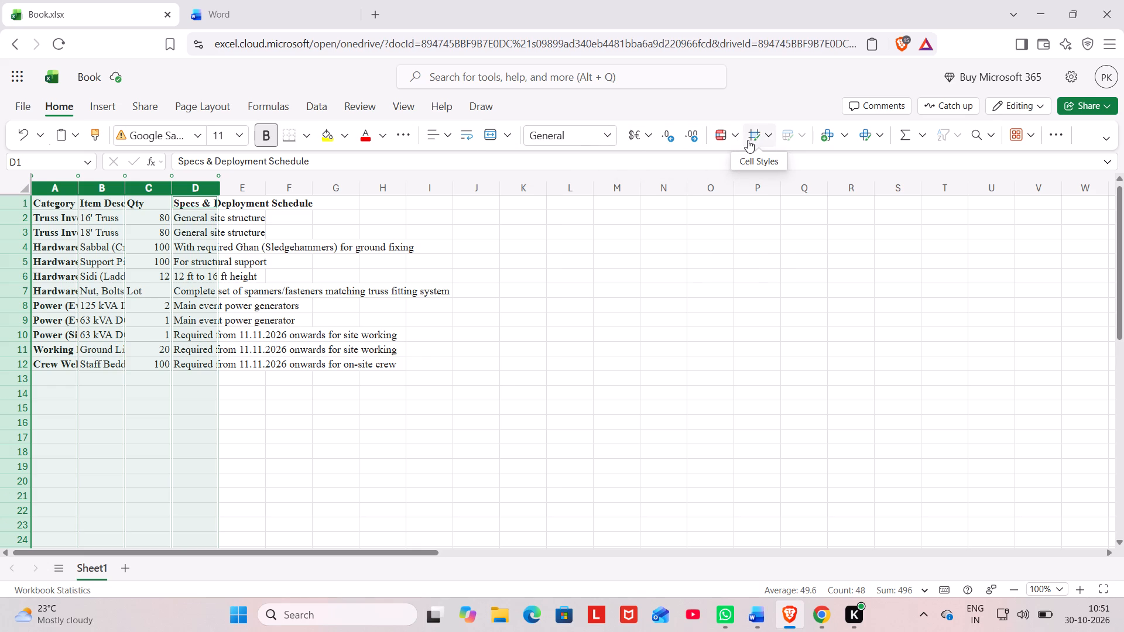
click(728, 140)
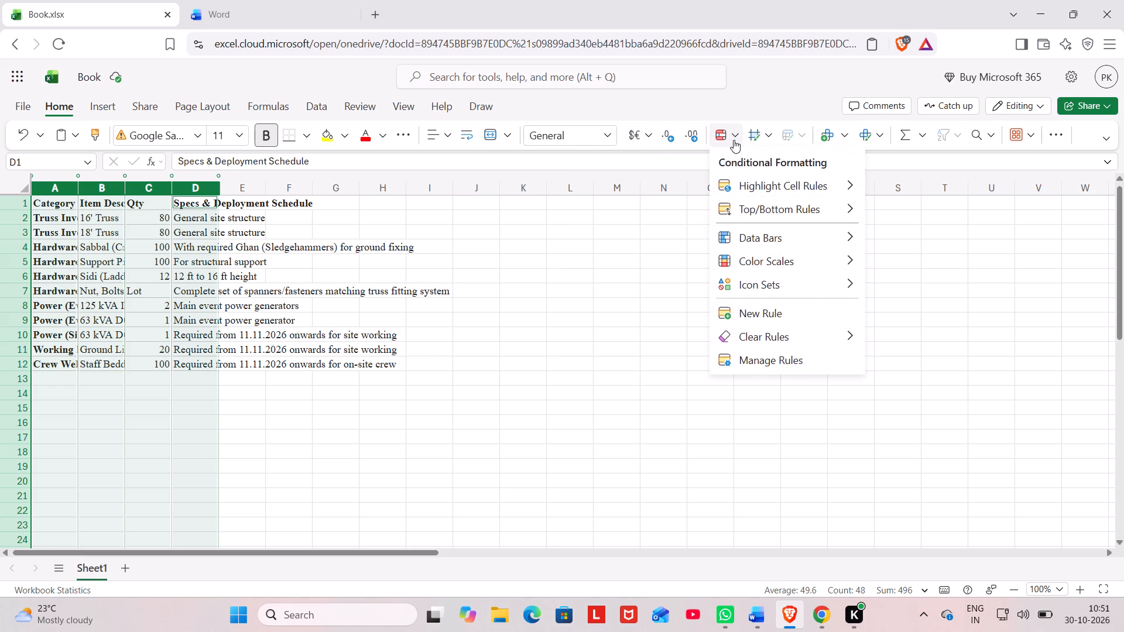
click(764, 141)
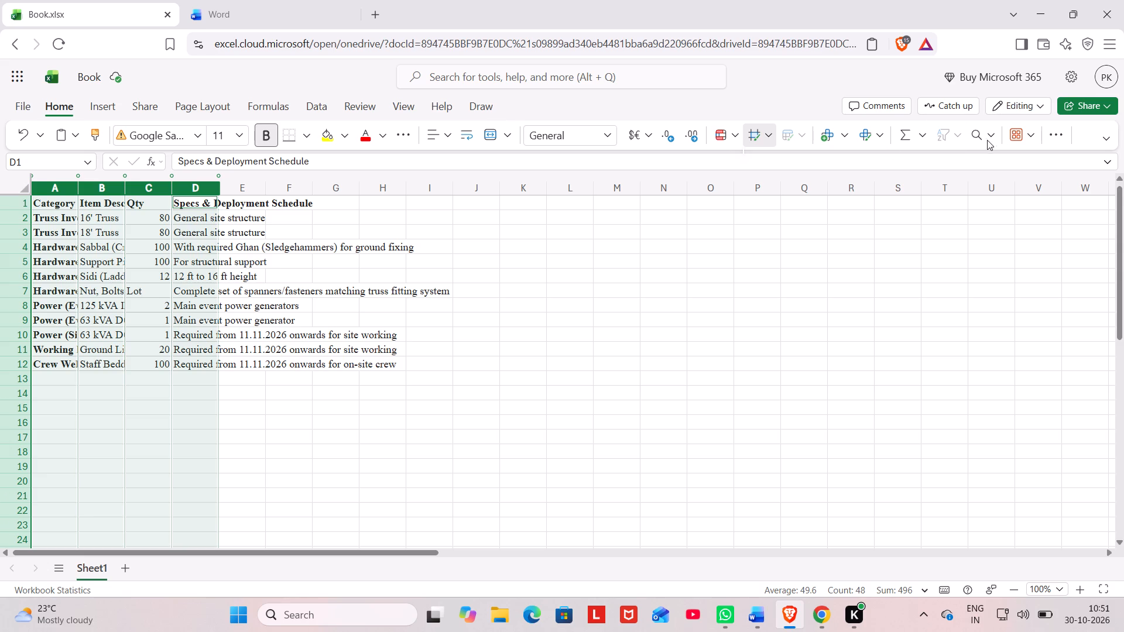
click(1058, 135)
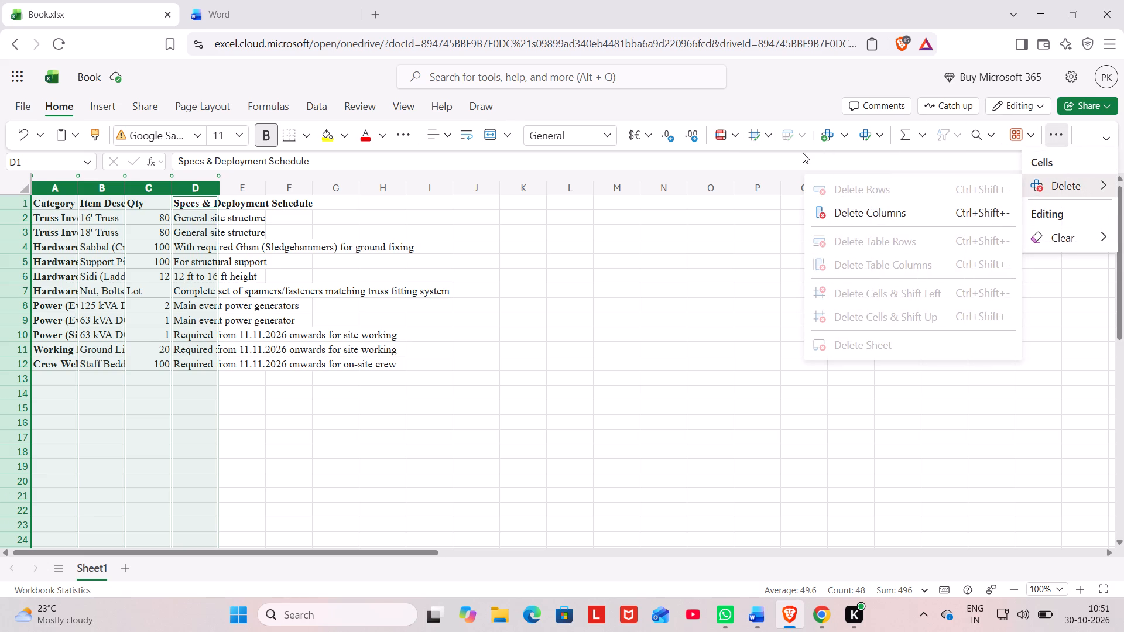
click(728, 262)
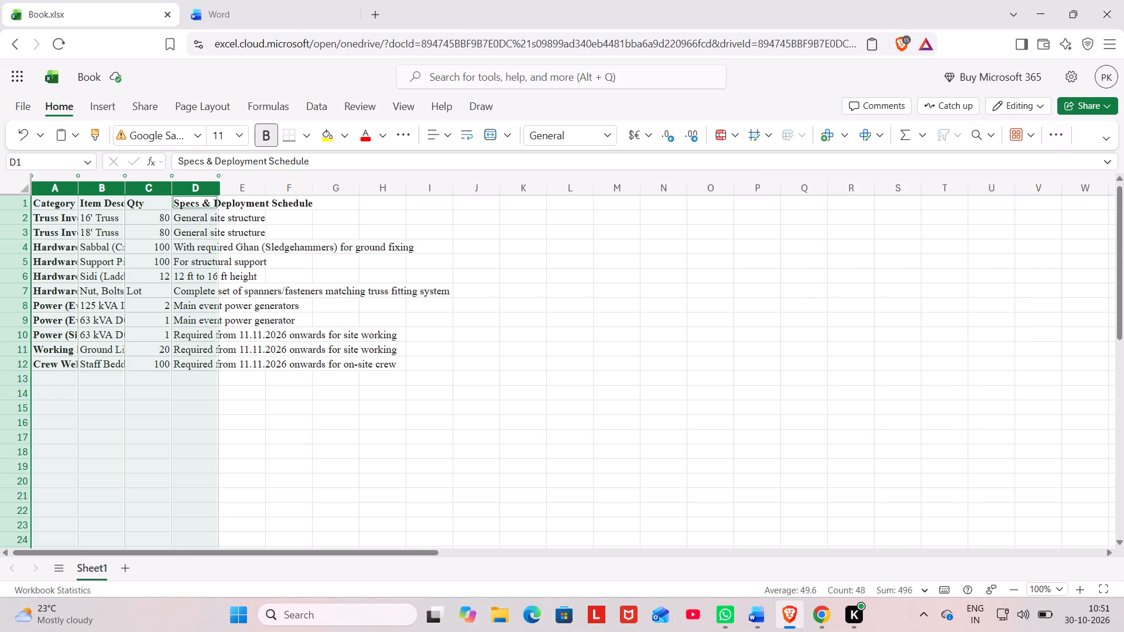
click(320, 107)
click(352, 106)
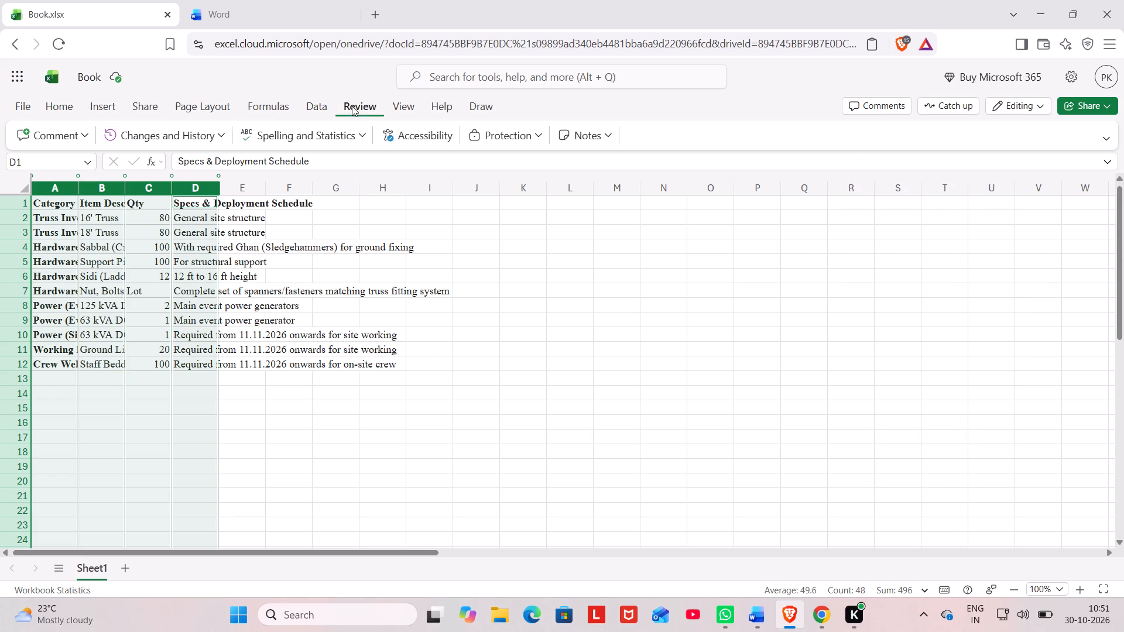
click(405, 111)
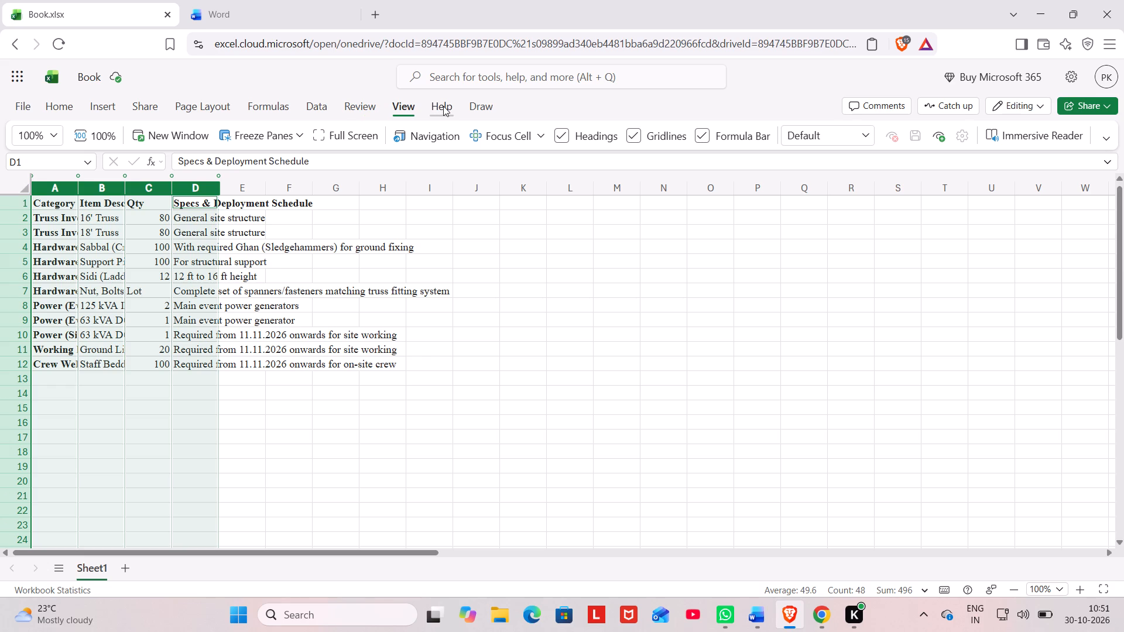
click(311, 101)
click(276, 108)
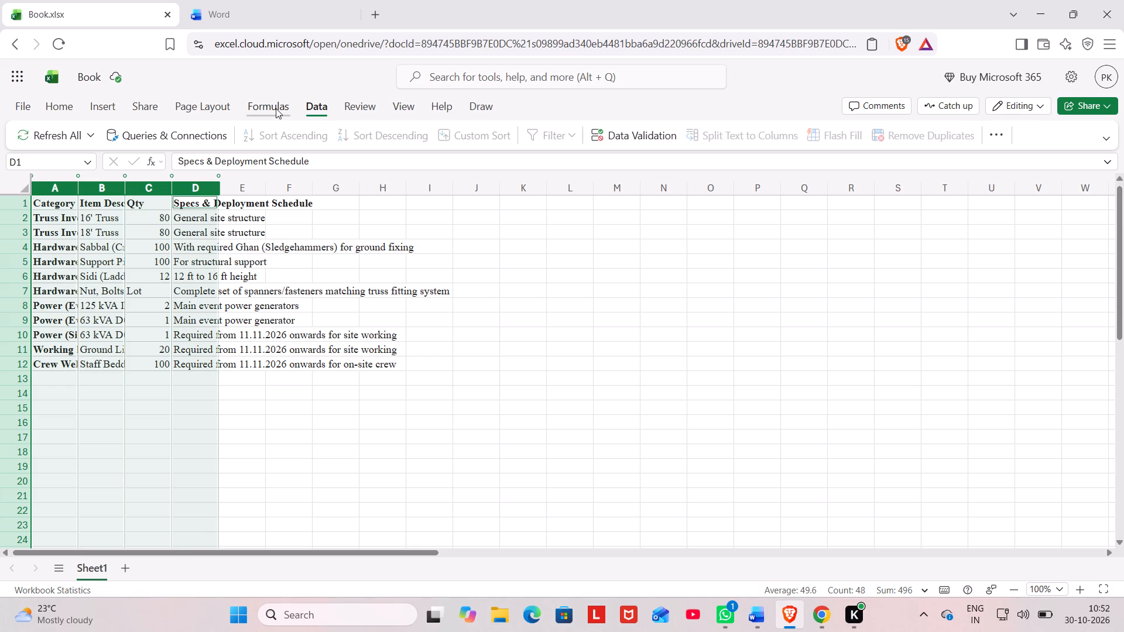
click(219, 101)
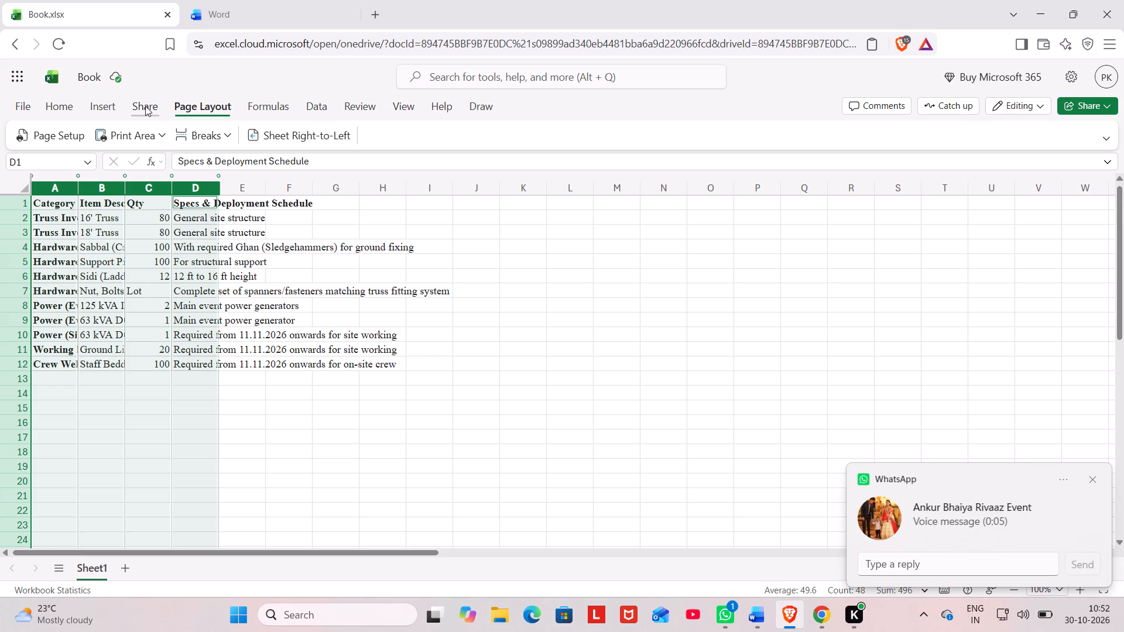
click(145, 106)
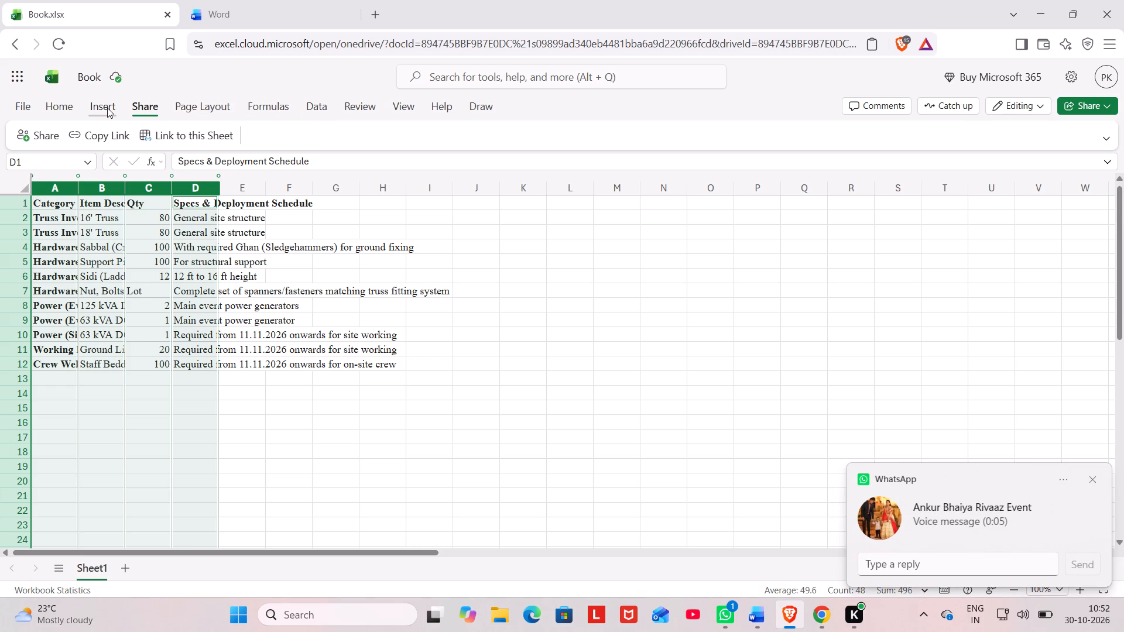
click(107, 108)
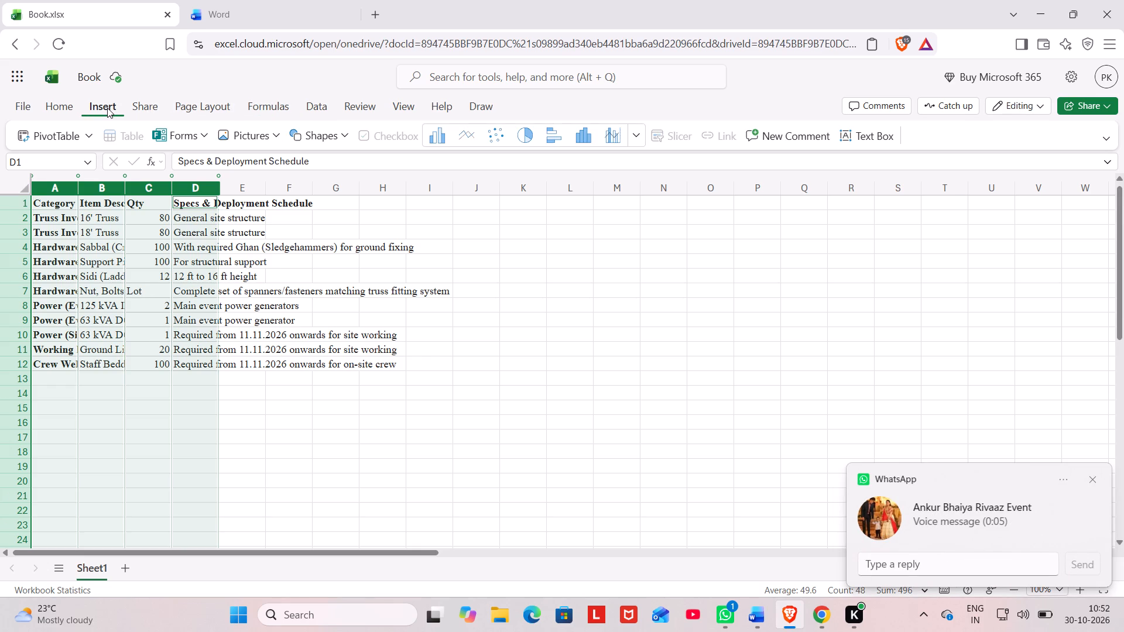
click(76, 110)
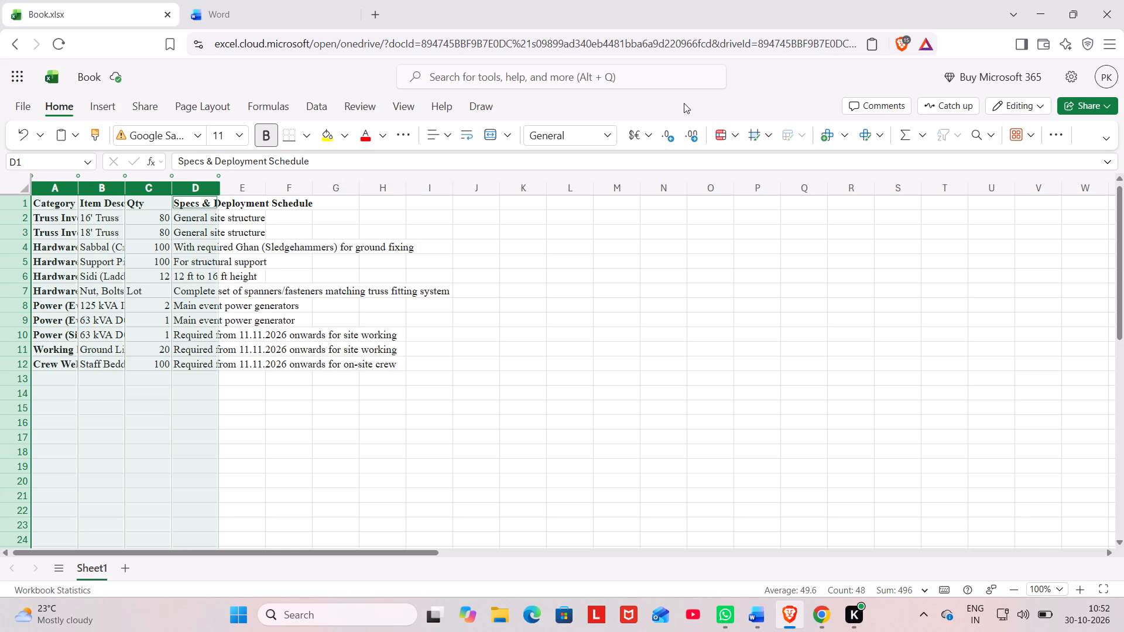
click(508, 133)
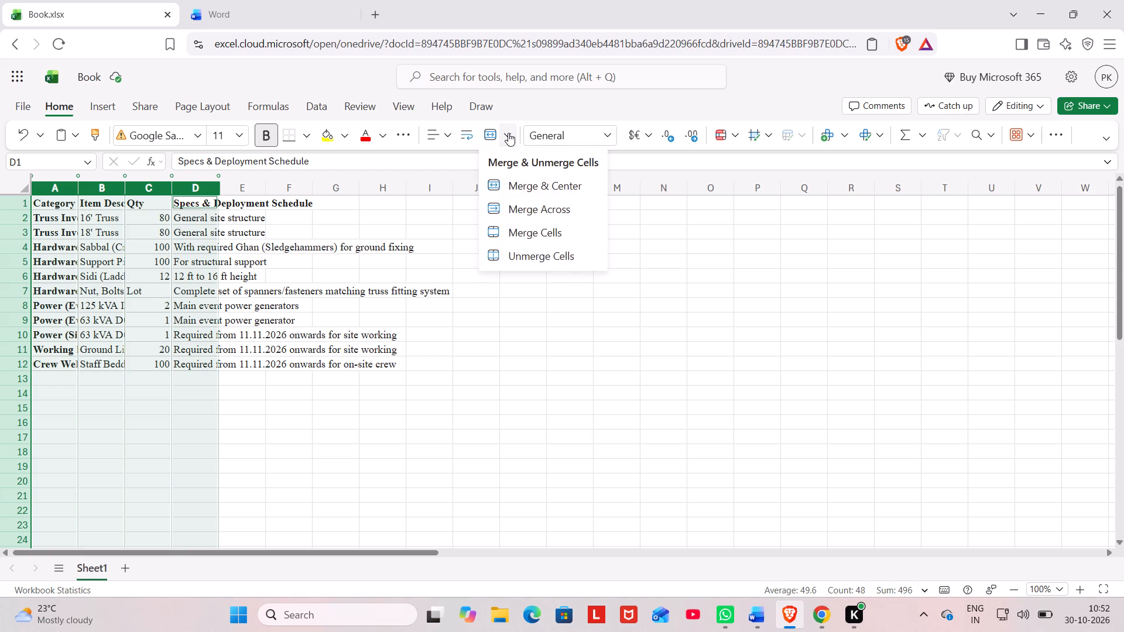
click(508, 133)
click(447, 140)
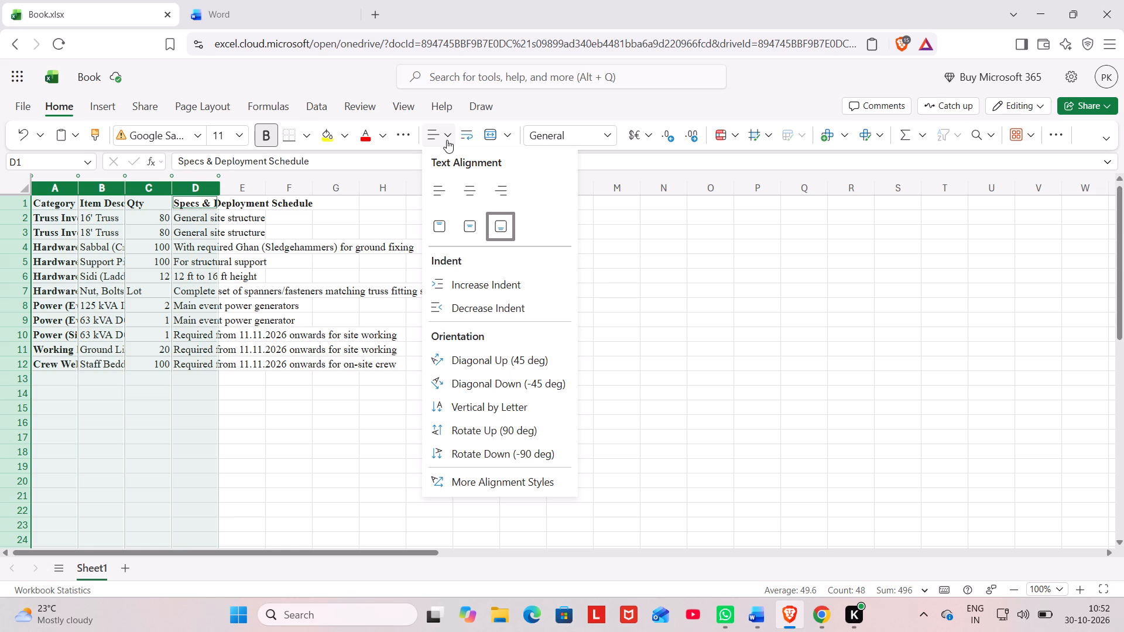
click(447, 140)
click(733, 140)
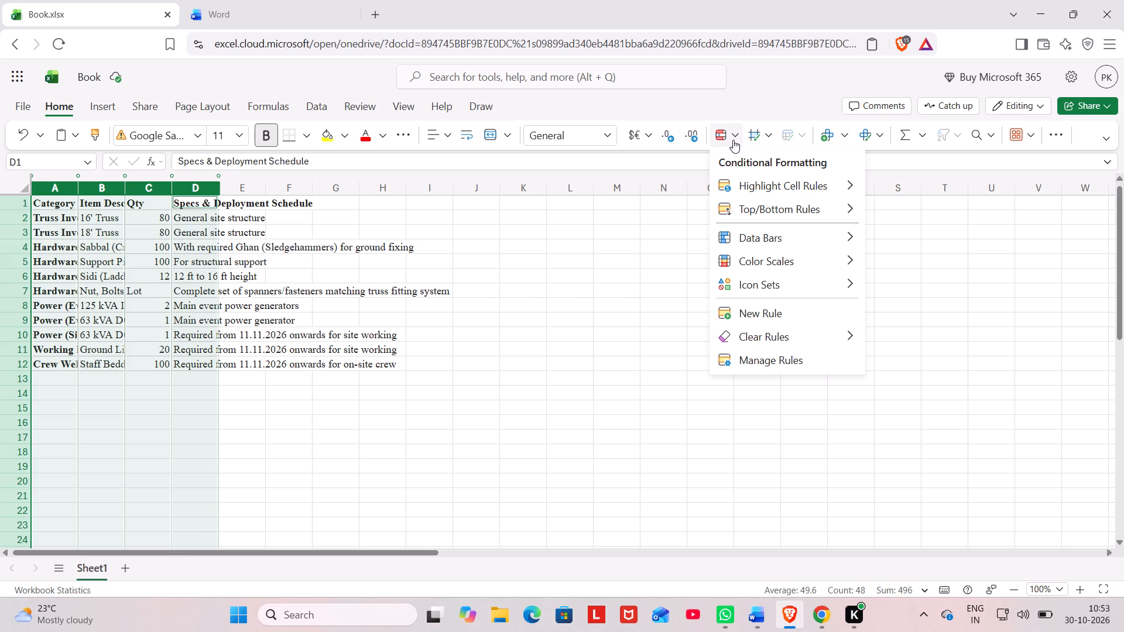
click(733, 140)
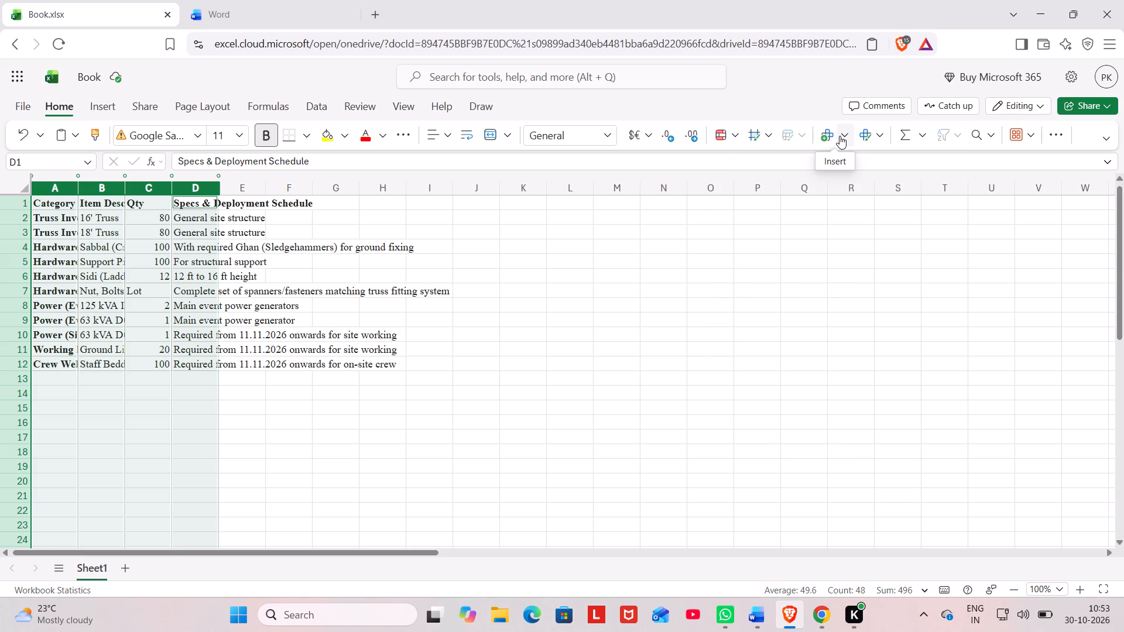
Auto-fit the widths of columns A through D to their contents.
click(881, 133)
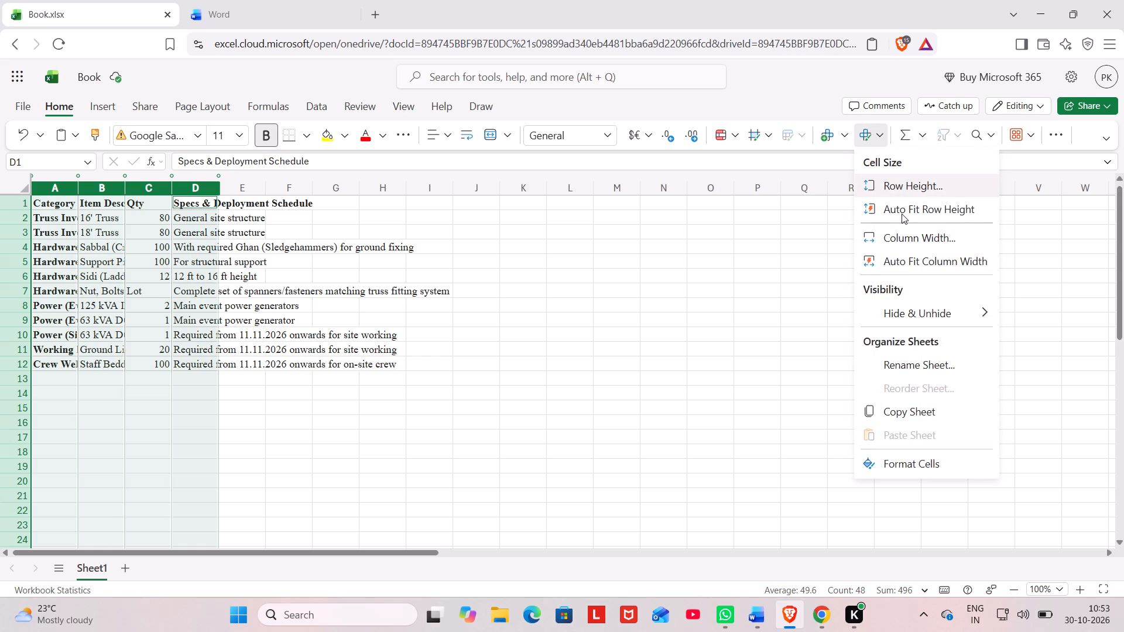
click(910, 259)
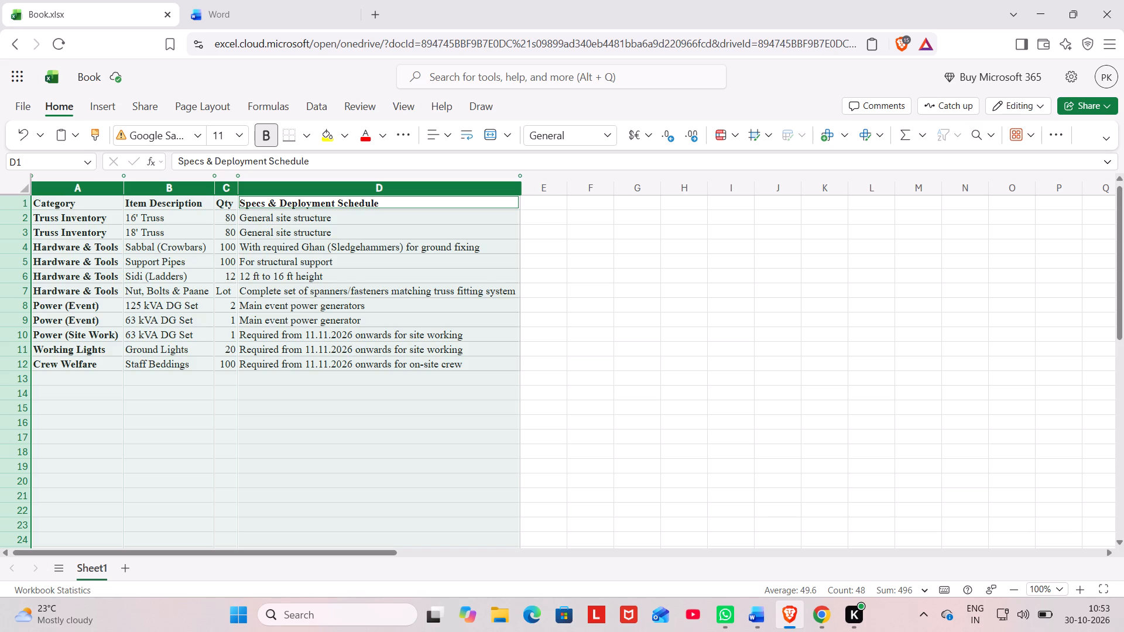
Clear the pasted logistics table's contents from columns A through D and deselect the columns.
key(Delete)
click(606, 298)
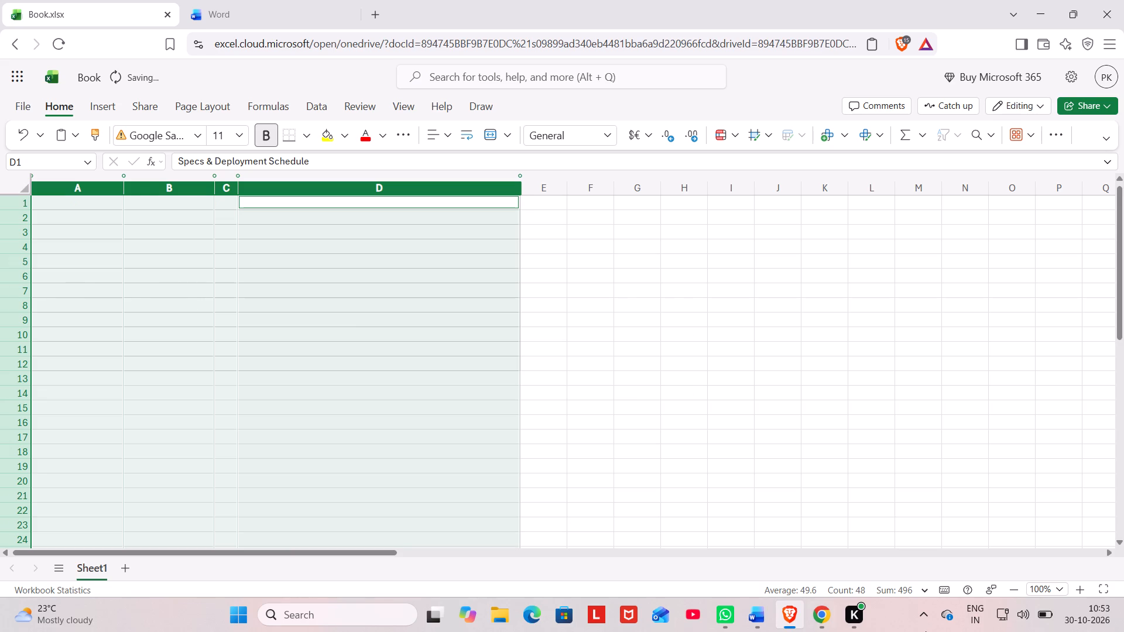
Switch from the workbook to Gemini's response in Chrome.
click(815, 617)
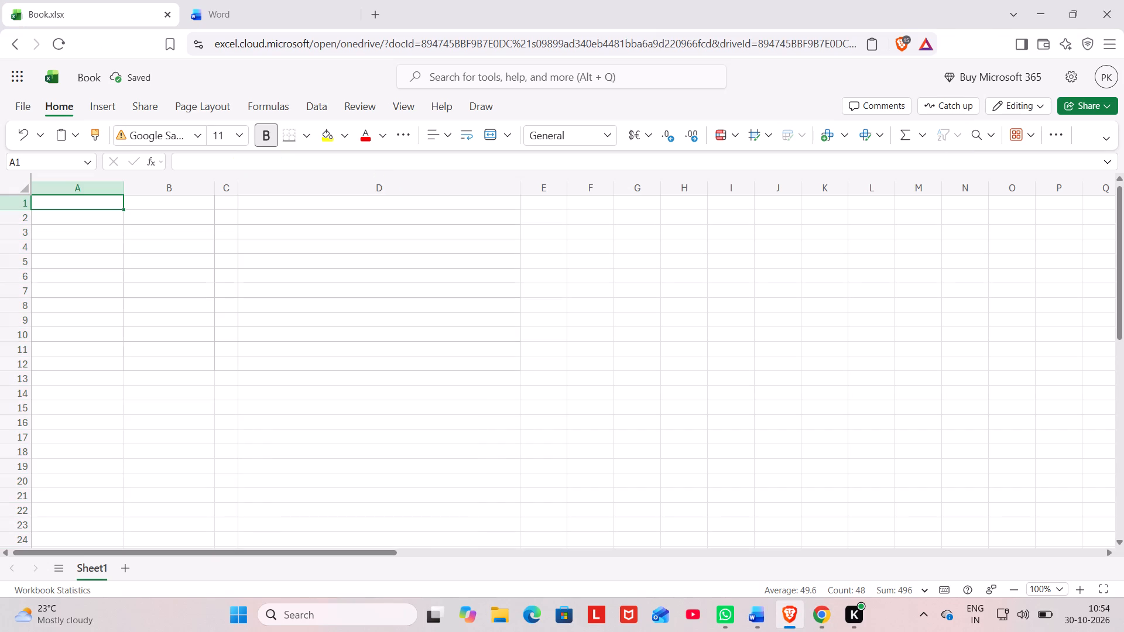
key(ctrl+v)
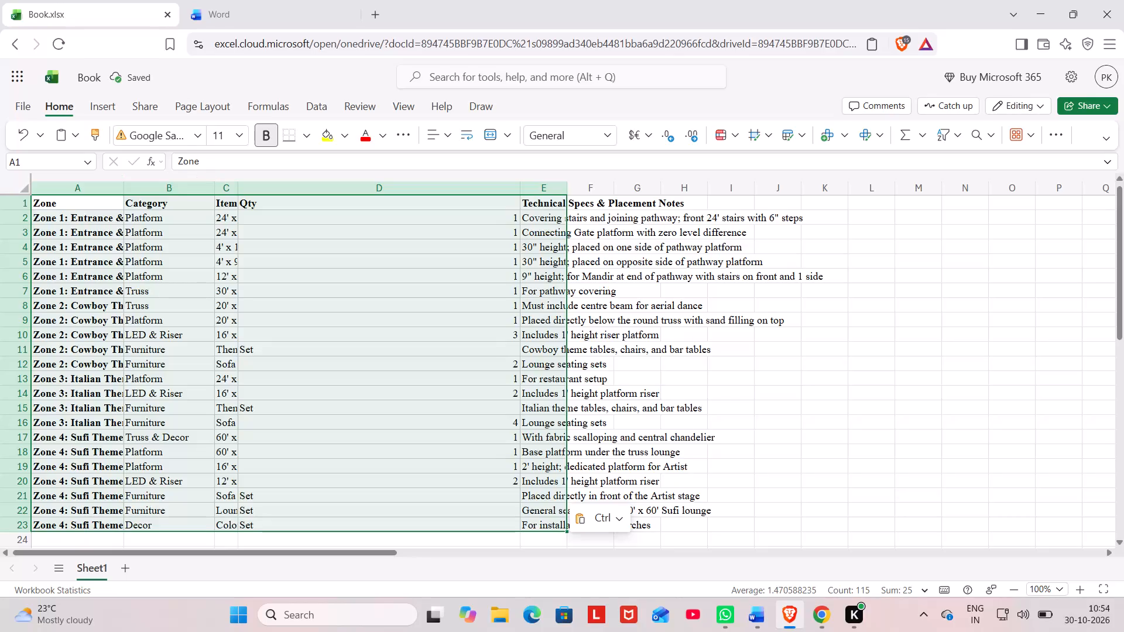
Extend the selection across the full width of rows 1 to 23 and apply Auto Fit Column Width to the pasted table.
key(ctrl+shift+Right)
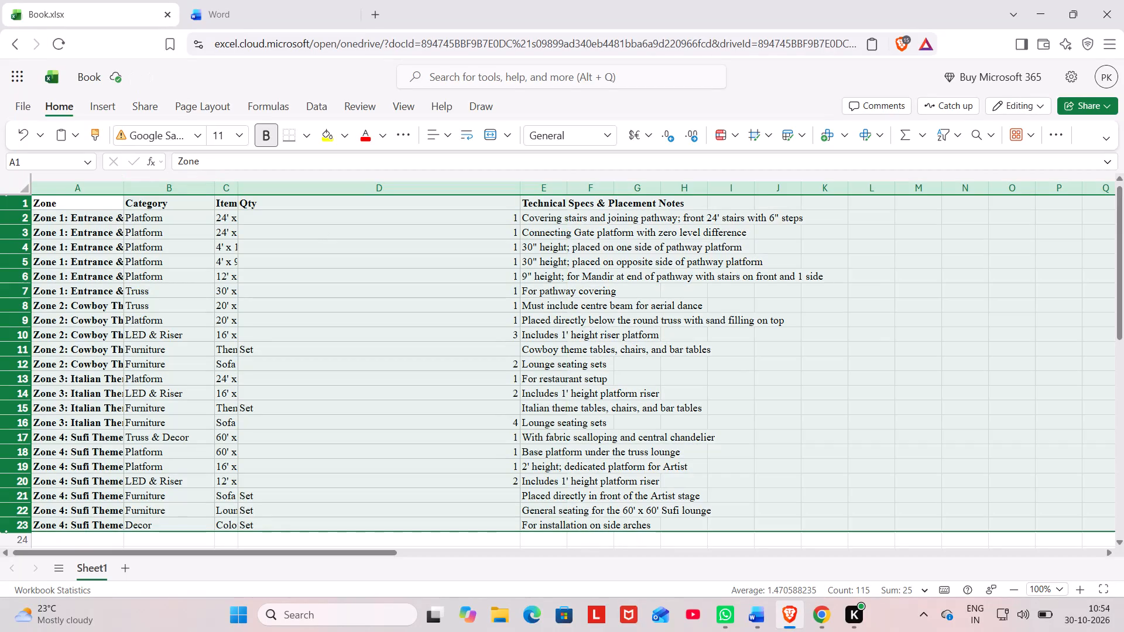
scroll(364, 301, down, 2)
scroll(364, 301, up, 1)
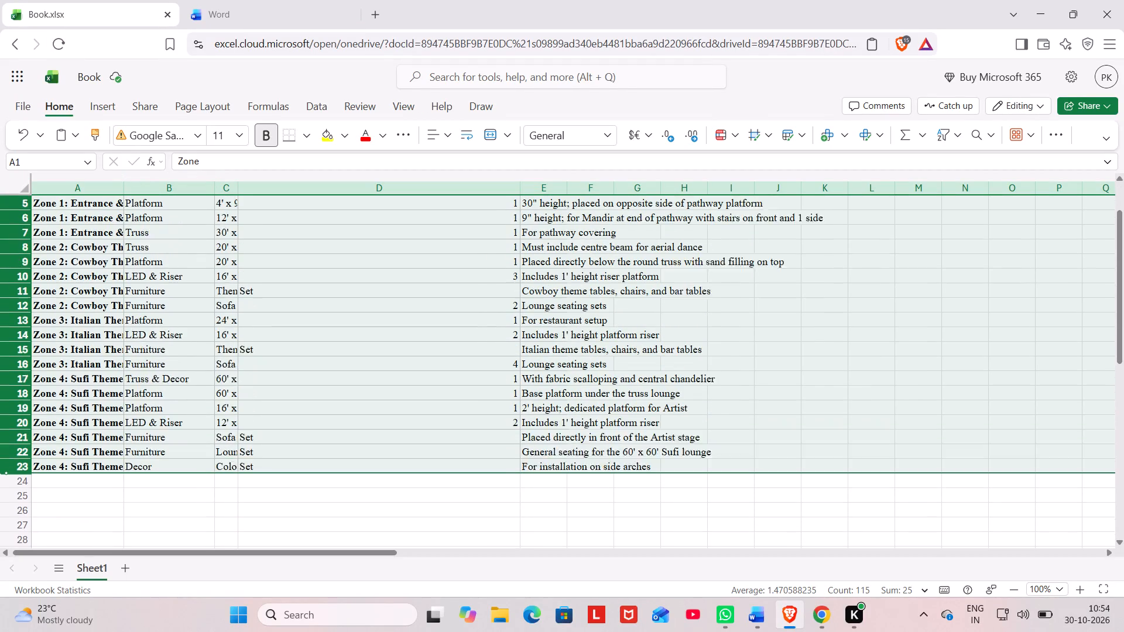
scroll(364, 301, up, 2)
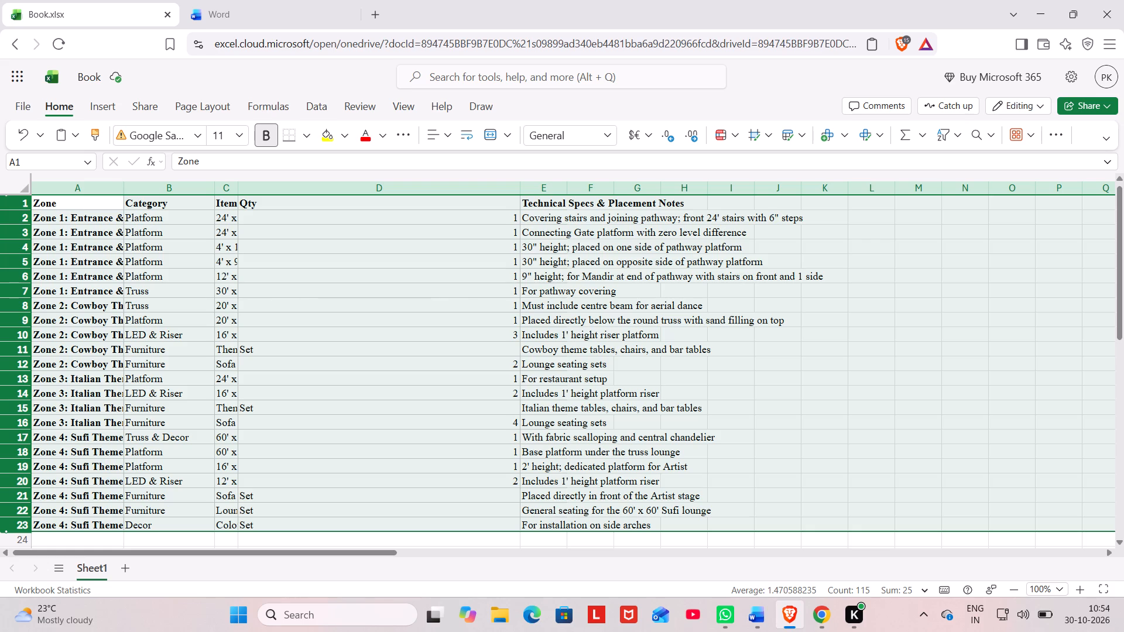
click(847, 137)
click(879, 135)
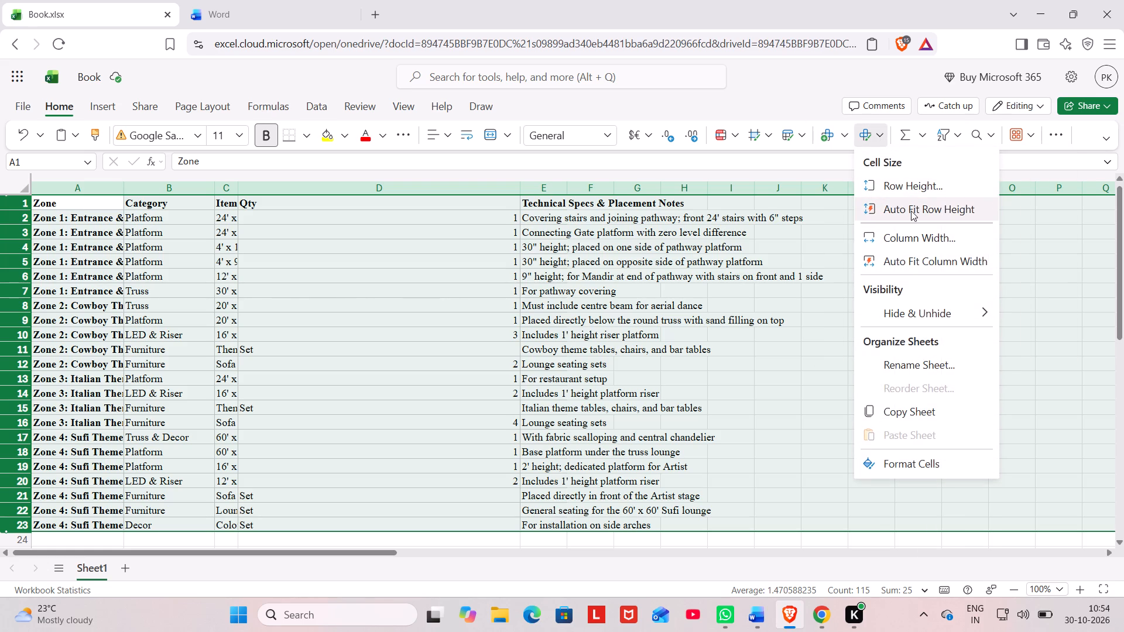
click(912, 260)
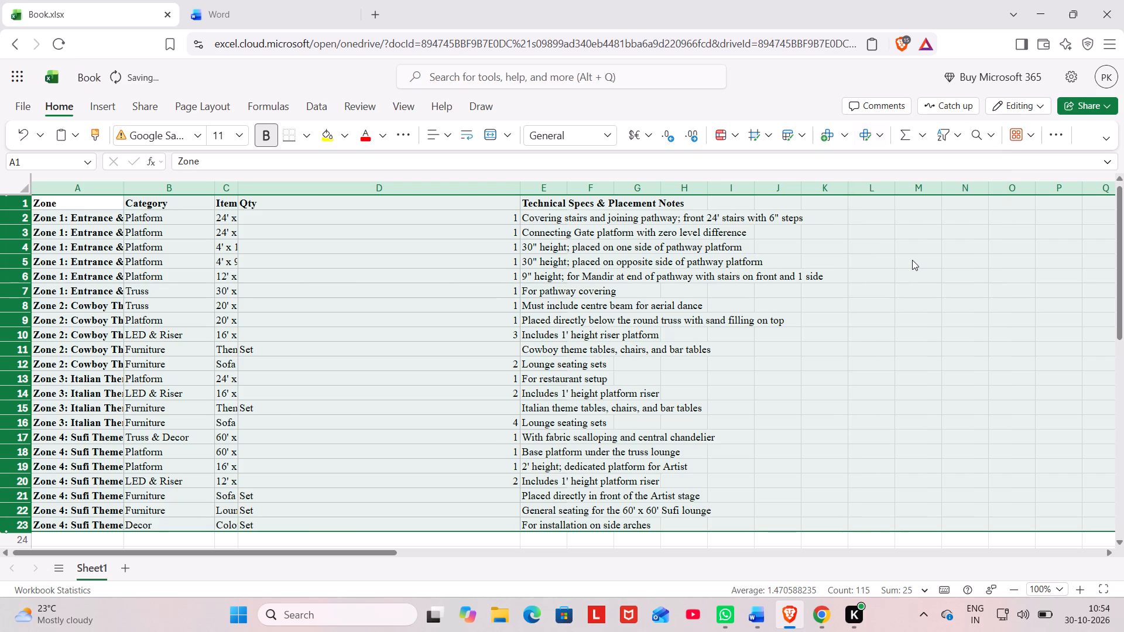
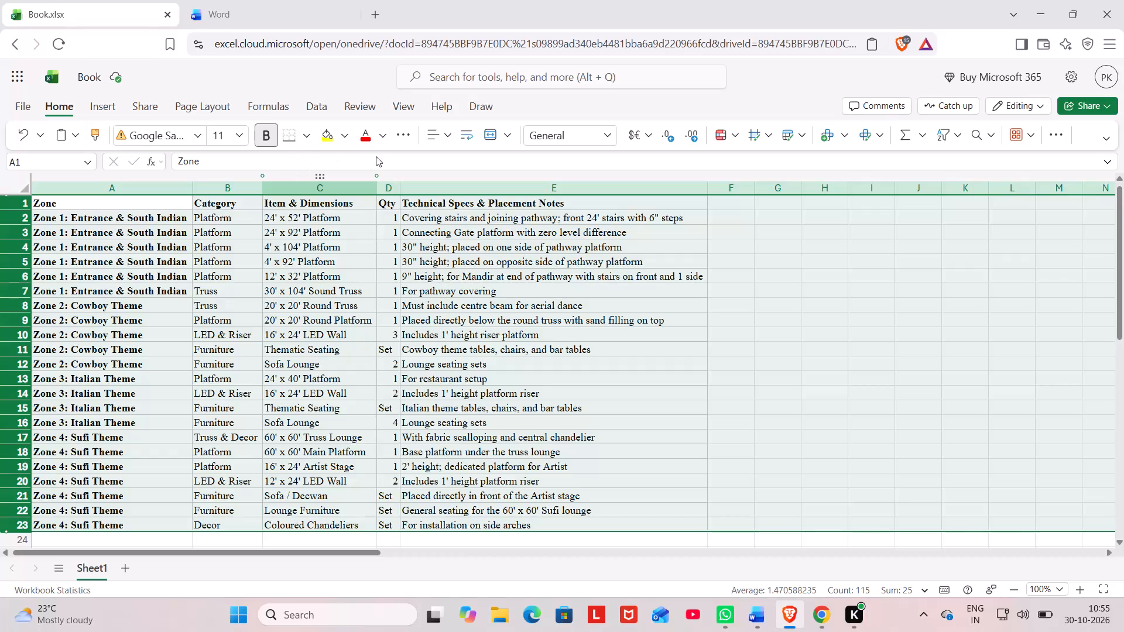
Centre the text of rows 1 to 23 horizontally and align it to the middle vertically.
click(443, 140)
click(470, 184)
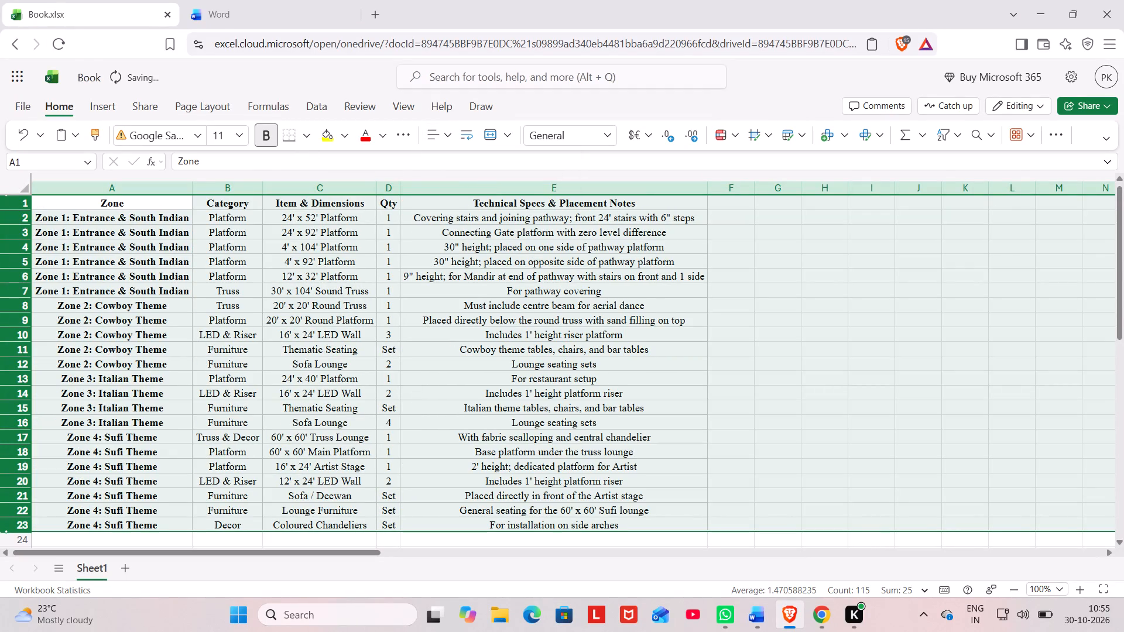
click(437, 136)
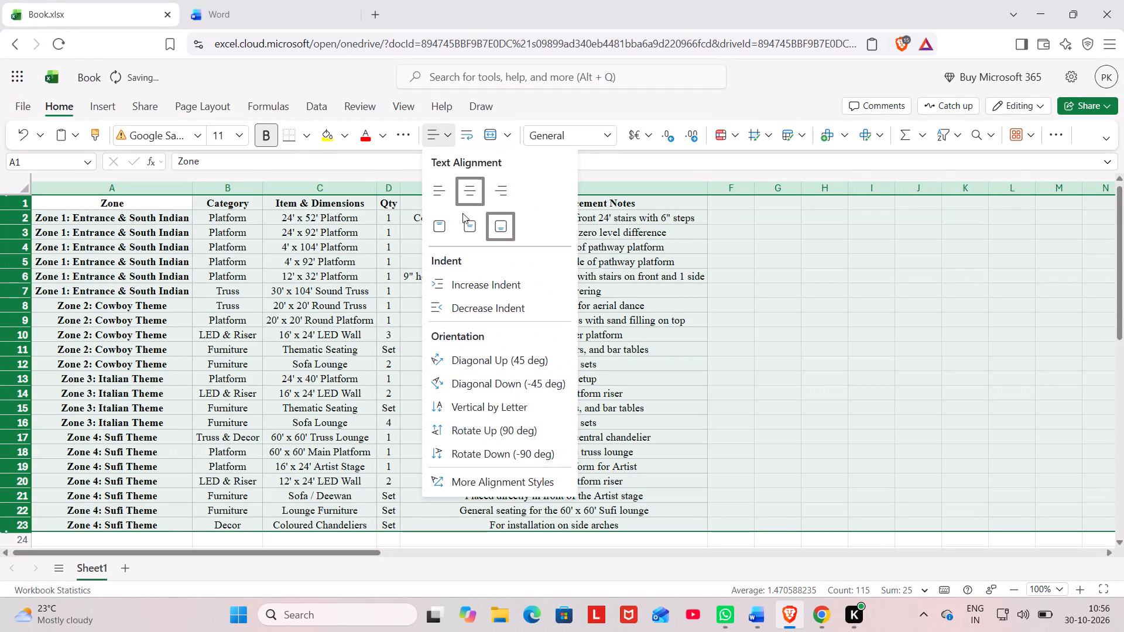
click(463, 222)
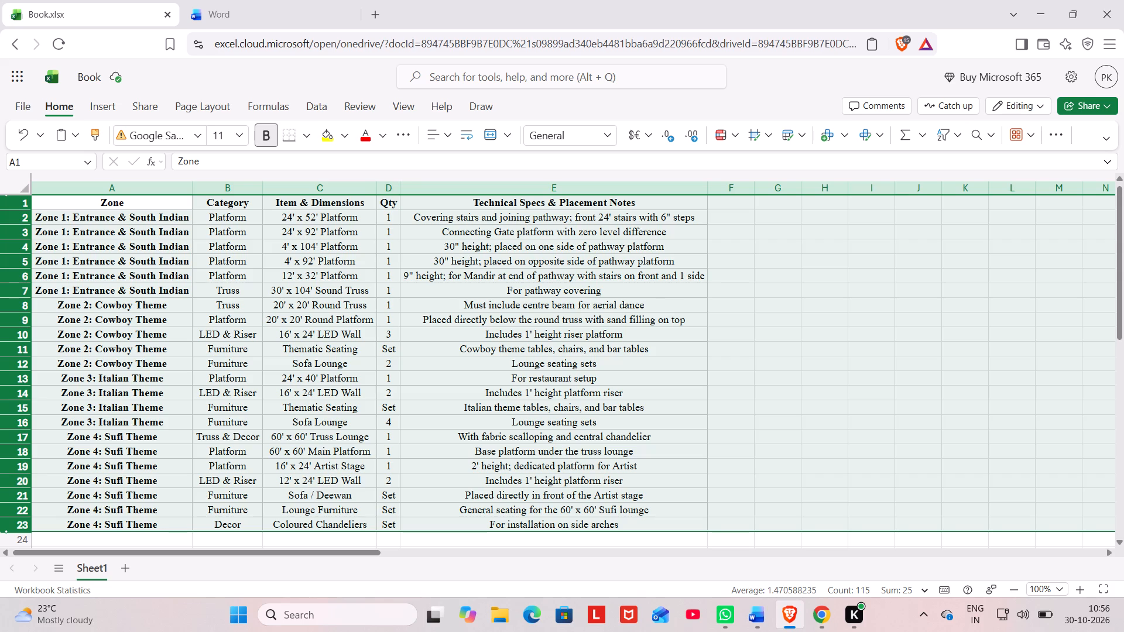
Replace every occurrence of "Zone 1:" in the sheet with a single space using Find and Replace.
click(66, 222)
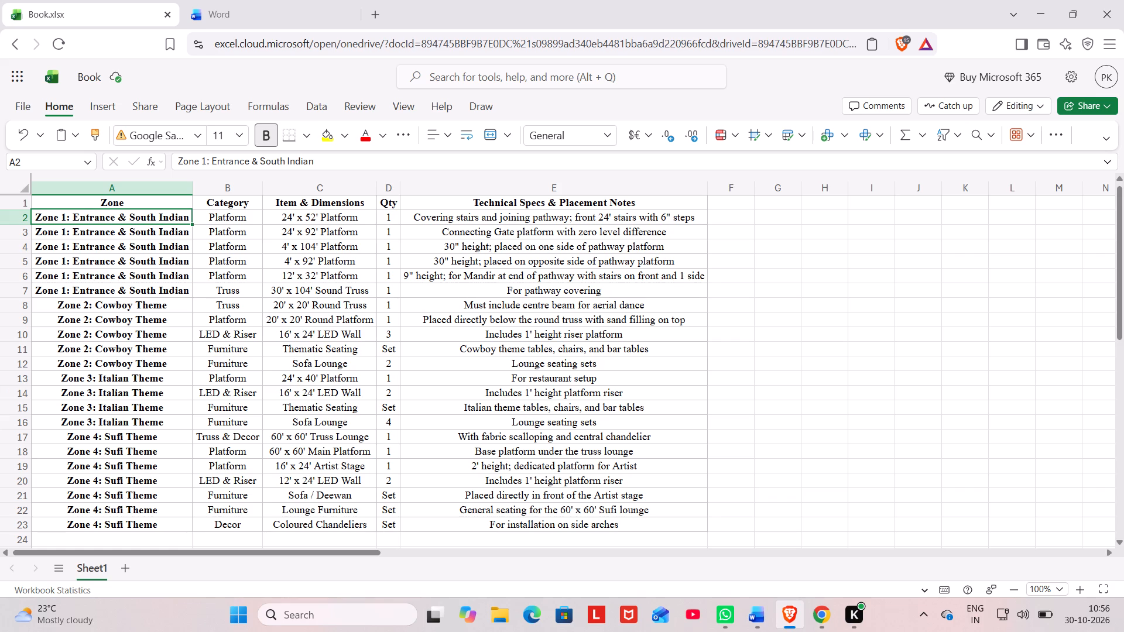
click(70, 219)
click(70, 219)
click(1048, 104)
click(1048, 104)
key(ctrl+f)
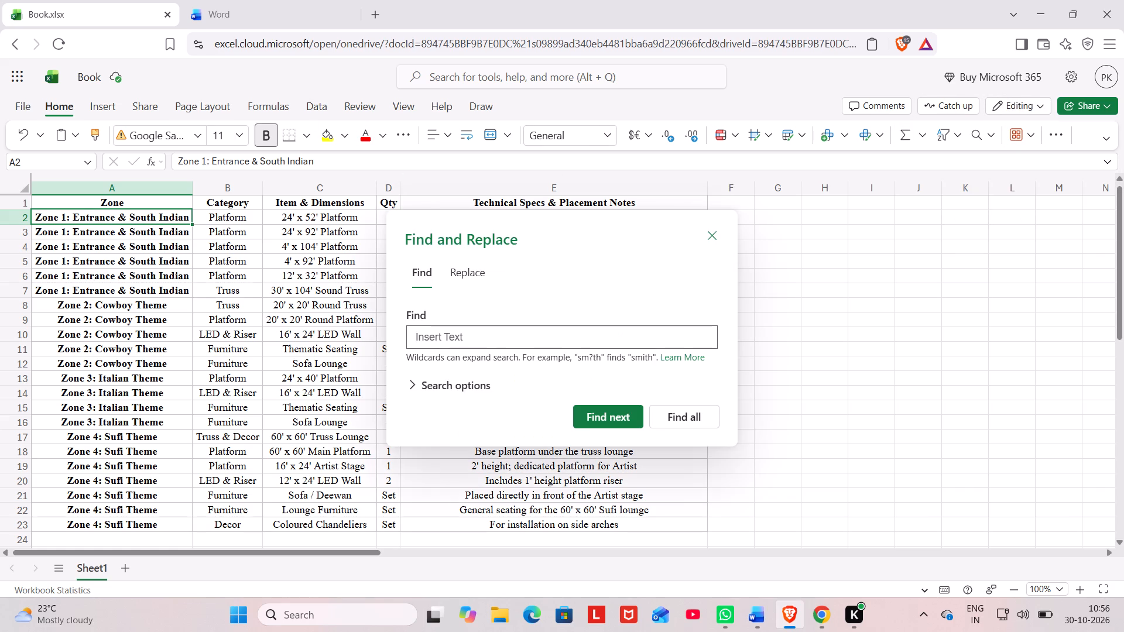
click(472, 261)
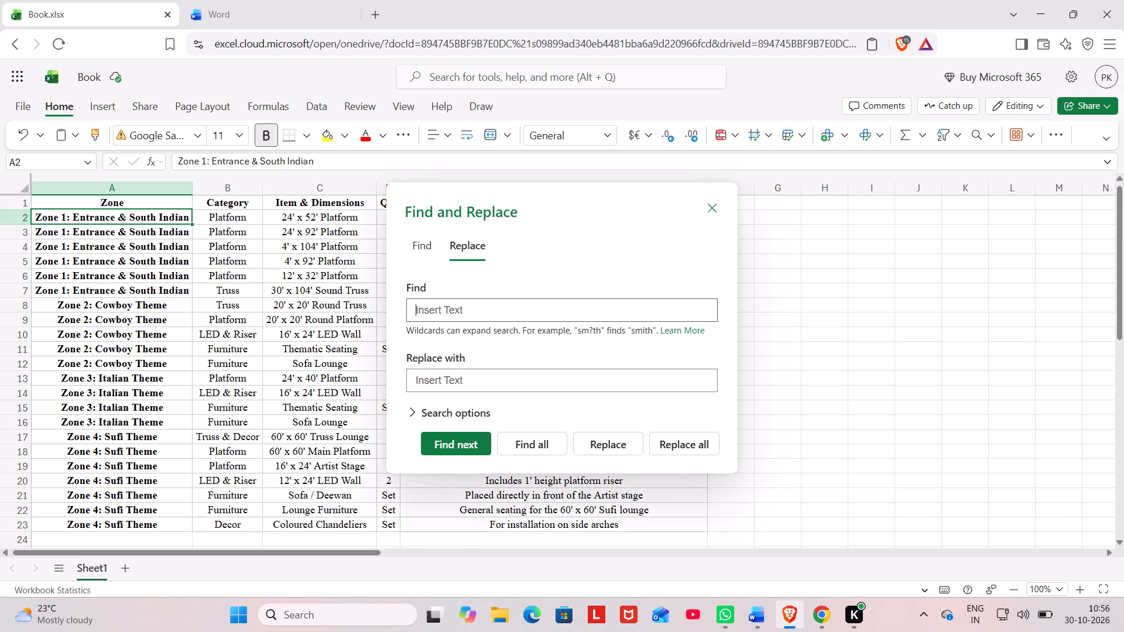
key(shift+z)
text(on)
text(e 1)
key(space)
key(BackSpace)
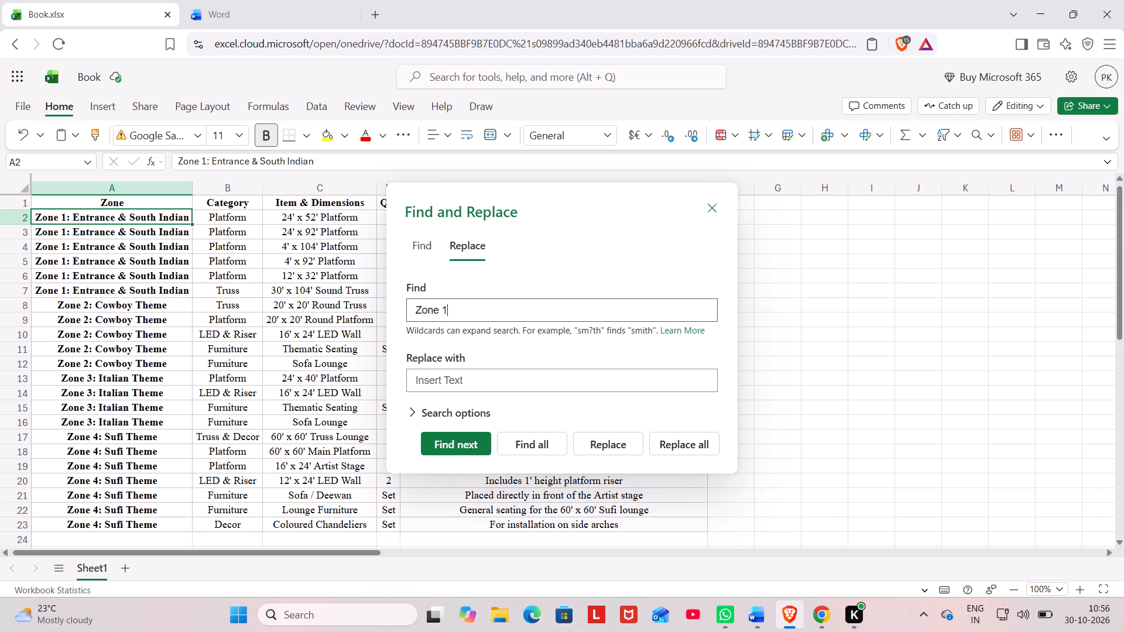
key(shift+colon)
click(480, 376)
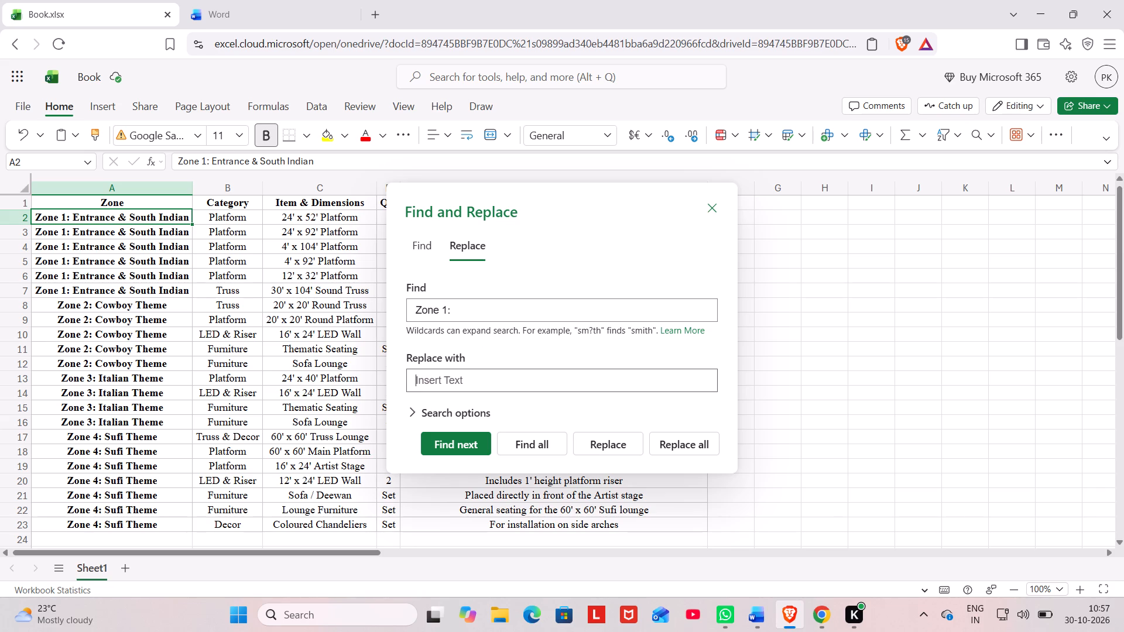
key(space)
click(666, 441)
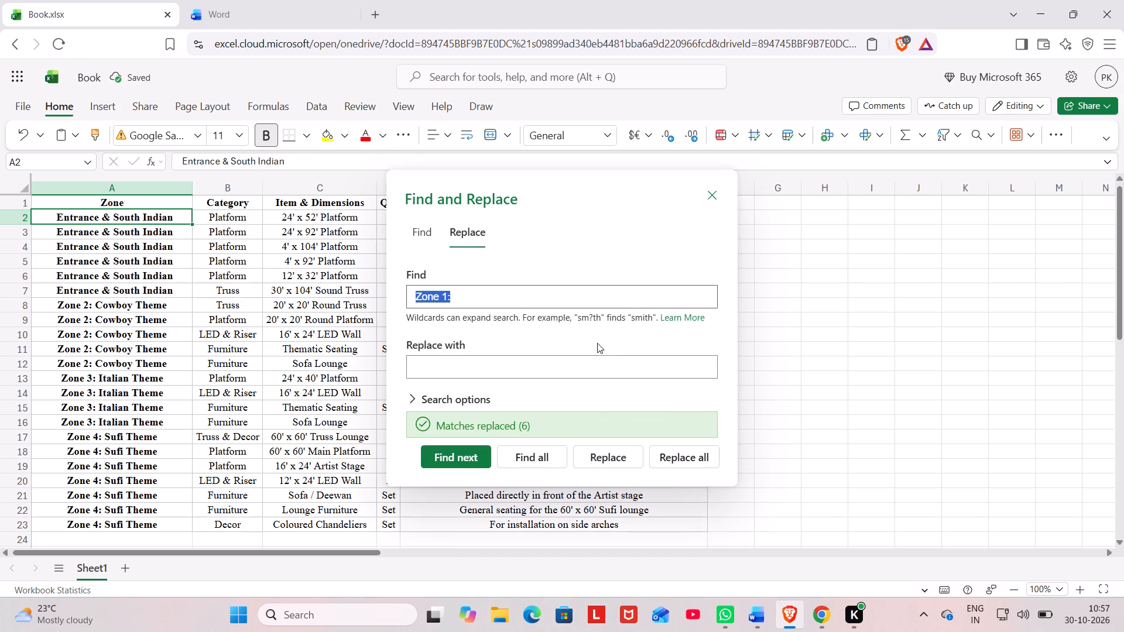
Replace every occurrence of "Zone 2:" with the same single space.
click(450, 303)
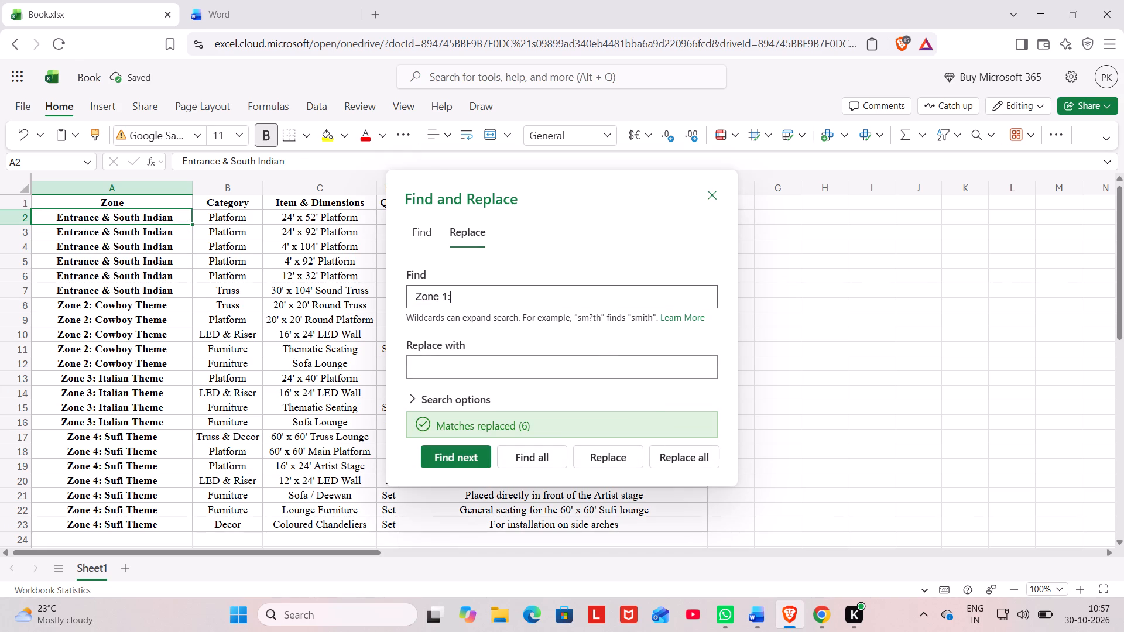
key(Left)
key(BackSpace)
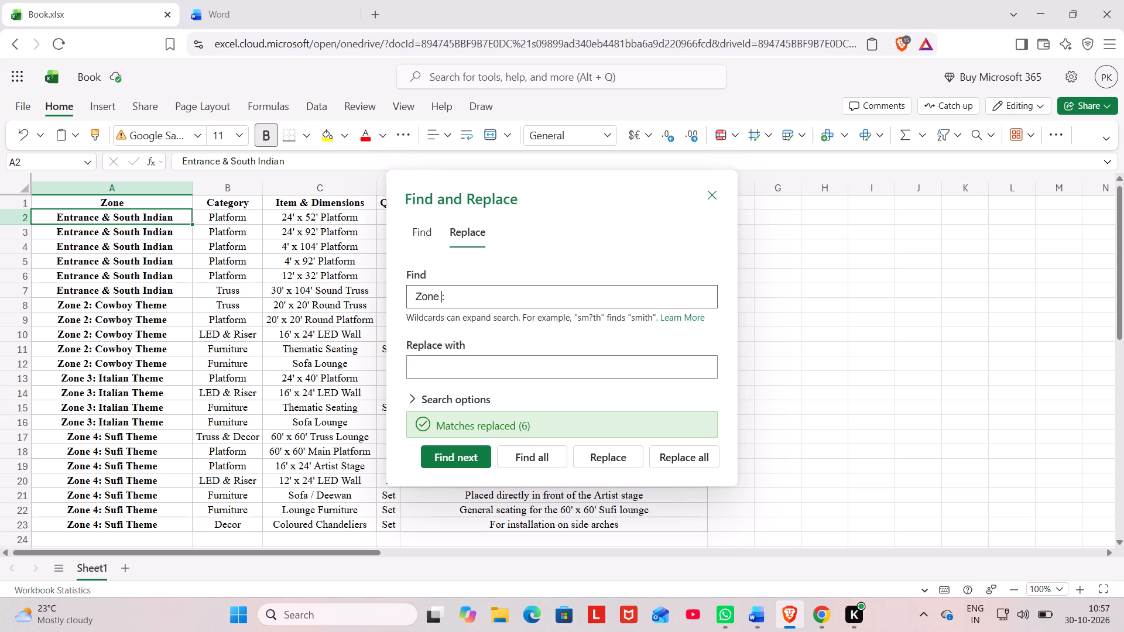
key(2)
click(669, 454)
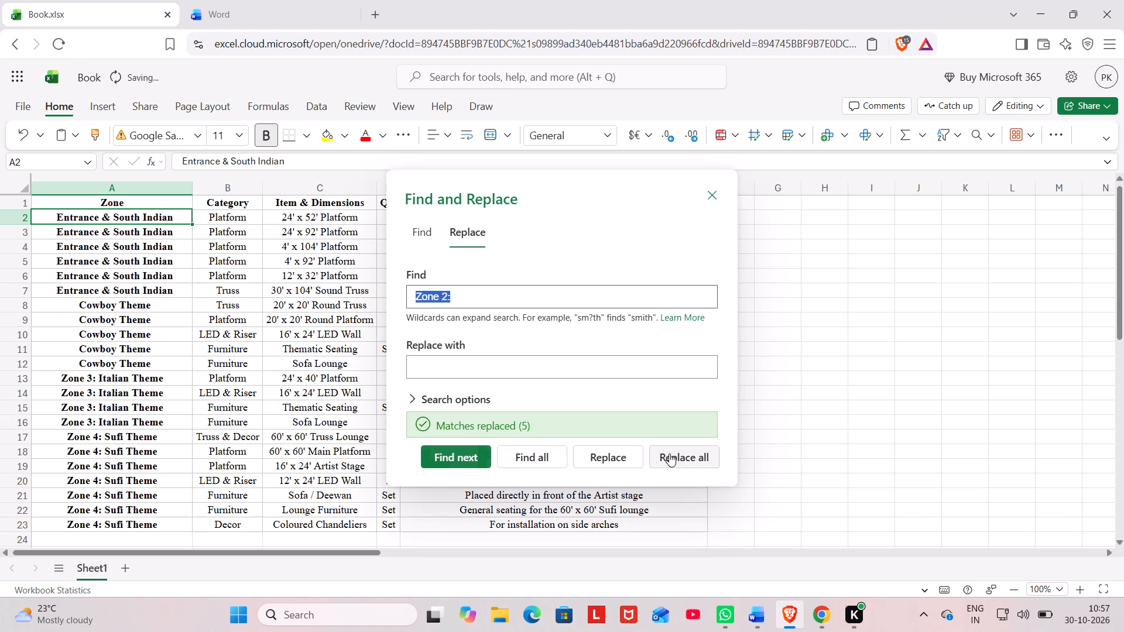
Replace every occurrence of "Zone 3:" with the same single space.
click(536, 300)
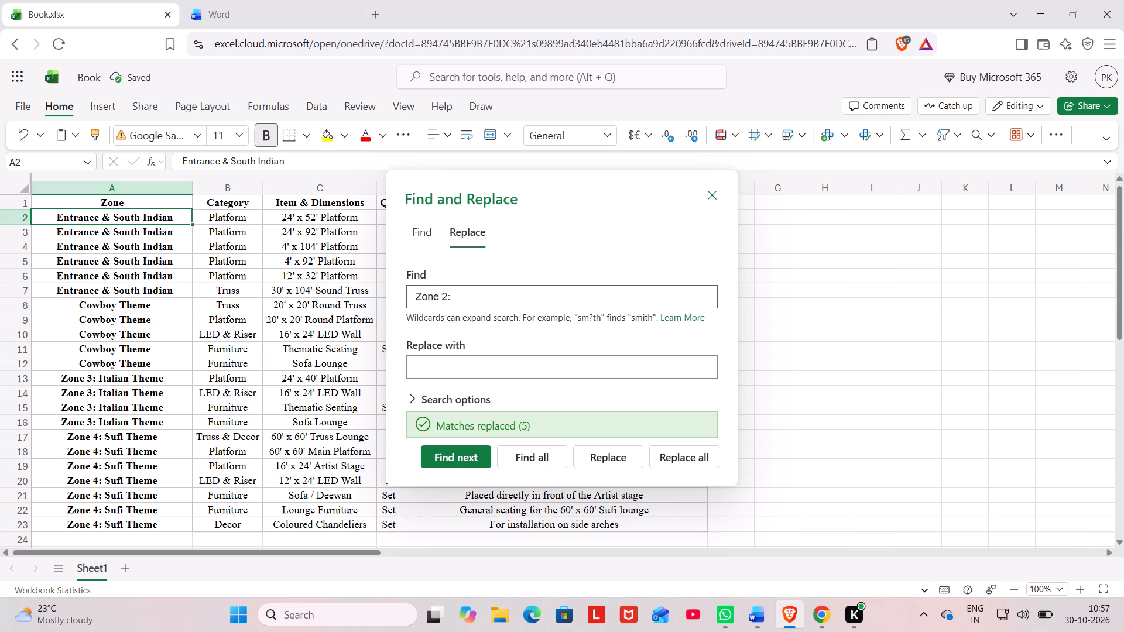
key(Left)
key(BackSpace)
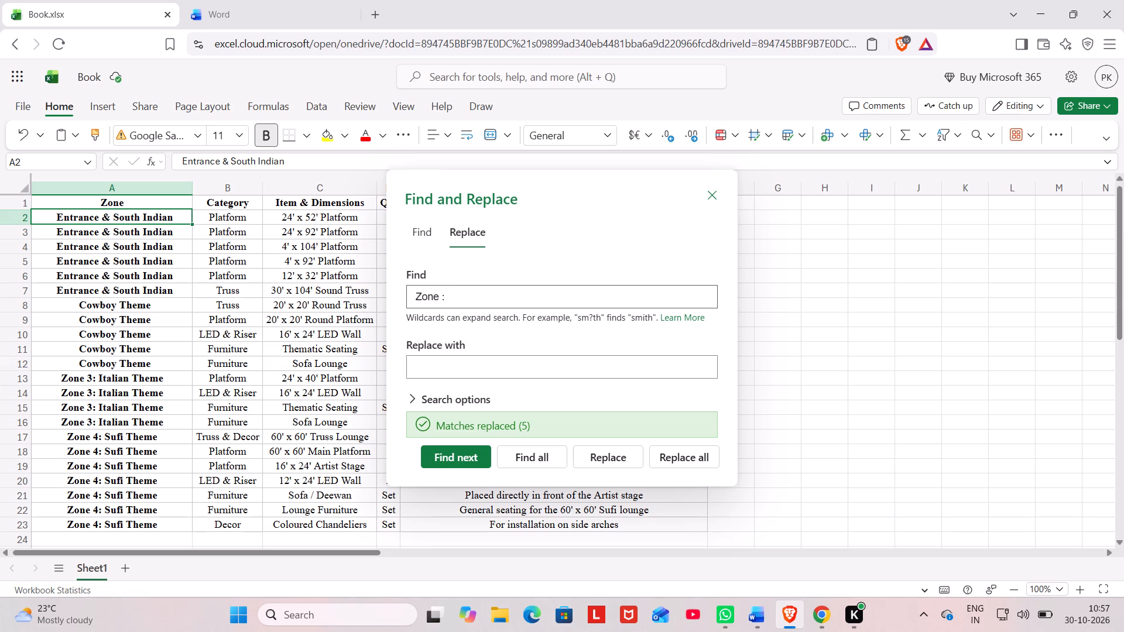
key(3)
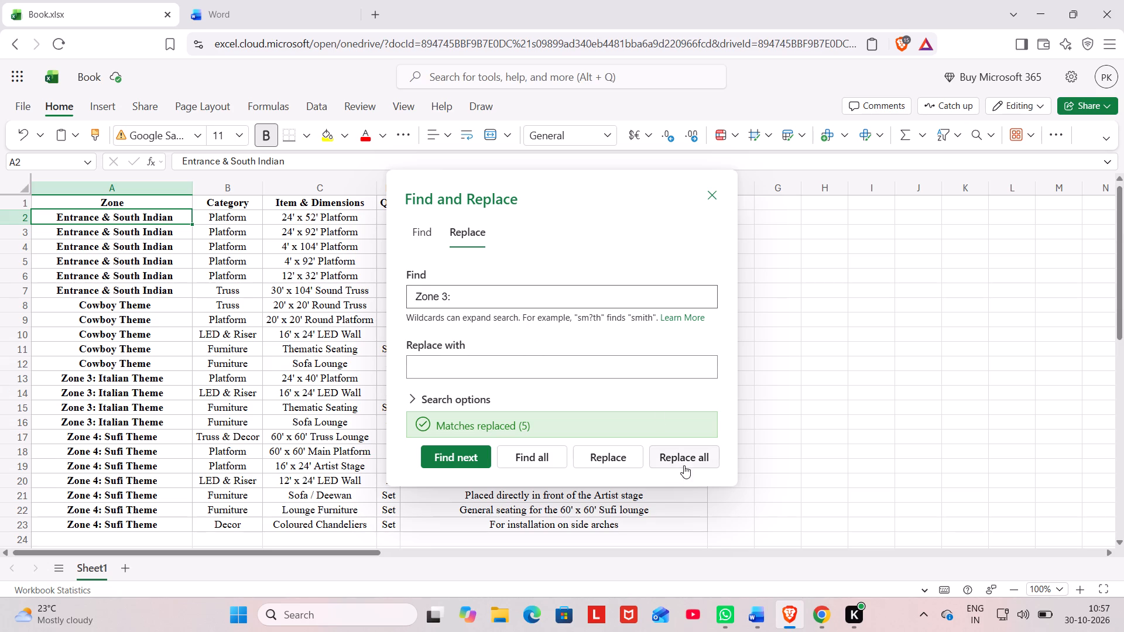
click(690, 460)
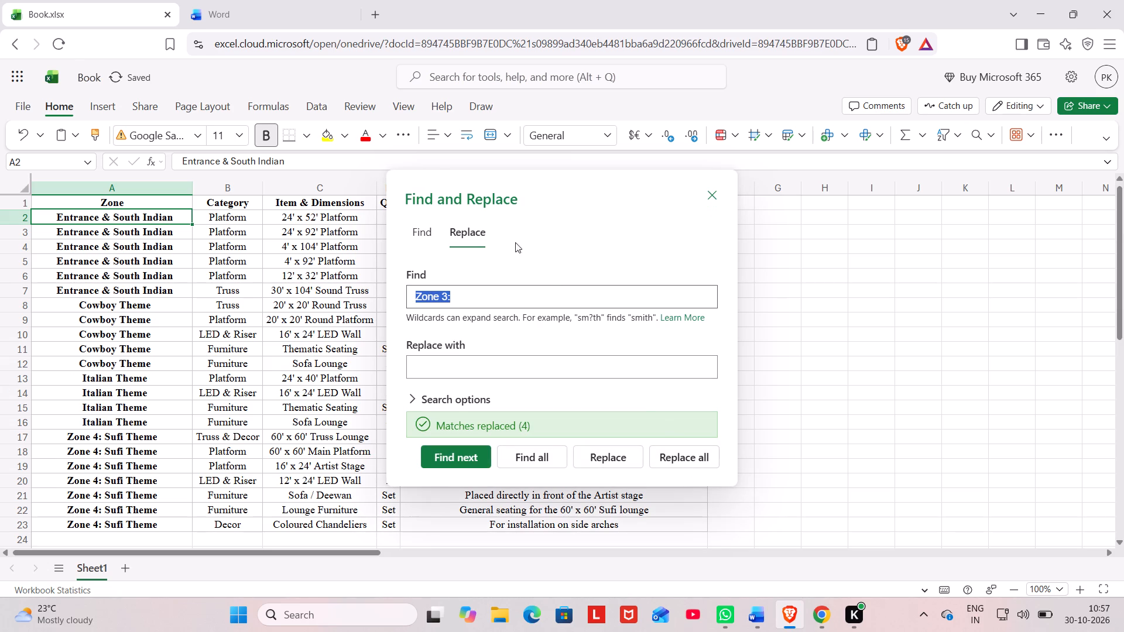
Replace every occurrence of "Zone 4:" with the same single space and close Find and Replace.
click(479, 291)
key(Left)
key(BackSpace)
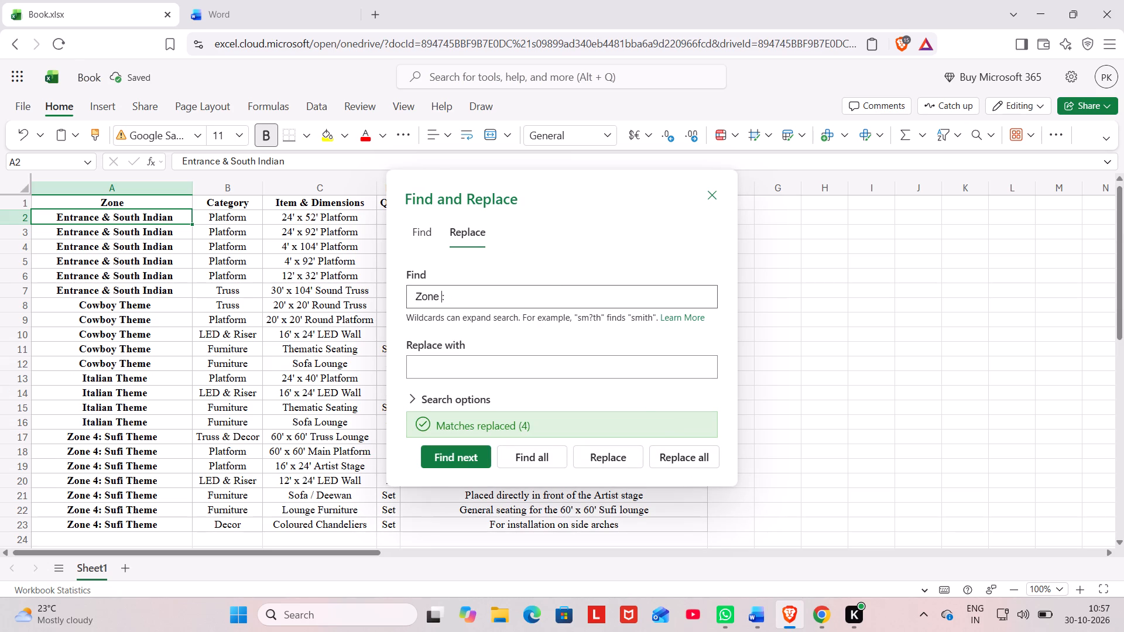
key(4)
click(698, 456)
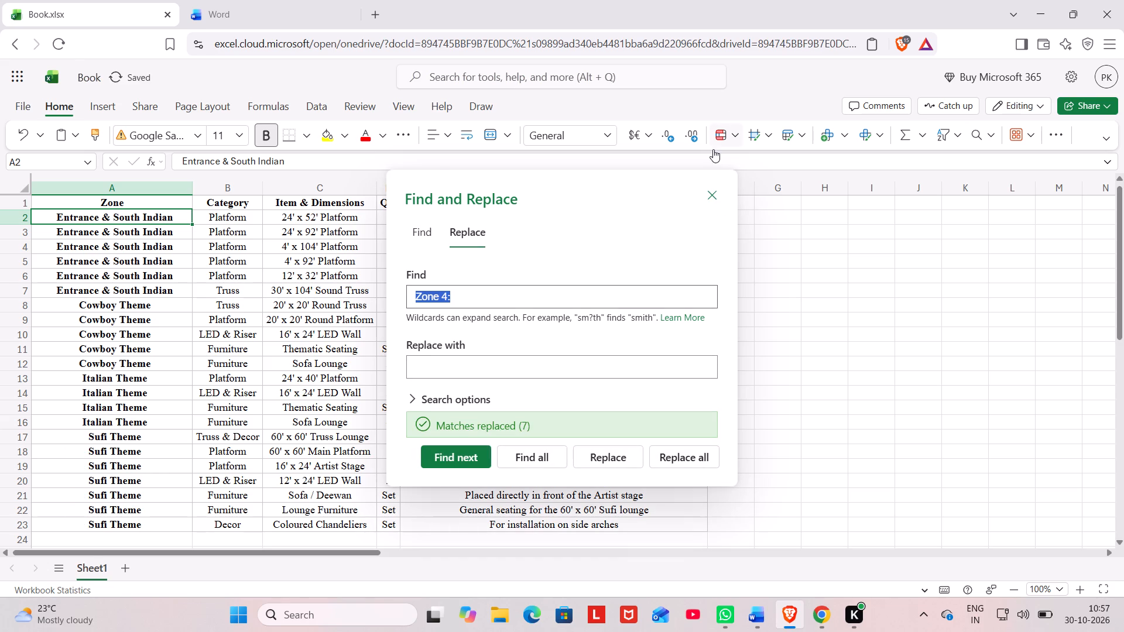
click(711, 195)
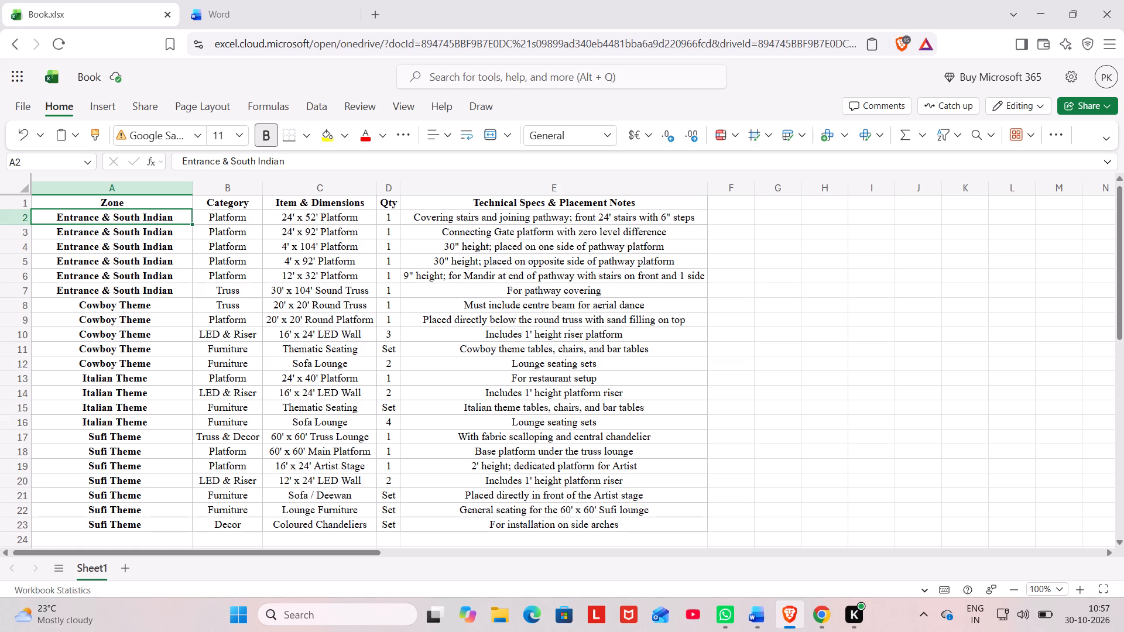
Insert a blank row above row 8 to separate the Entrance & South Indian rows from the Cowboy Theme rows.
scroll(929, 360, right, 1)
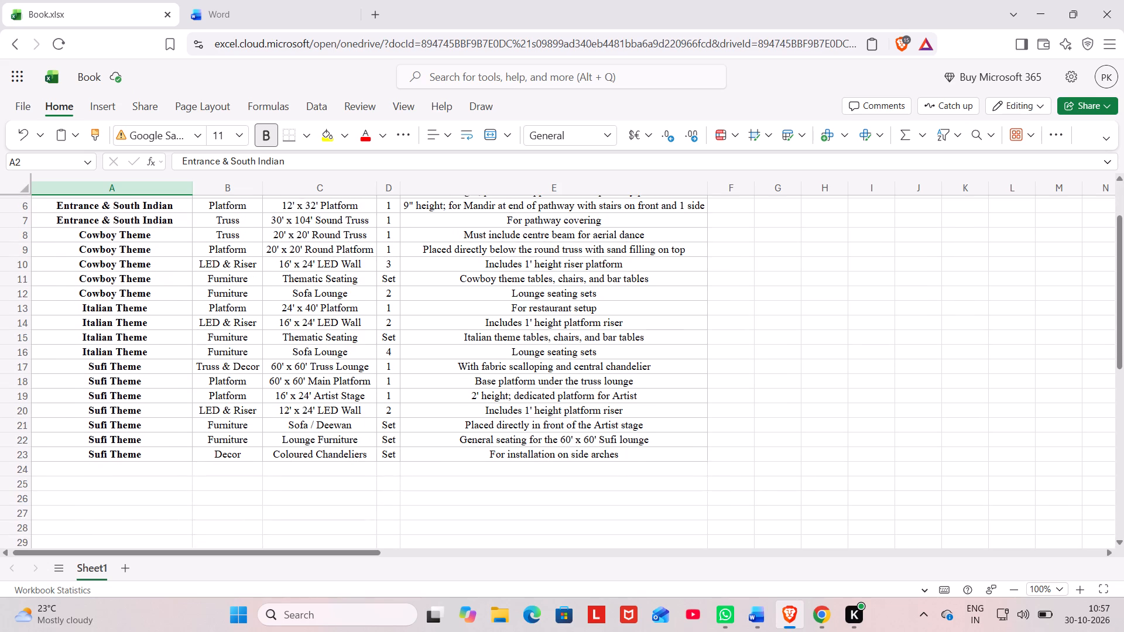
scroll(929, 360, right, 1)
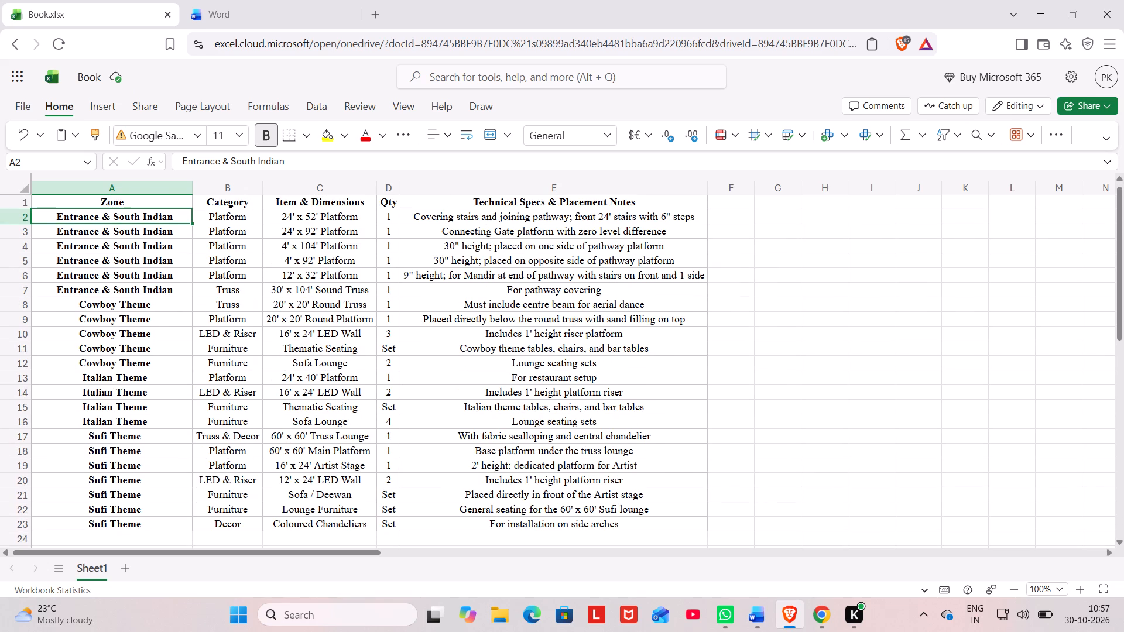
click(28, 306)
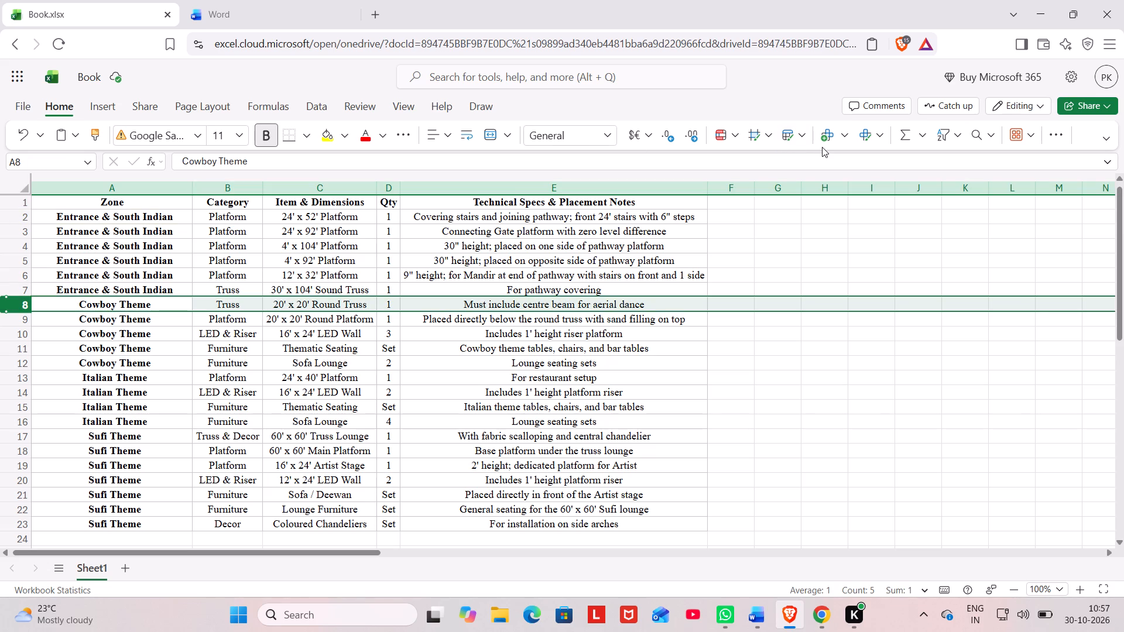
click(849, 132)
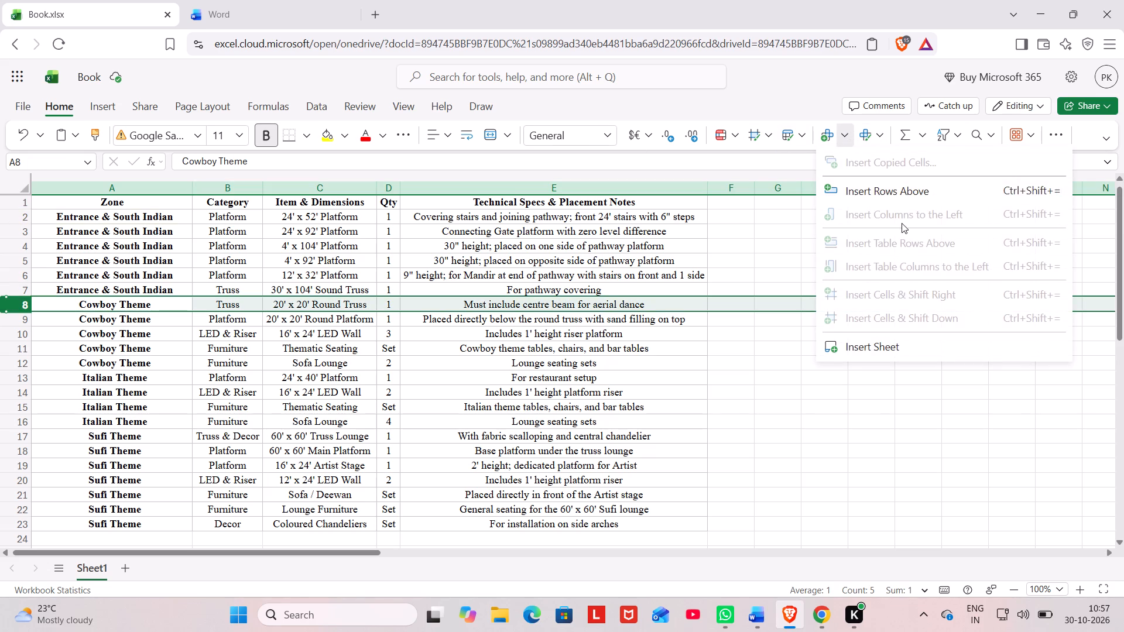
click(926, 184)
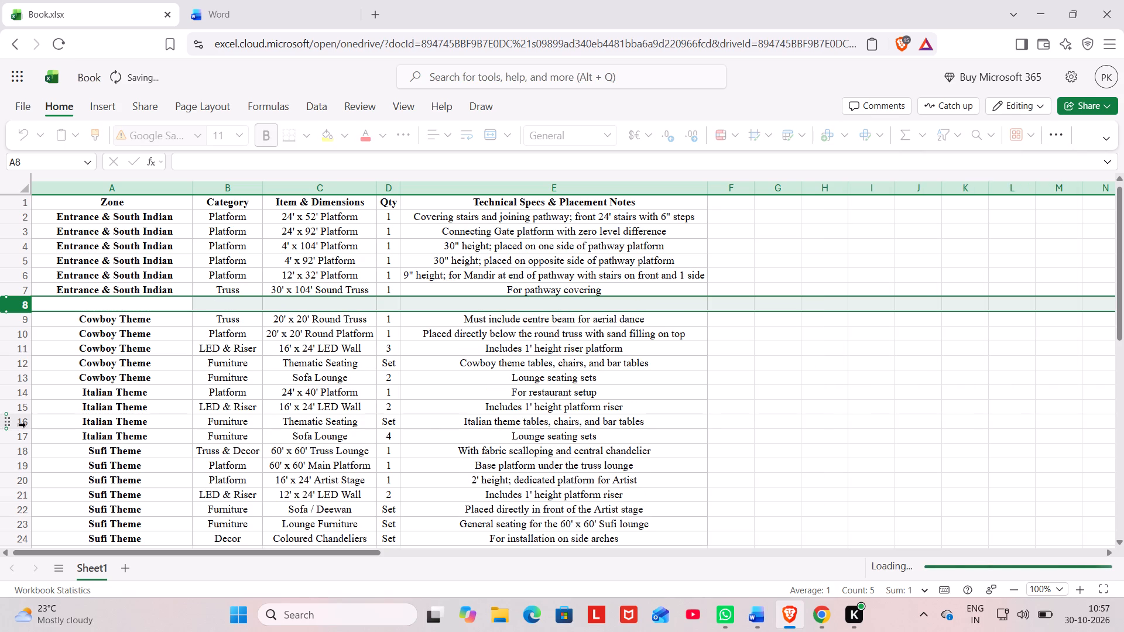
click(25, 393)
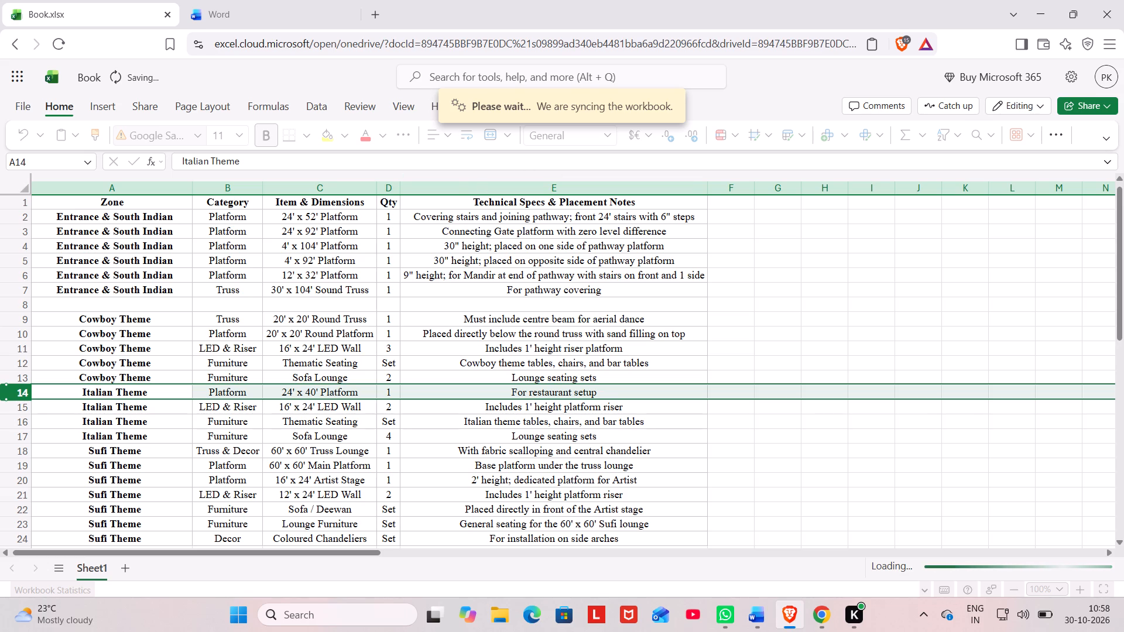
Set the font size of the header row (row 1) to 14.
click(25, 198)
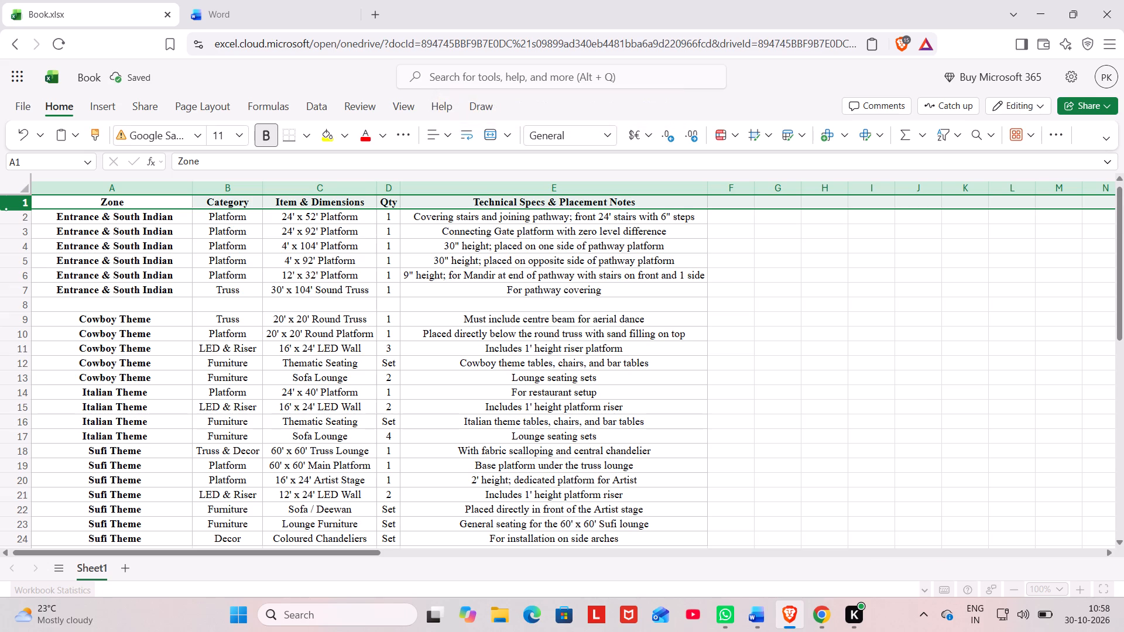
click(235, 134)
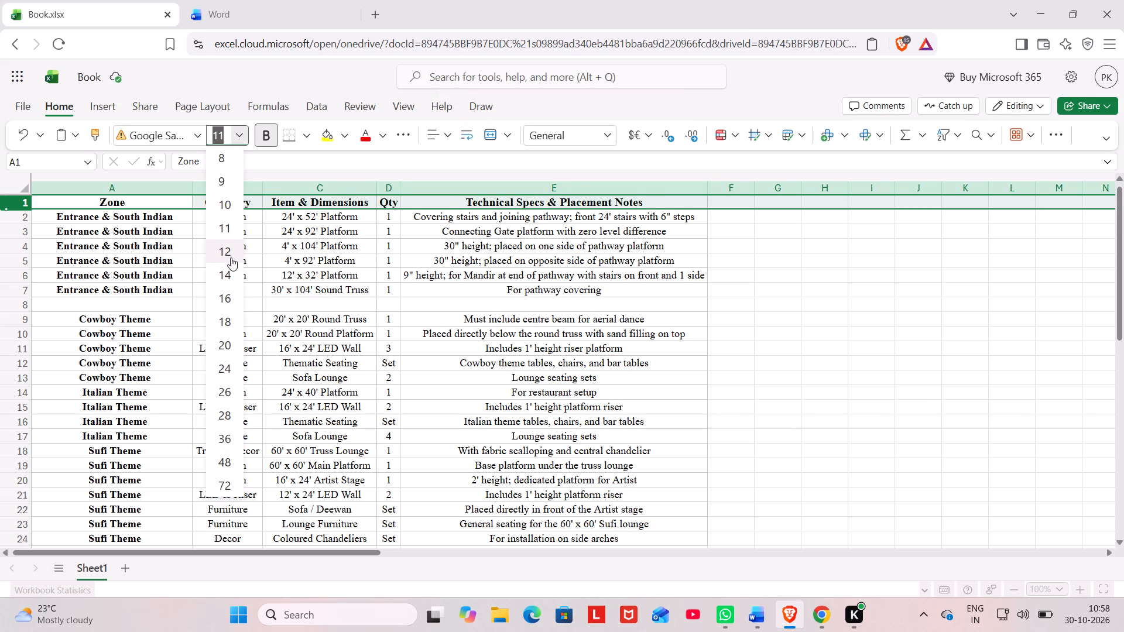
click(227, 275)
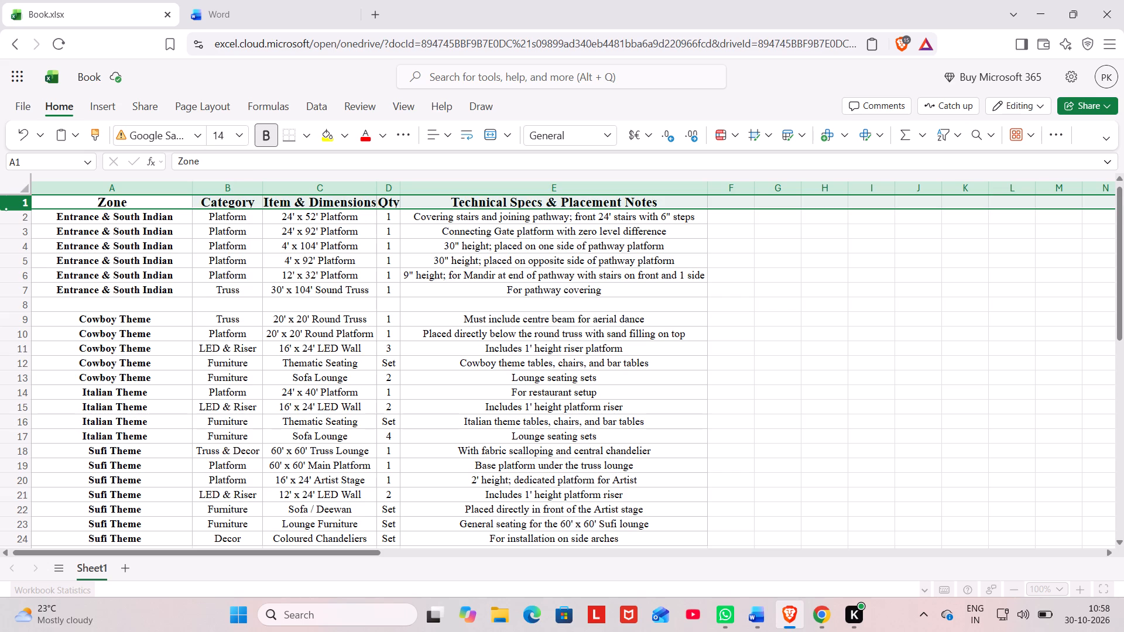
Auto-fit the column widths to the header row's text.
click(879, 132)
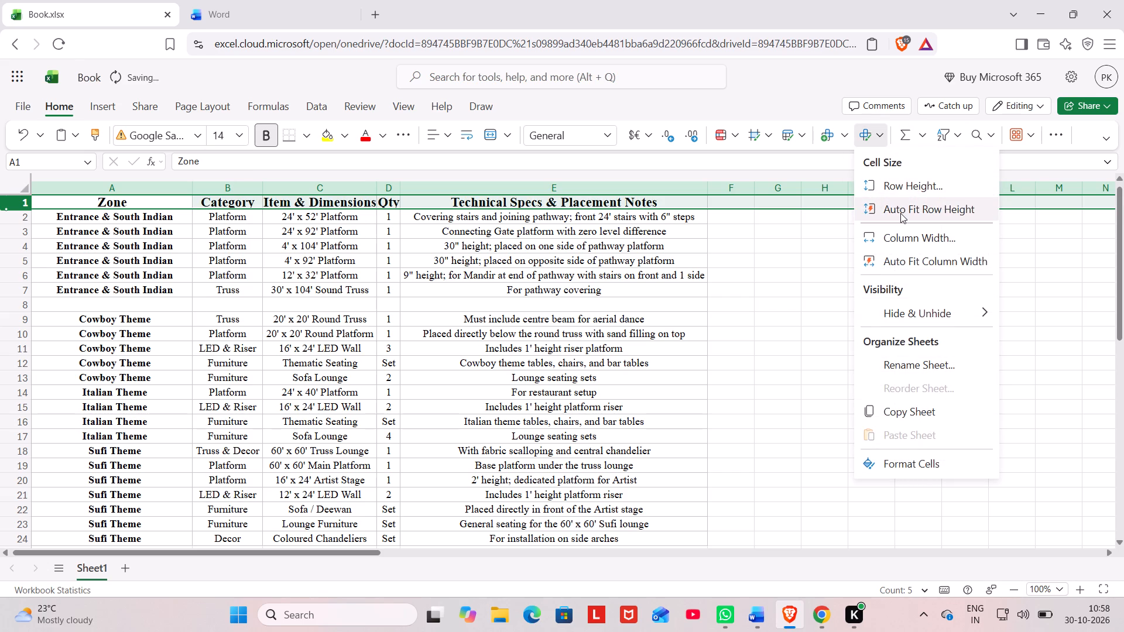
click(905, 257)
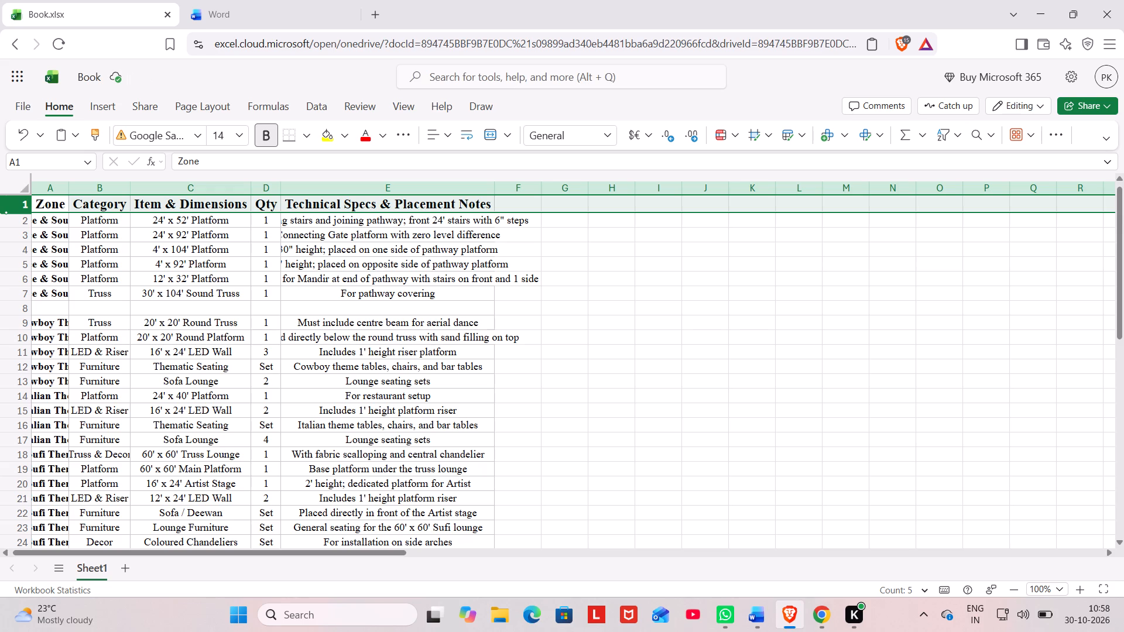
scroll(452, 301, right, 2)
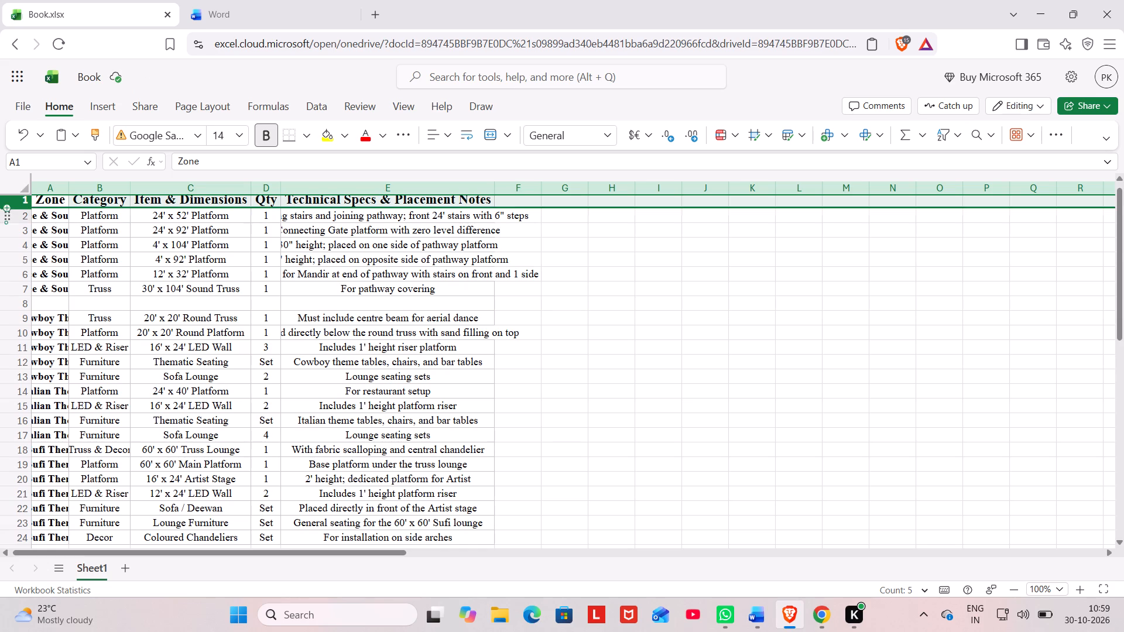
Auto-fit the column widths across the entire sheet.
click(25, 187)
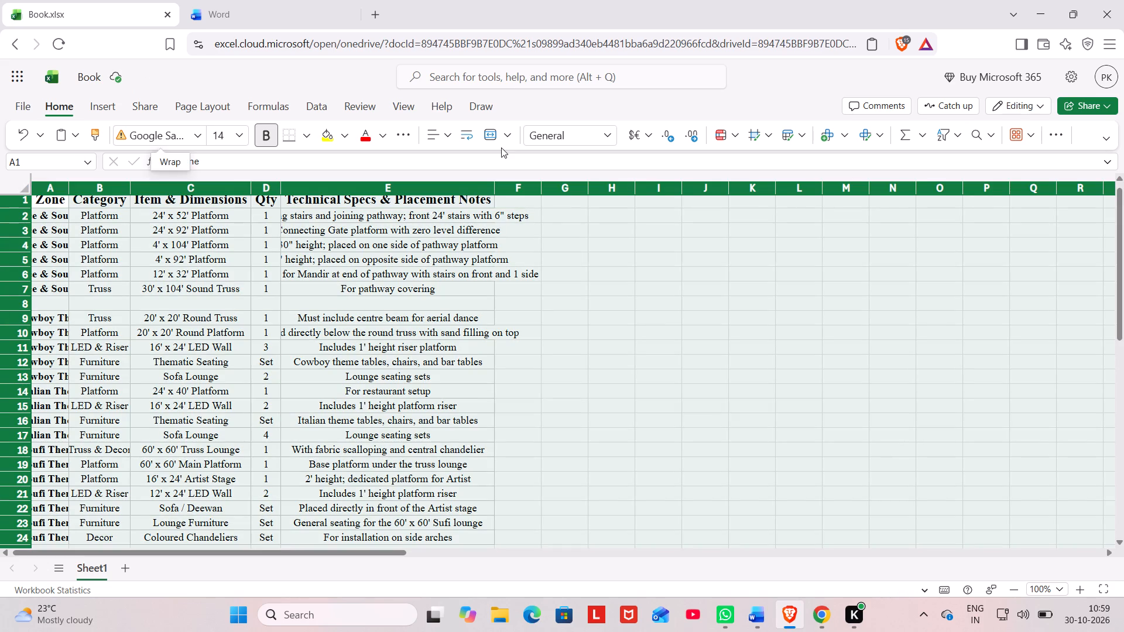
click(803, 136)
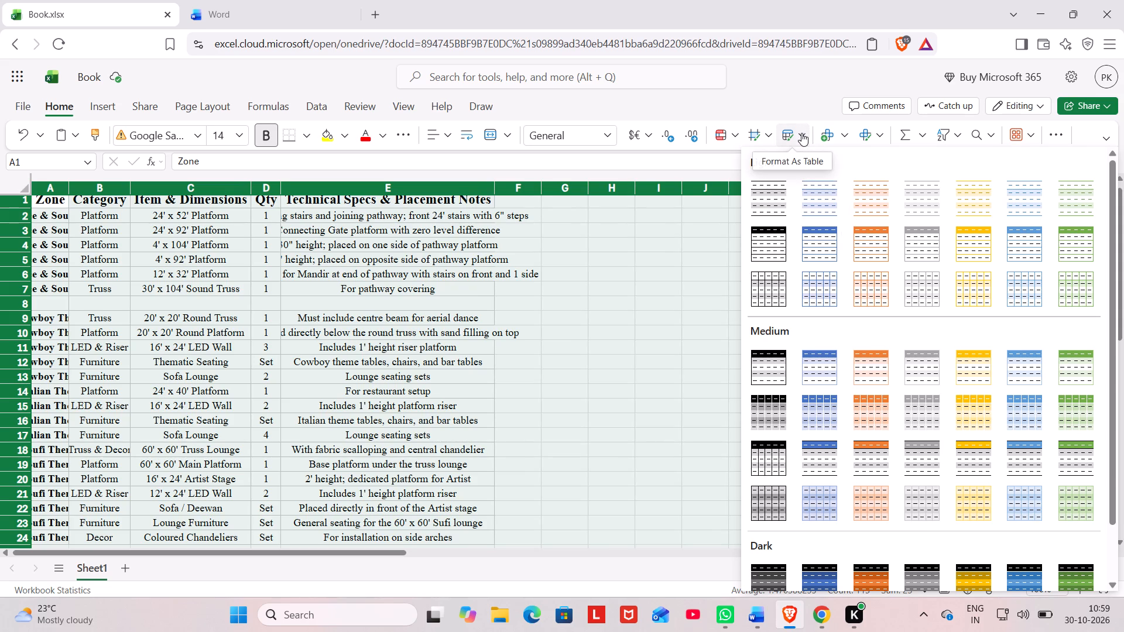
click(771, 135)
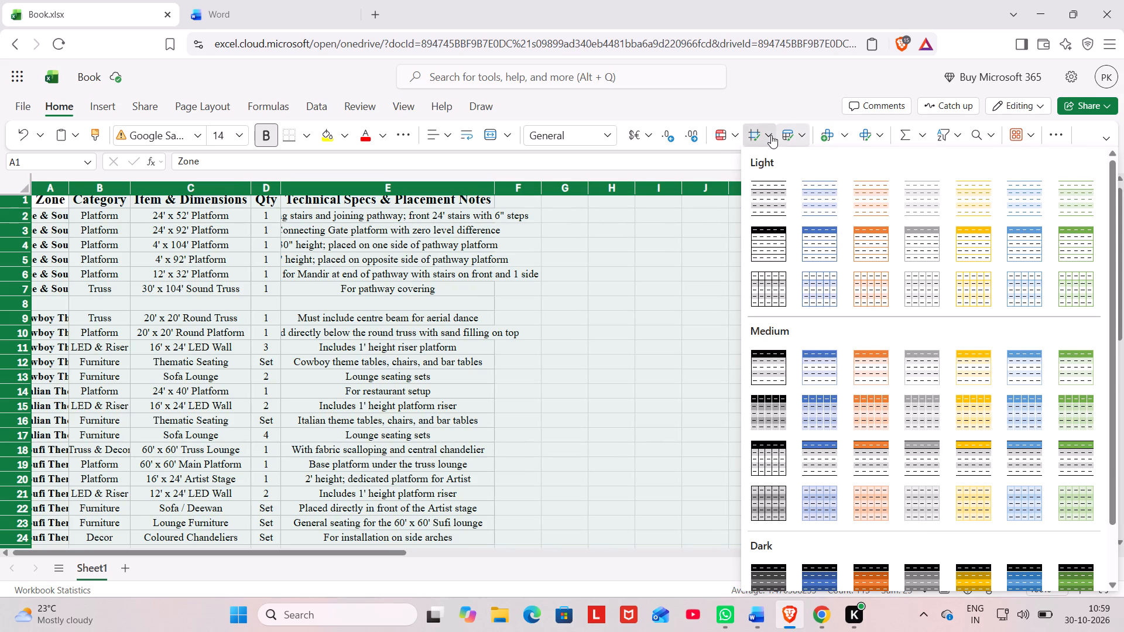
click(728, 135)
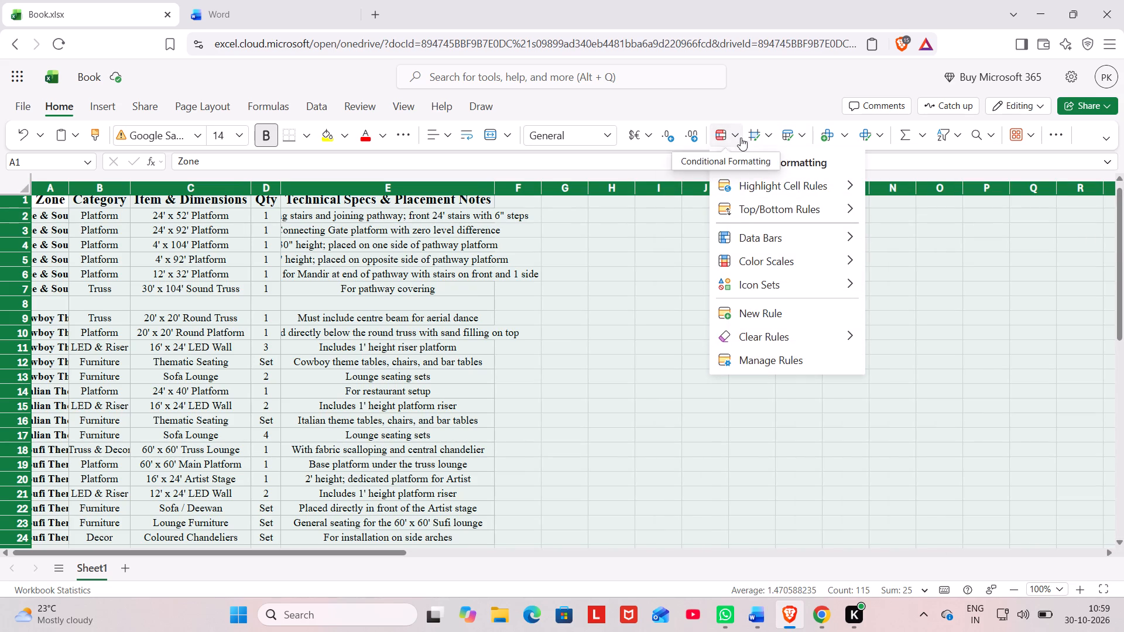
click(844, 135)
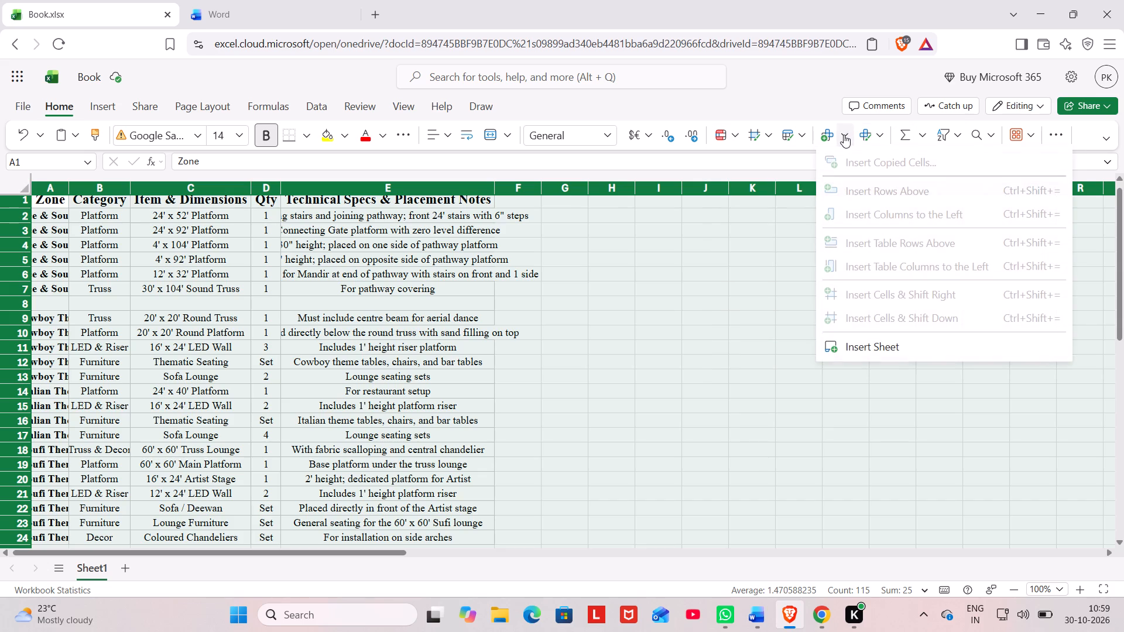
click(885, 138)
click(896, 265)
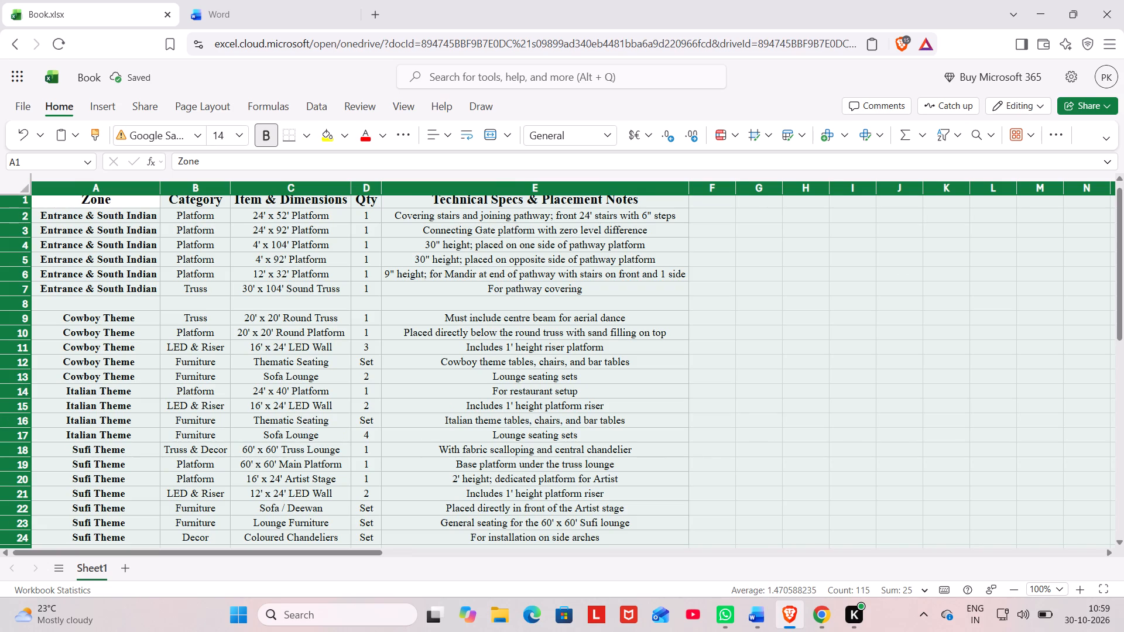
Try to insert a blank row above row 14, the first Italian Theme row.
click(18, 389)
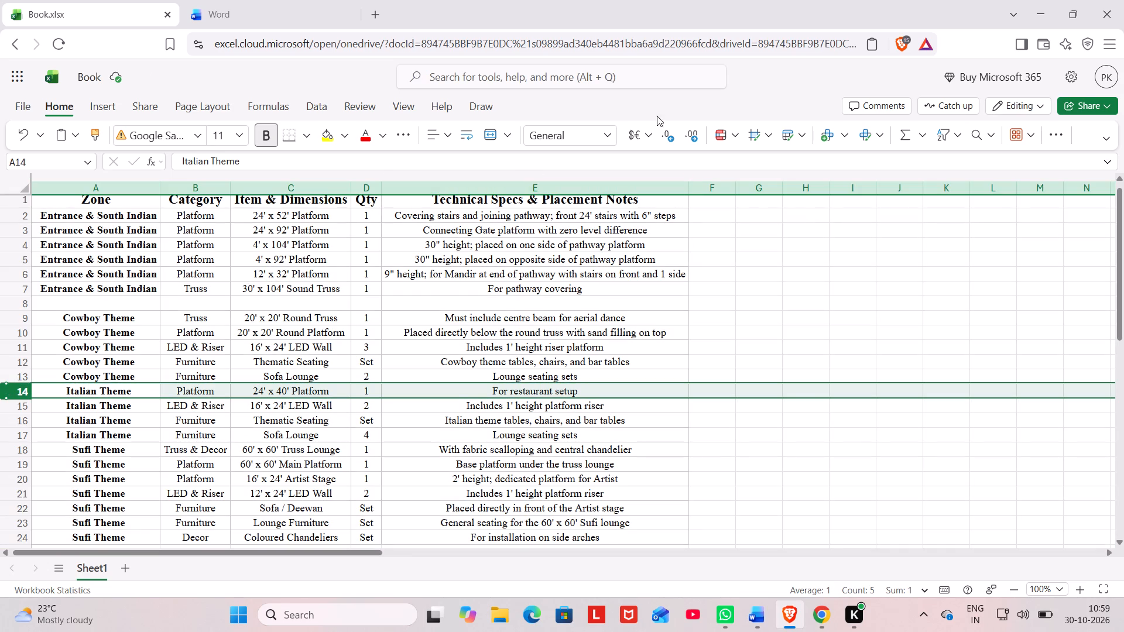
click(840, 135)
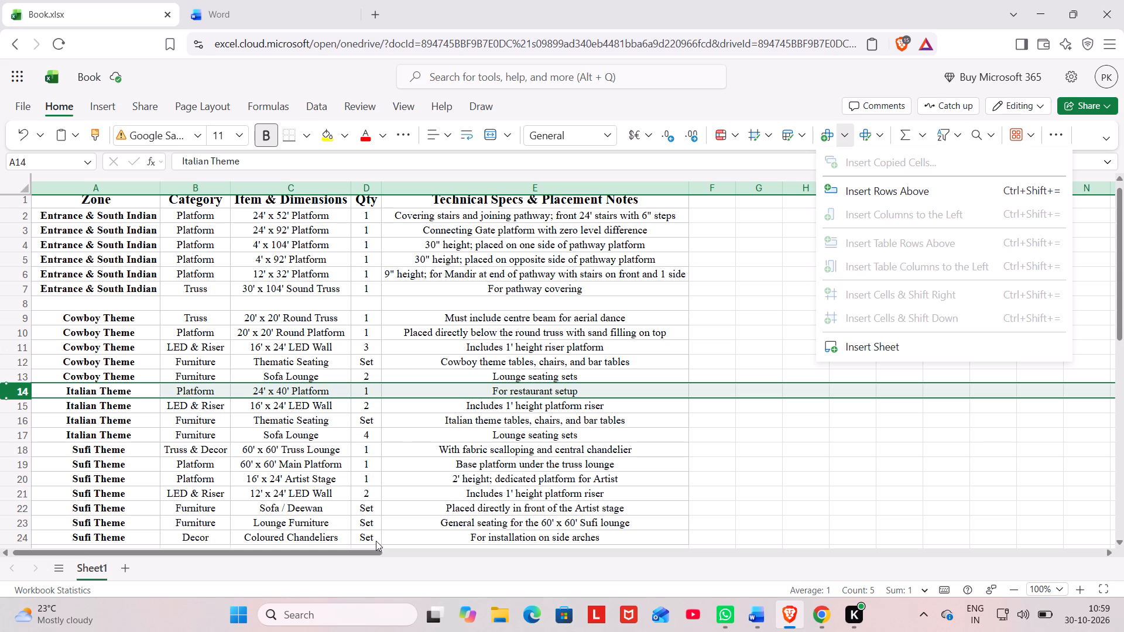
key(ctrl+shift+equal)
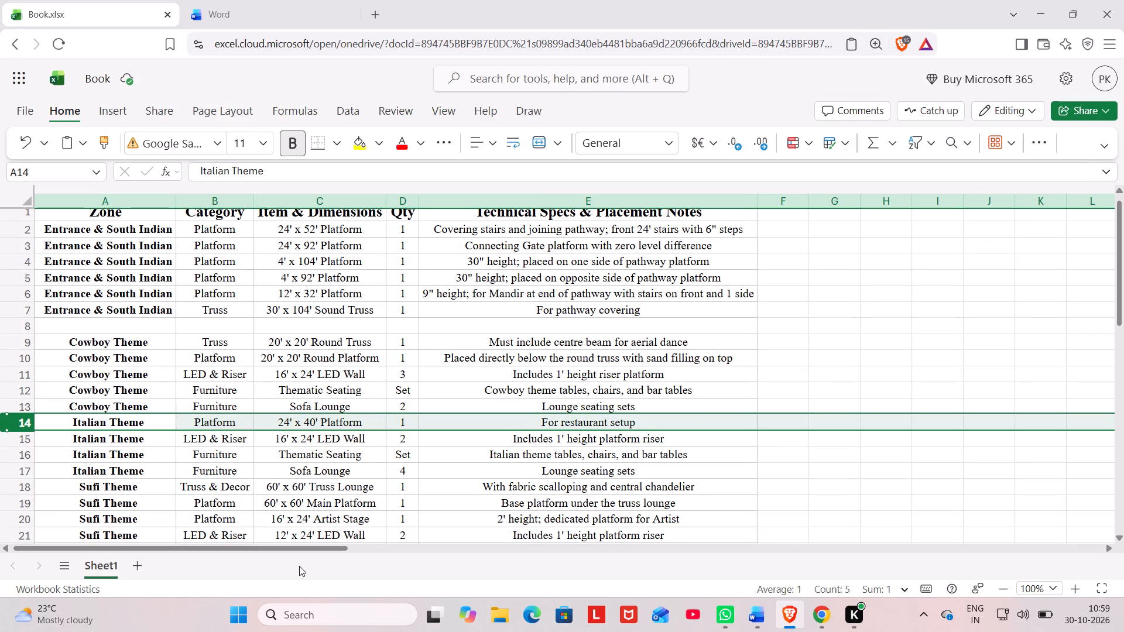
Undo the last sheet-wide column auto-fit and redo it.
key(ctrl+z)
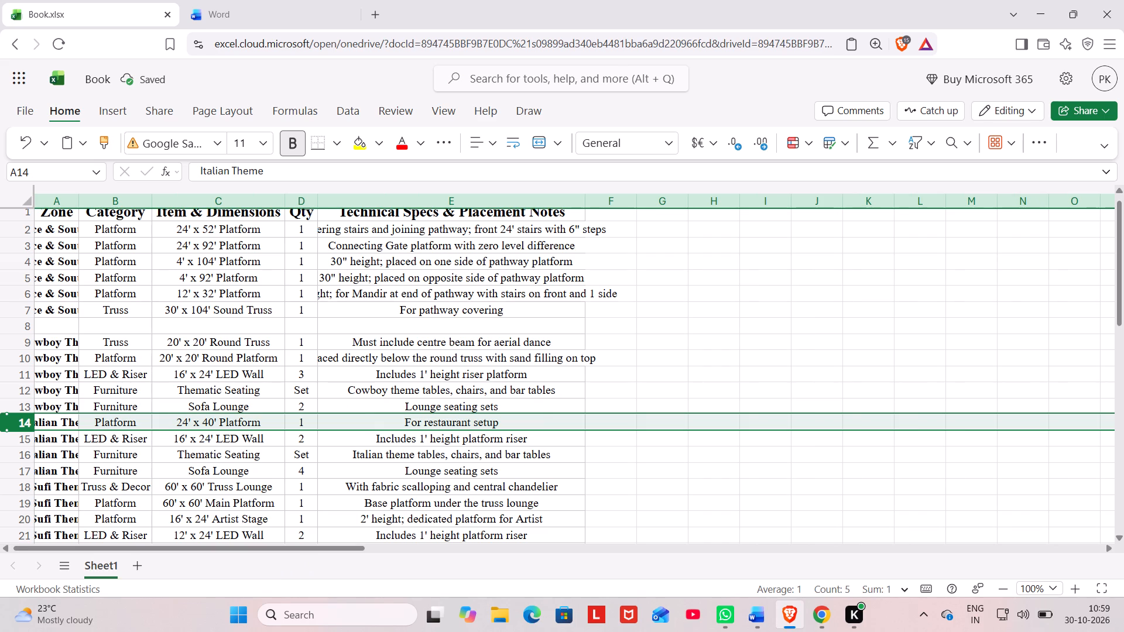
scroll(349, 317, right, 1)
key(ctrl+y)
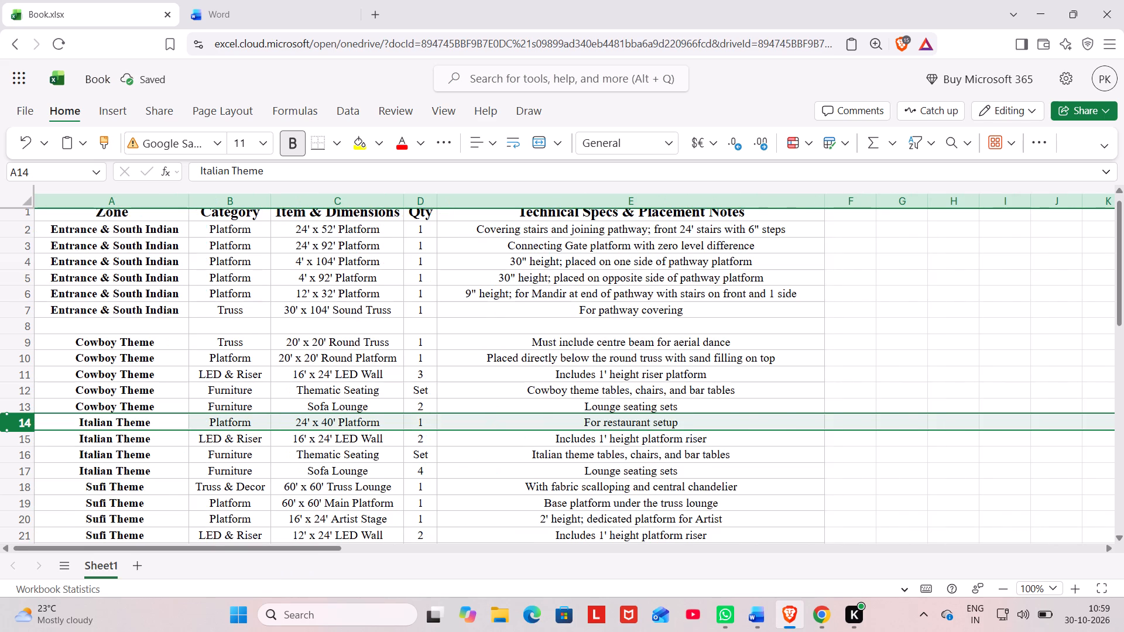
Insert a blank row above row 14 to separate the Cowboy Theme rows from the Italian Theme rows.
click(18, 423)
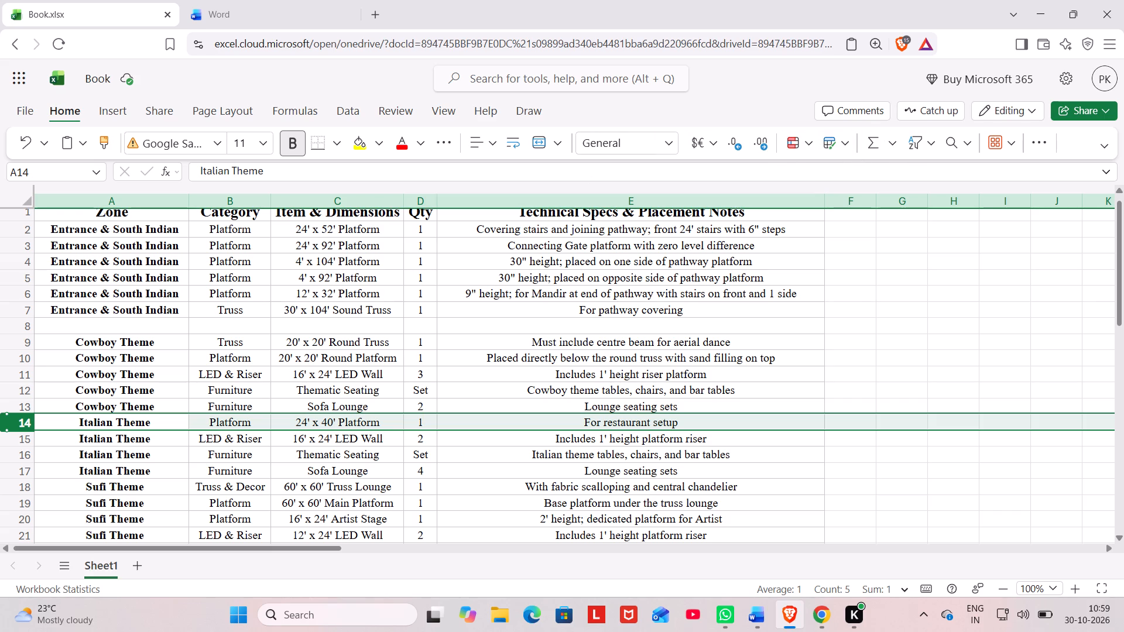
click(916, 361)
scroll(712, 464, up, 1)
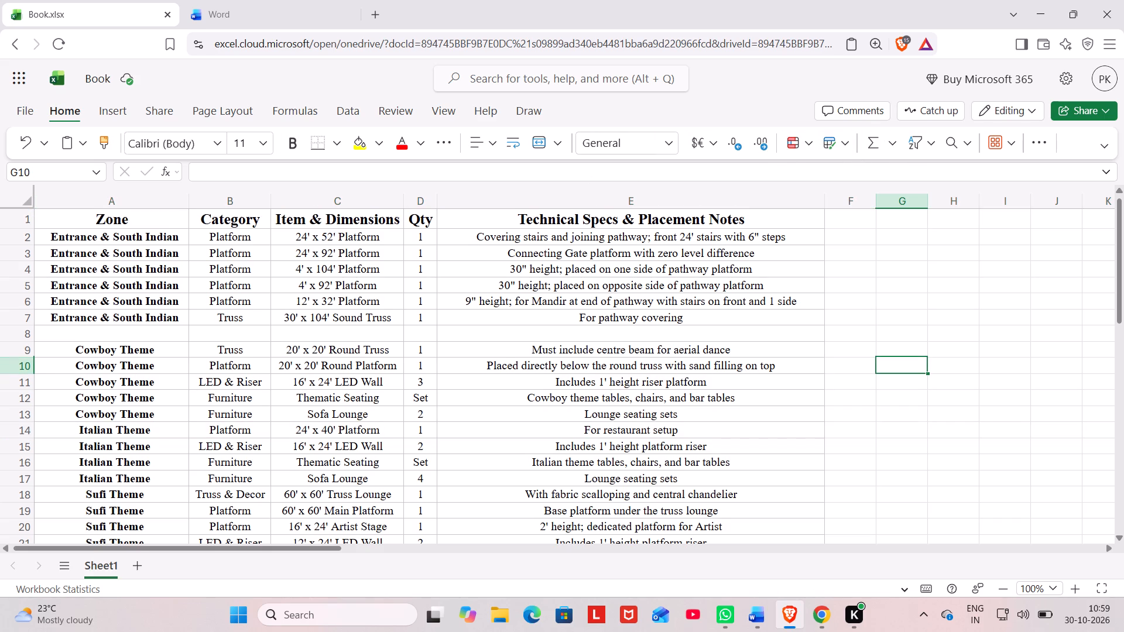
click(18, 437)
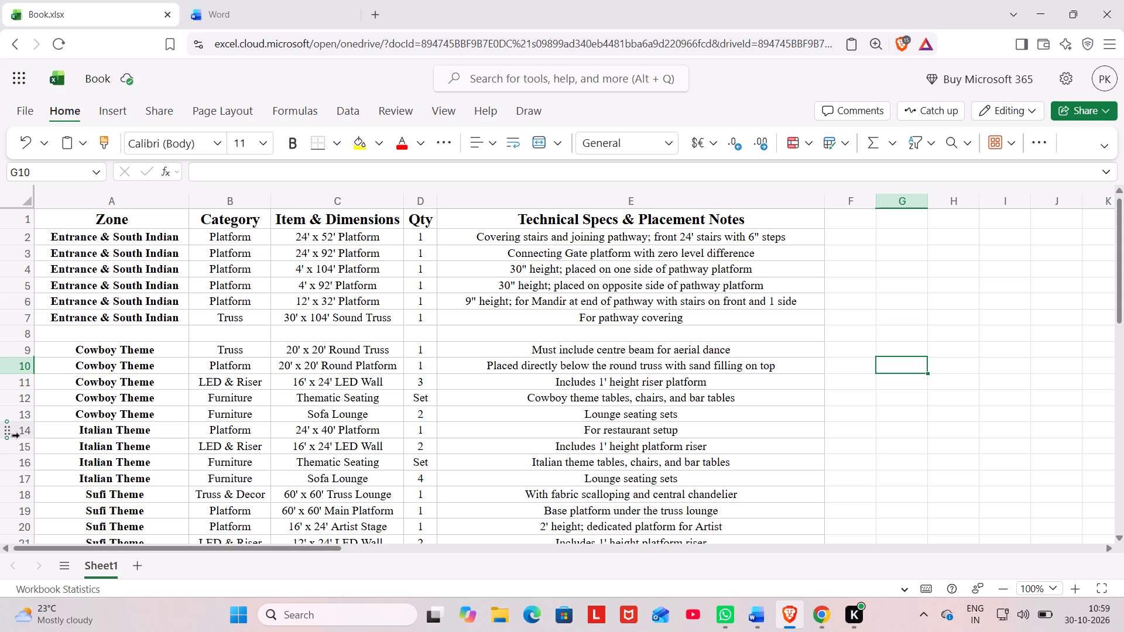
click(25, 431)
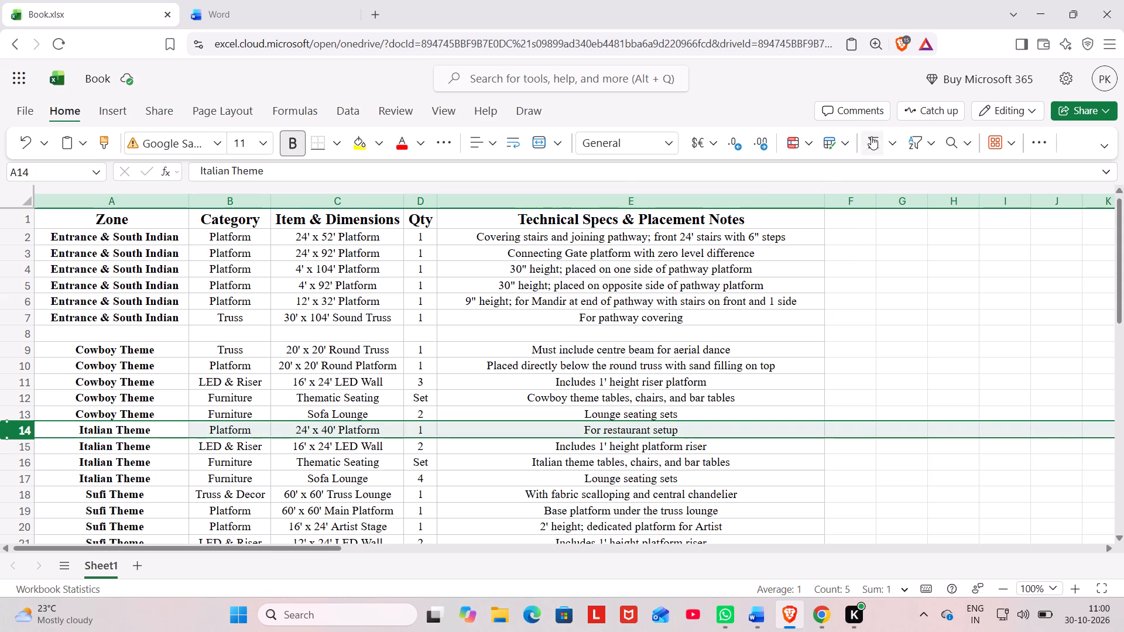
click(1036, 145)
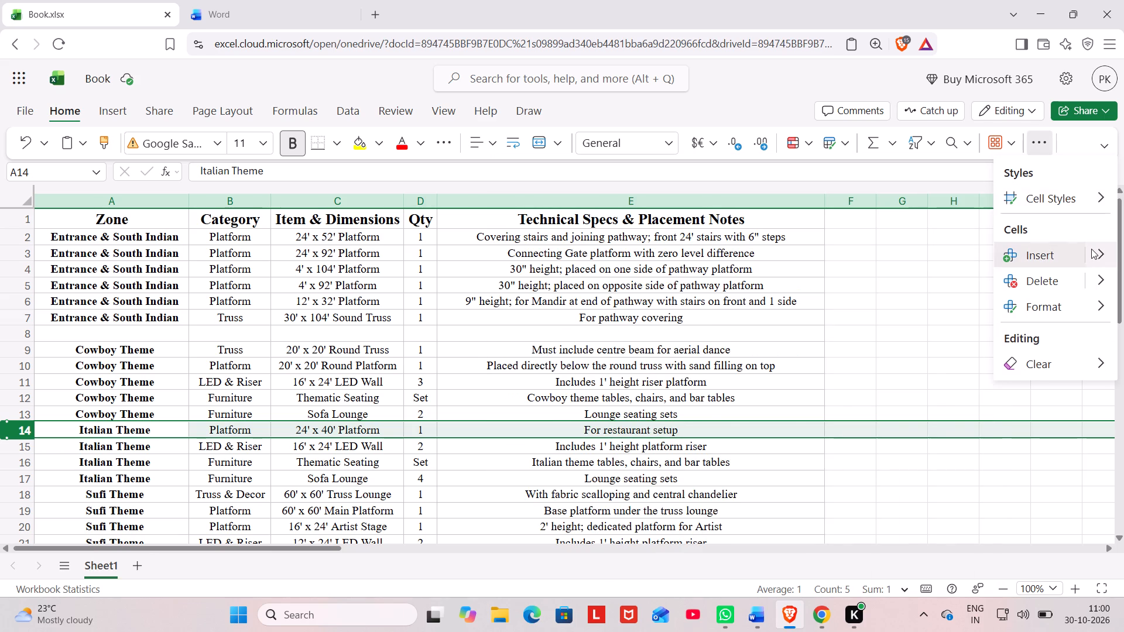
click(1092, 252)
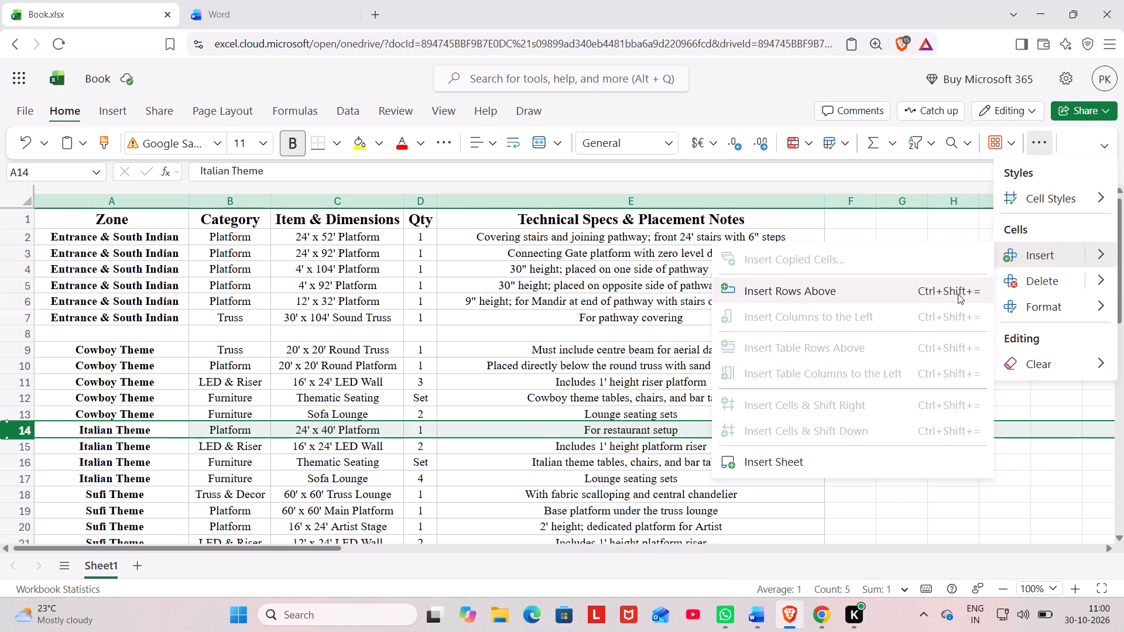
click(958, 294)
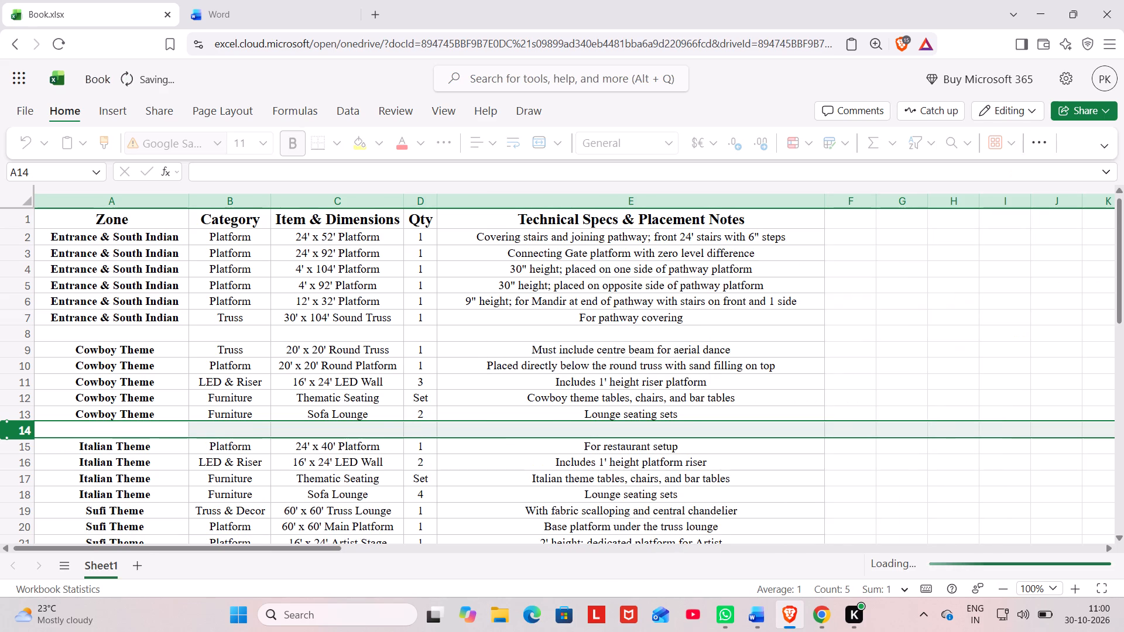
Insert a blank row above row 19 to separate the Italian Theme rows from the Sufi Theme rows.
scroll(742, 395, down, 2)
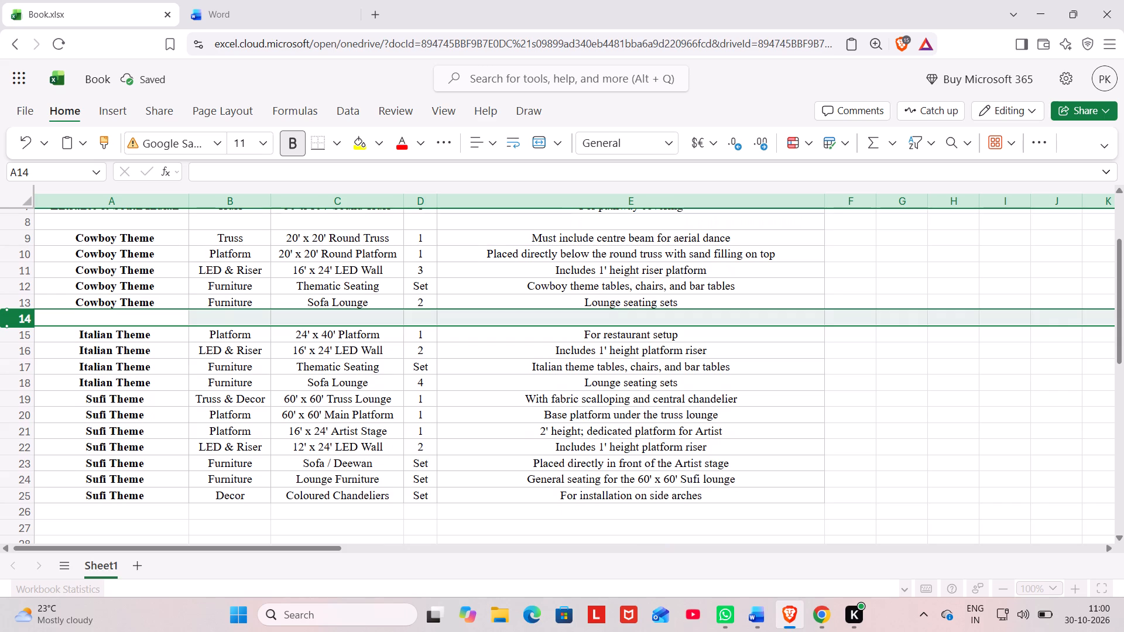
click(26, 403)
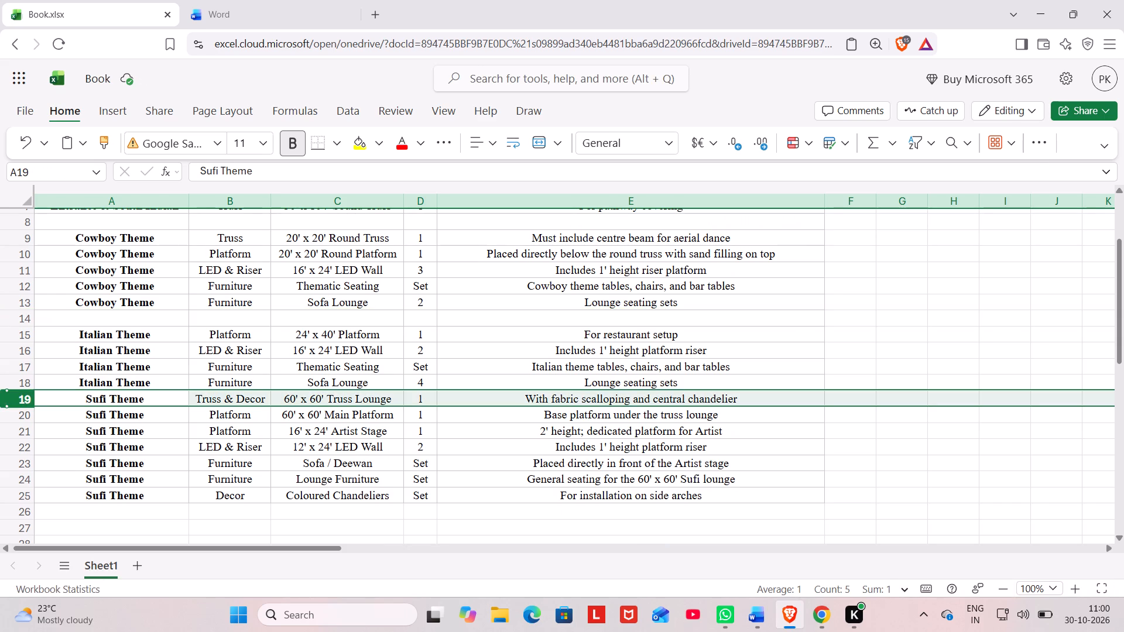
click(1037, 142)
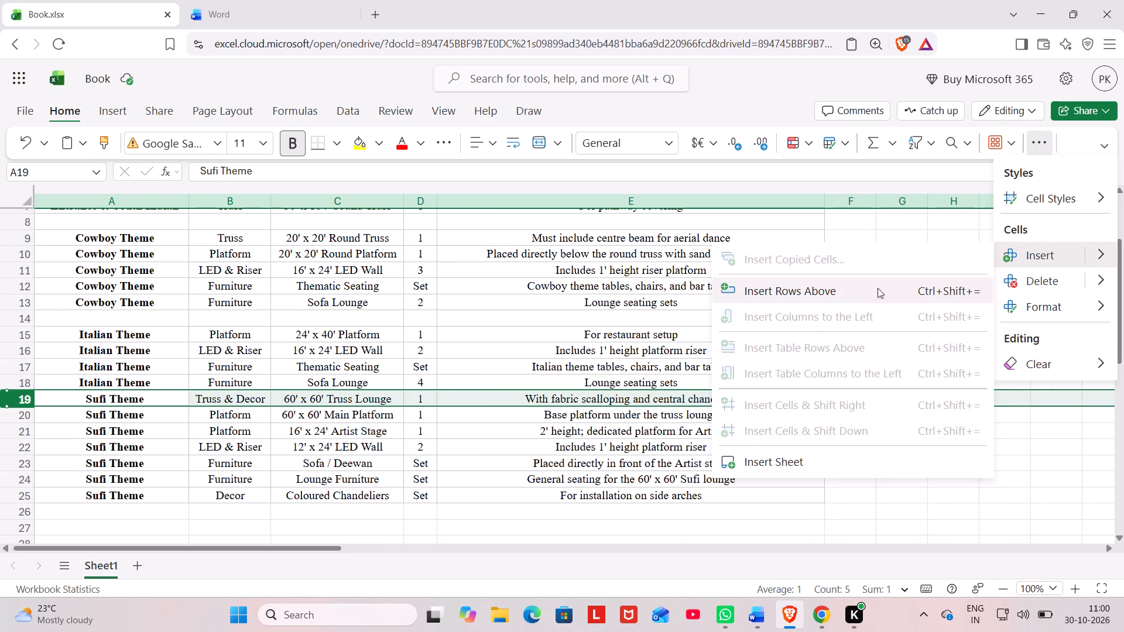
click(870, 291)
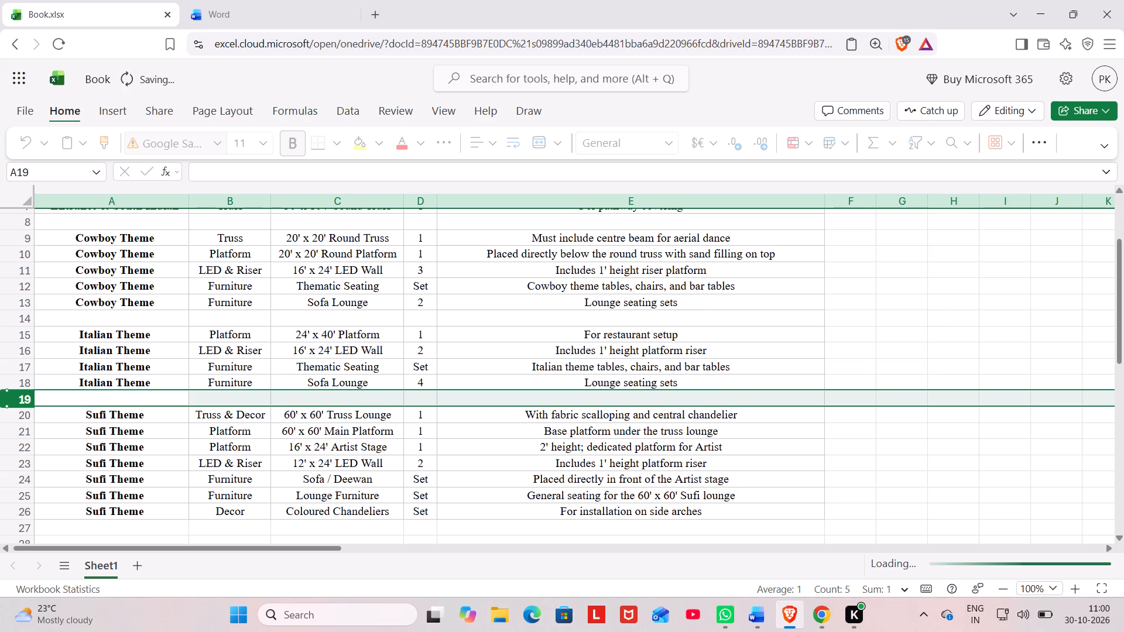
Insert a blank row above row 2 to separate the header from the Entrance & South Indian rows.
scroll(741, 304, up, 3)
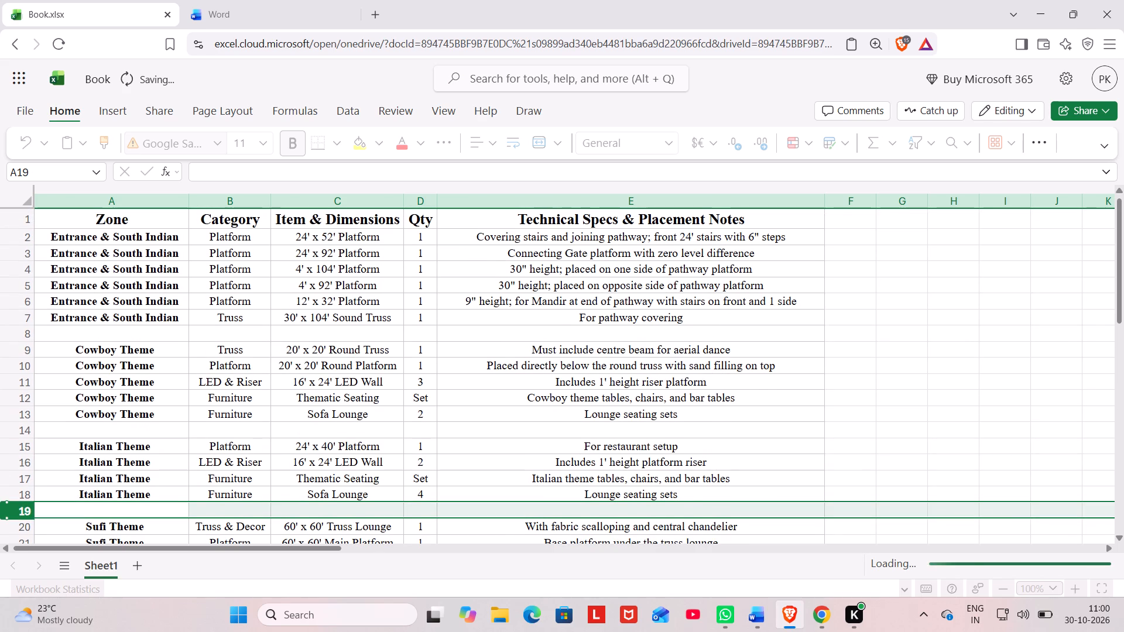
click(22, 235)
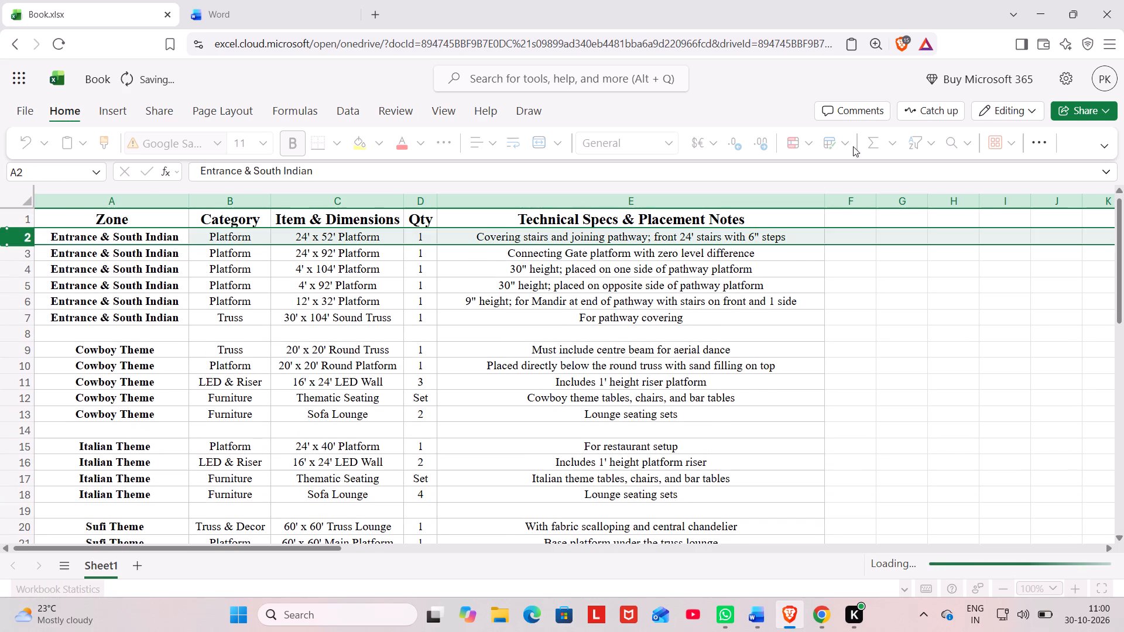
click(1041, 146)
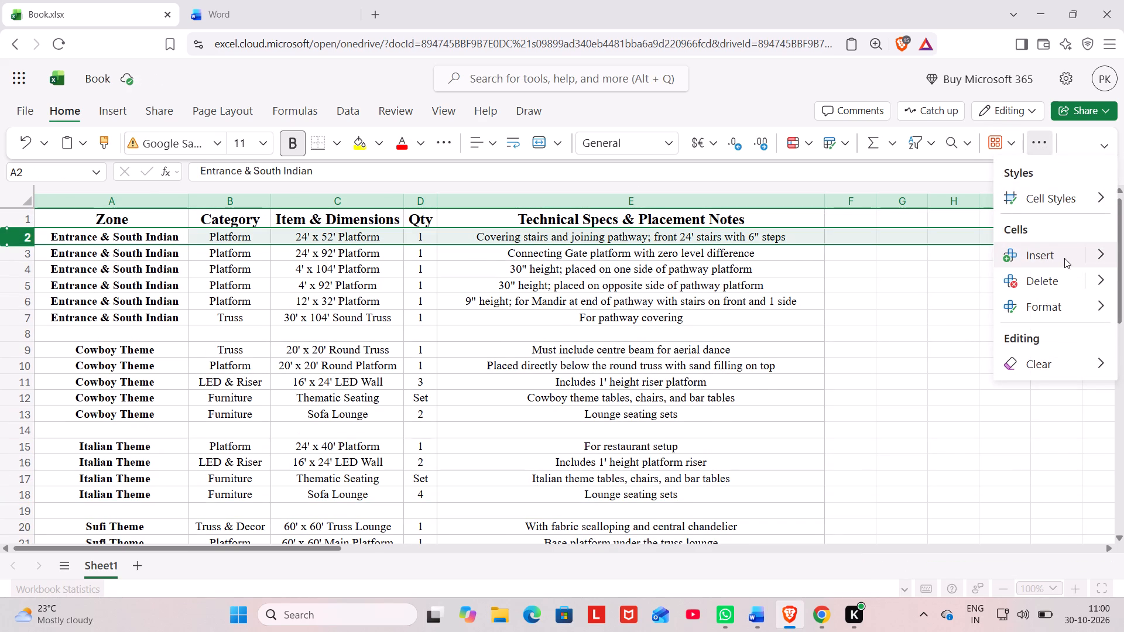
click(1088, 256)
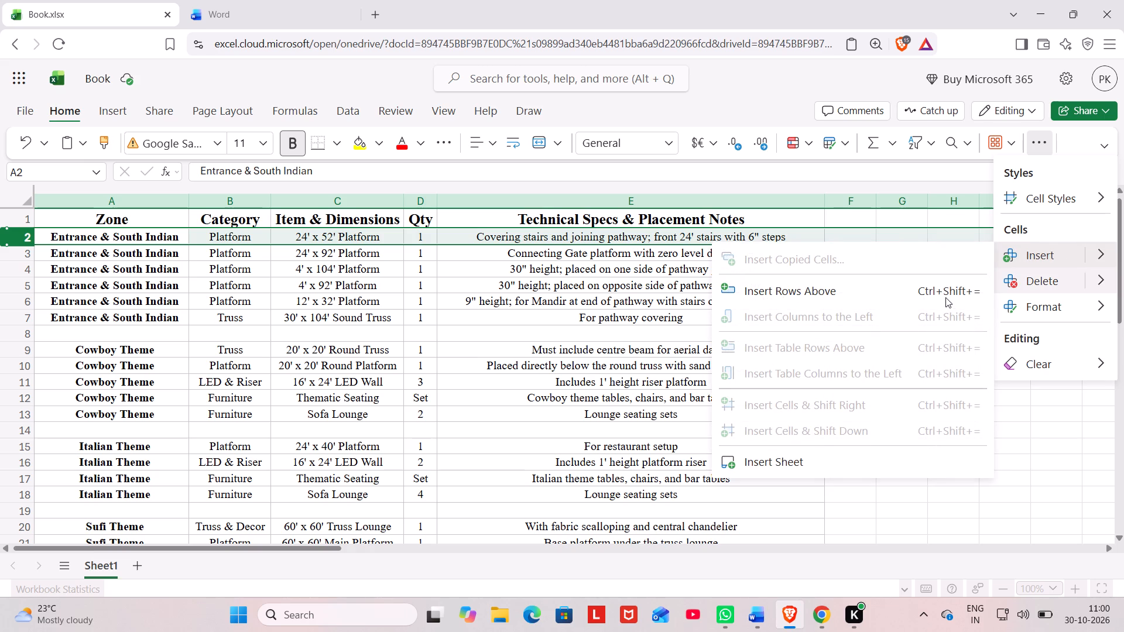
click(948, 296)
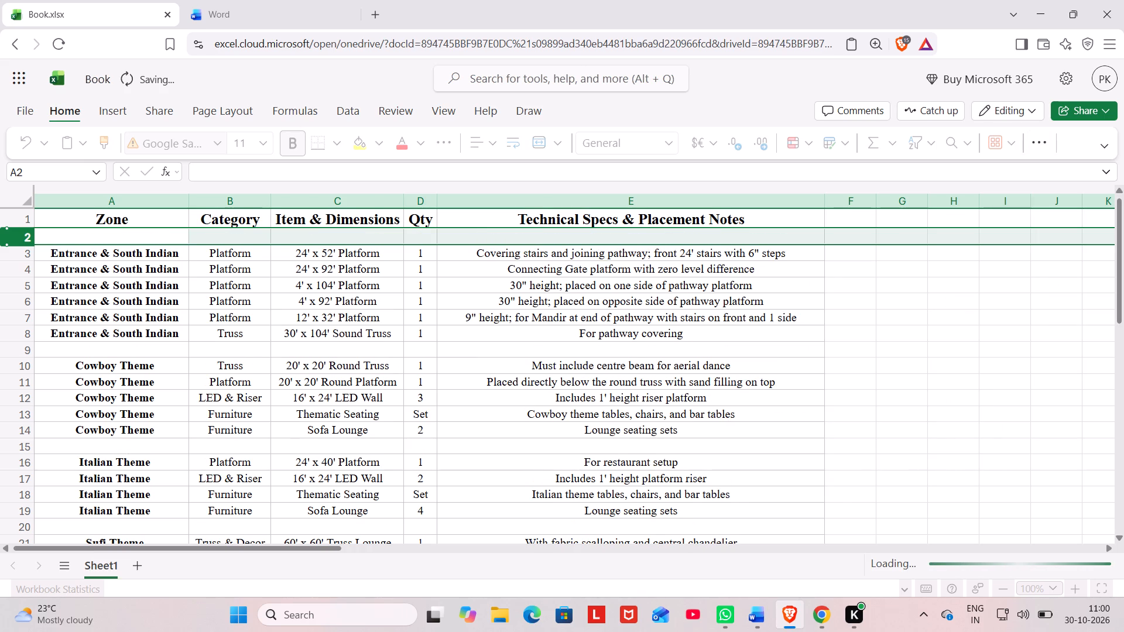
click(951, 320)
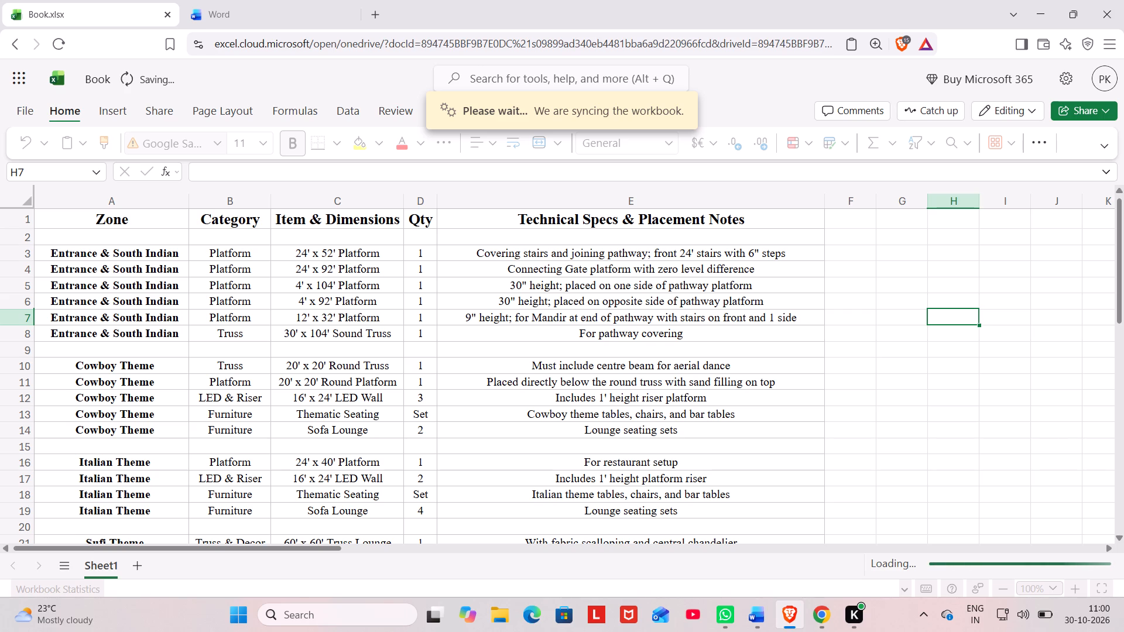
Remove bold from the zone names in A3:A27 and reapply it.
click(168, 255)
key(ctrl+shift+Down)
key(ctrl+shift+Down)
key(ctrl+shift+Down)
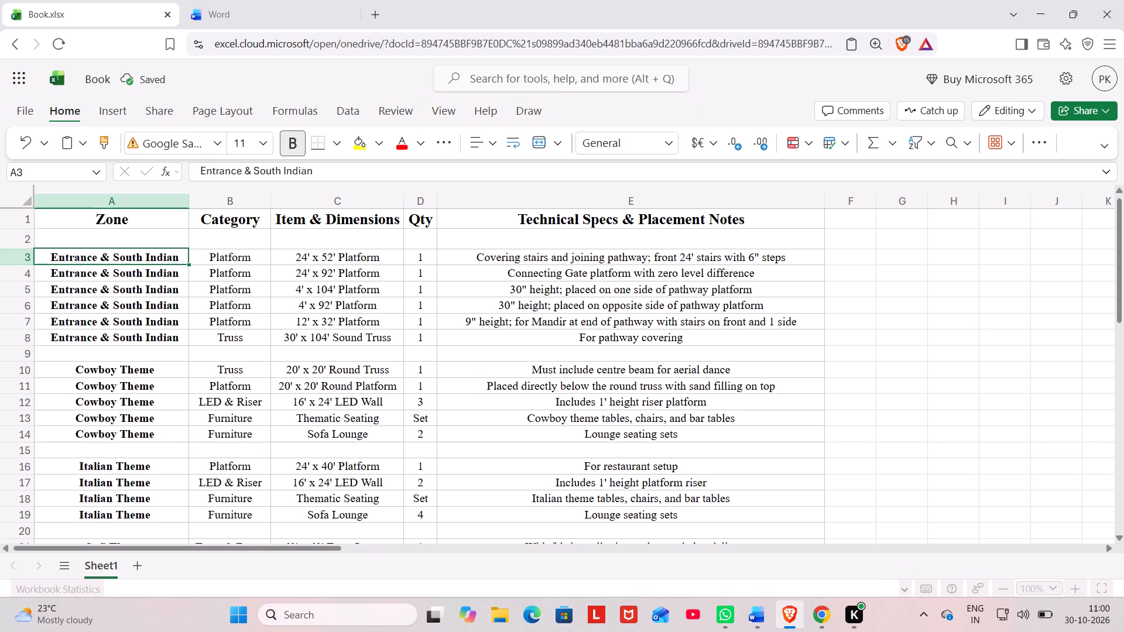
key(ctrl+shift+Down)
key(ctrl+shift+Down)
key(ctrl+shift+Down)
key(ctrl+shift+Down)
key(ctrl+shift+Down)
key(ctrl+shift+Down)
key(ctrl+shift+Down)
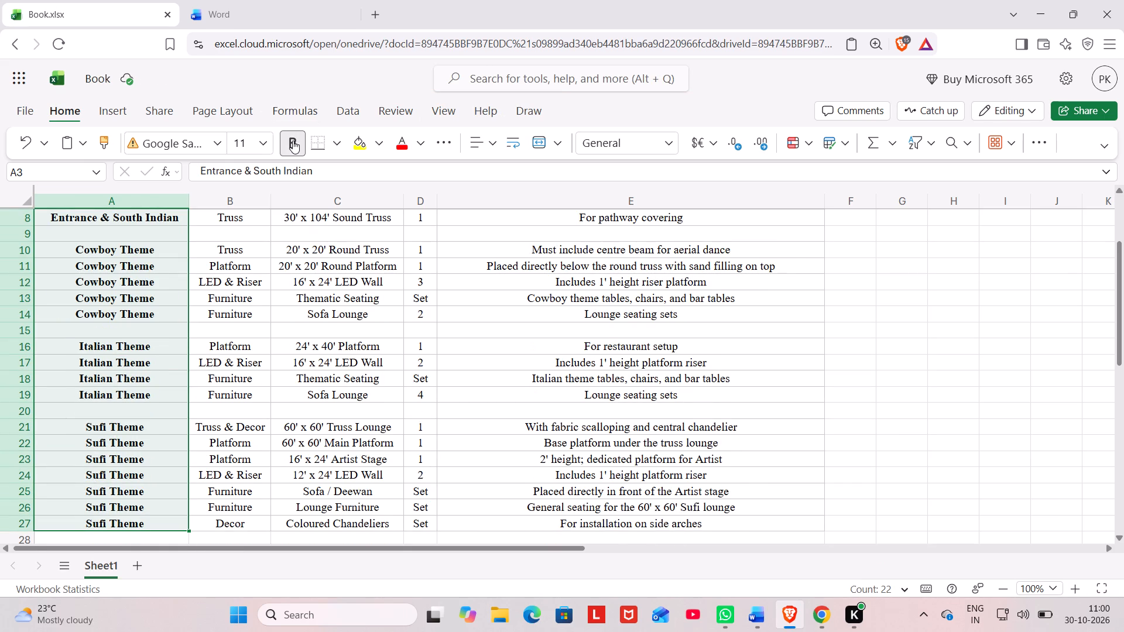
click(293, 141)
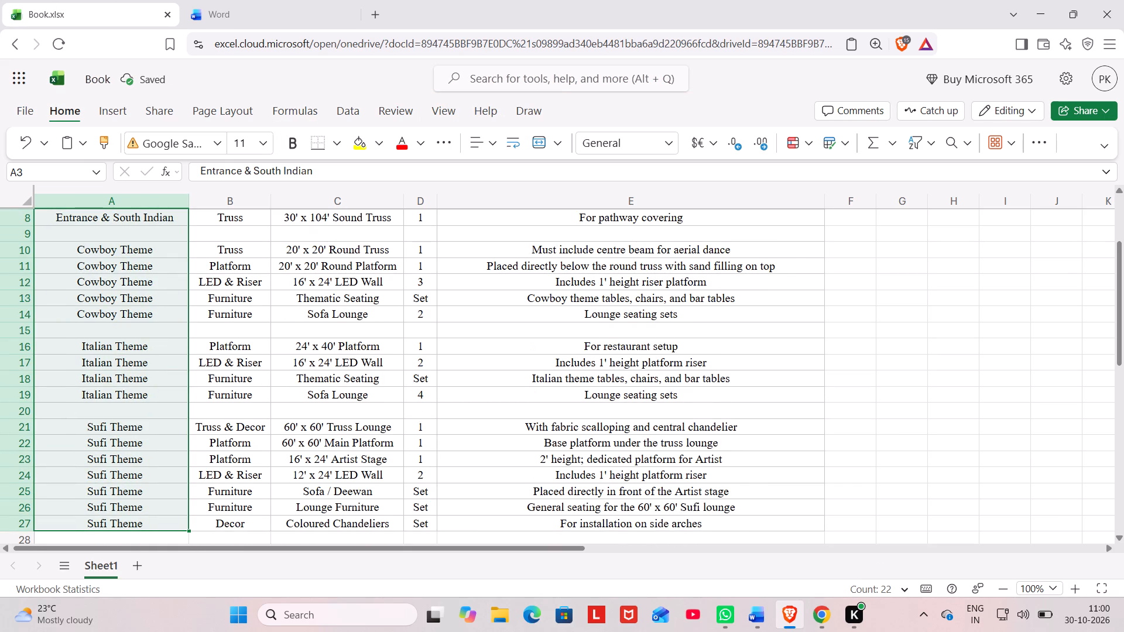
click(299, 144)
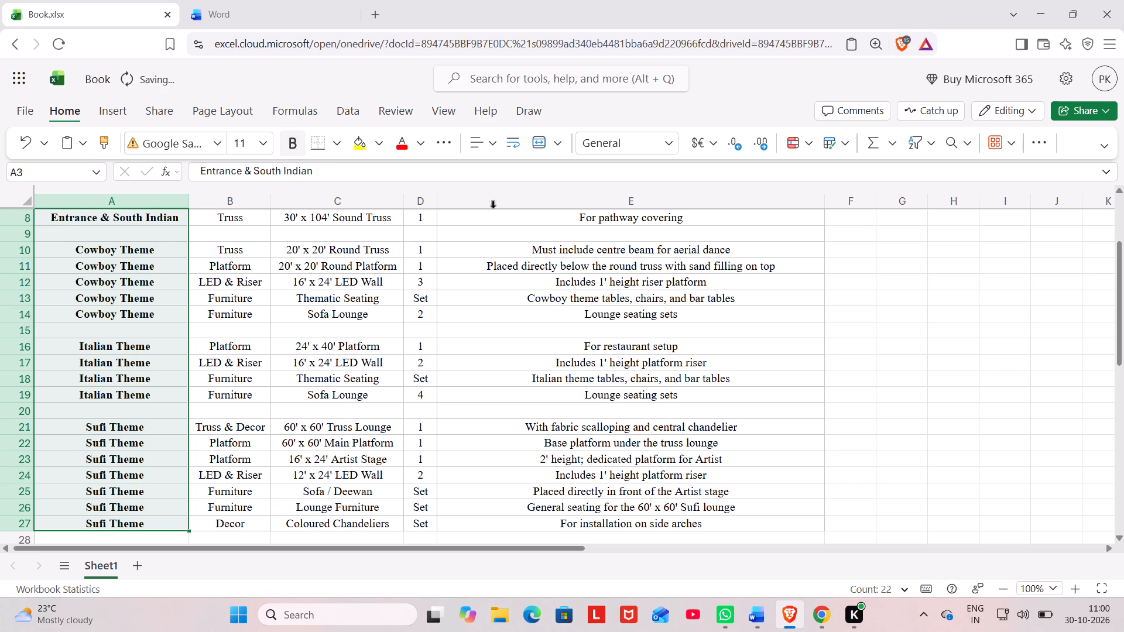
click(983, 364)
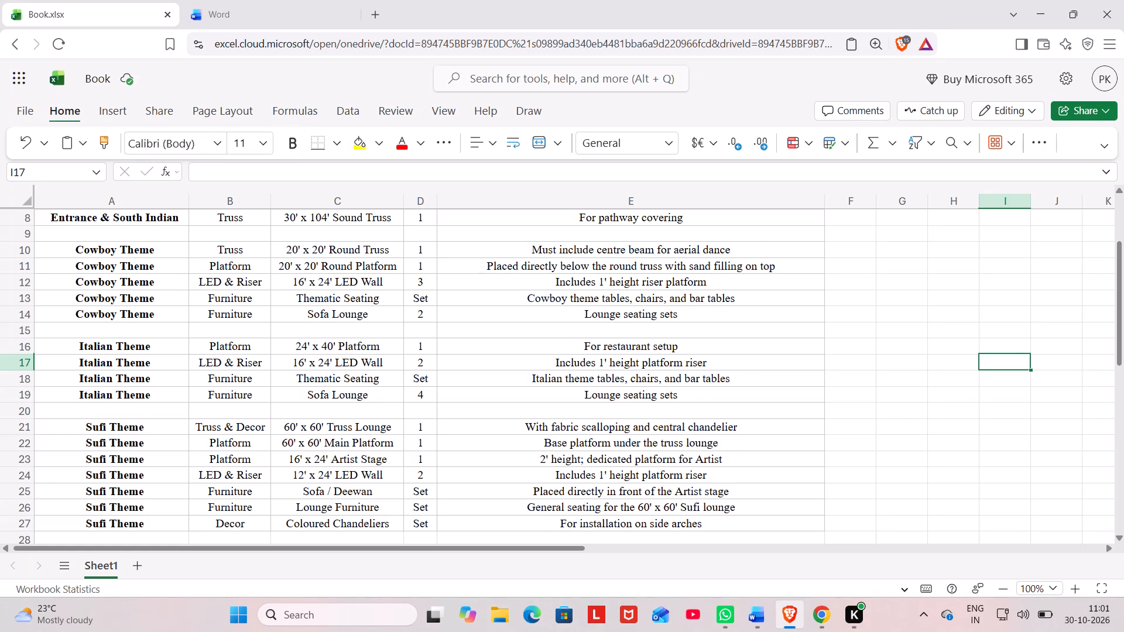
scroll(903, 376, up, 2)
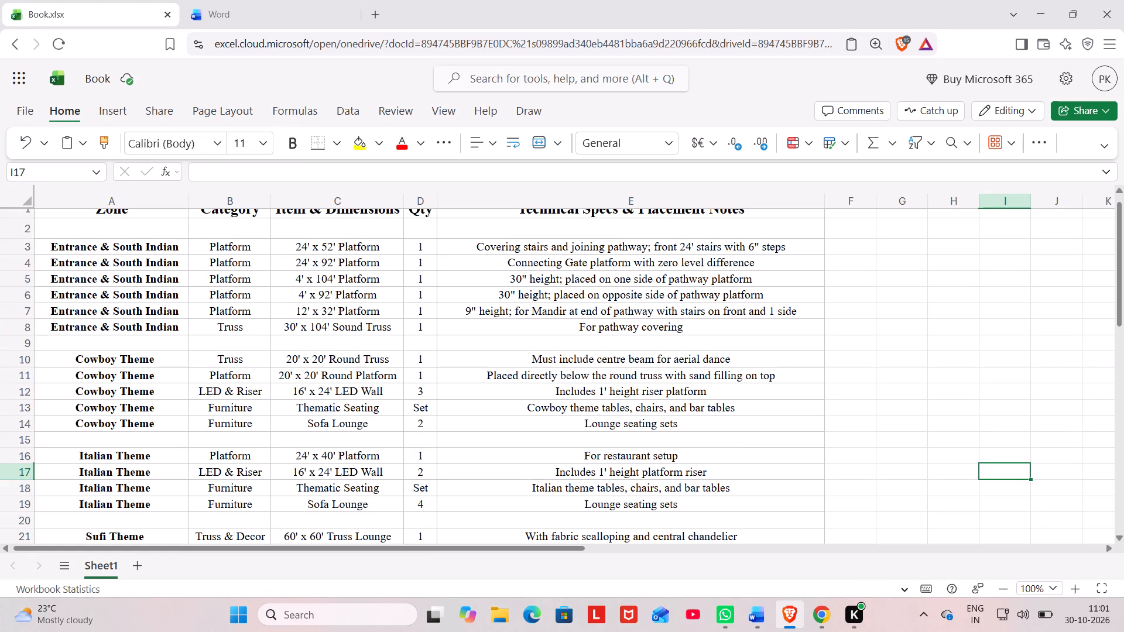
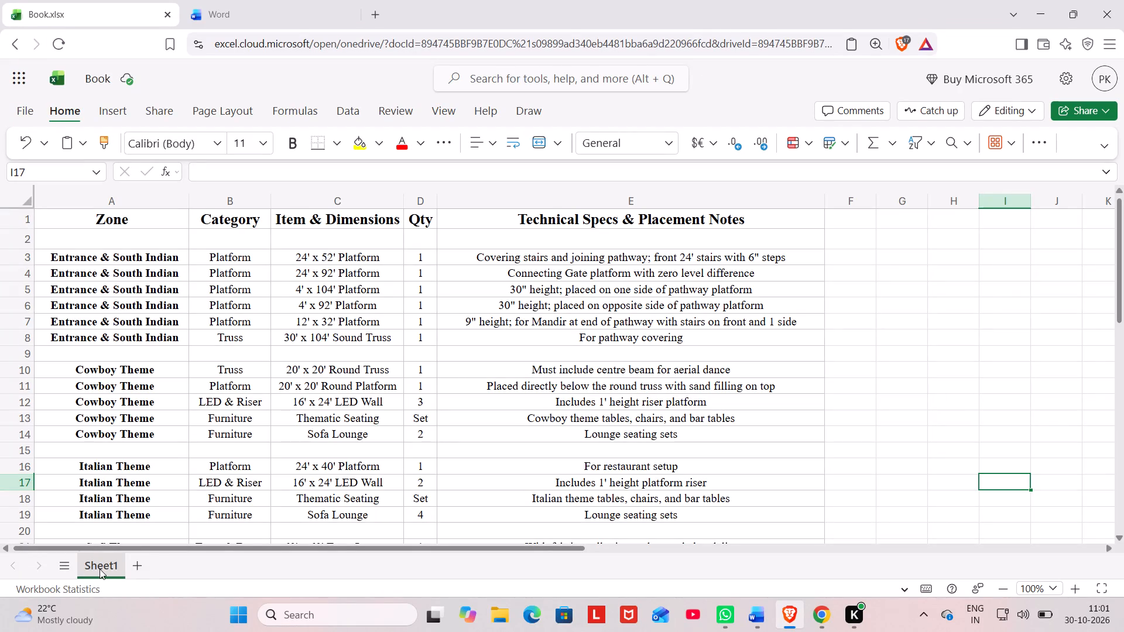
Rename the sheet holding the zone table as Zone Wise.
double_click(100, 569)
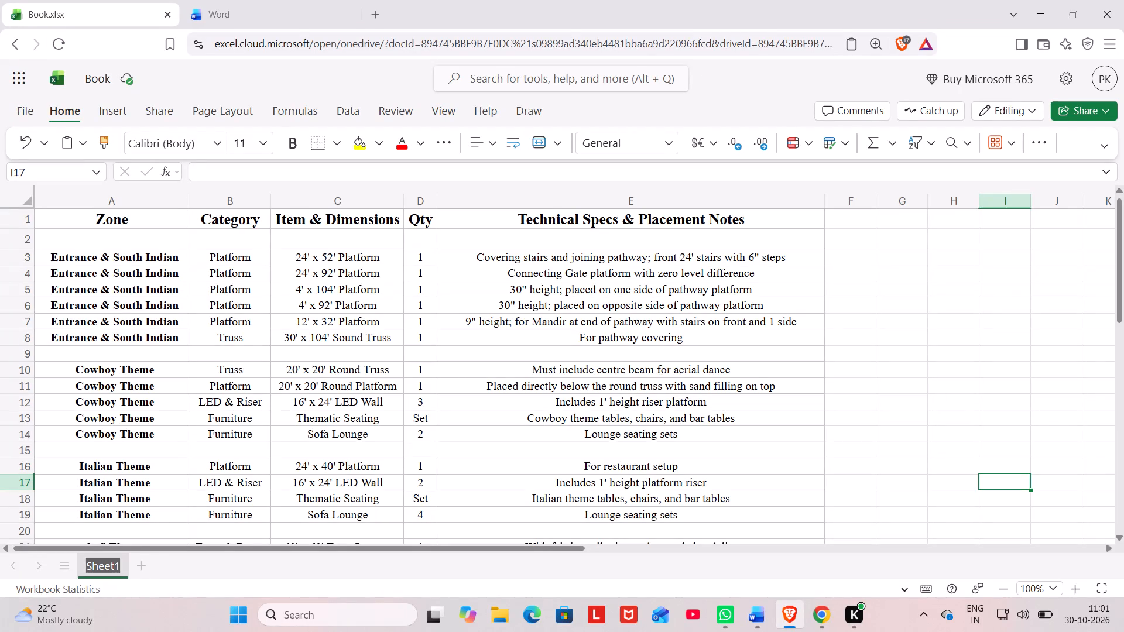
text(Zone)
key(space)
text(Wise)
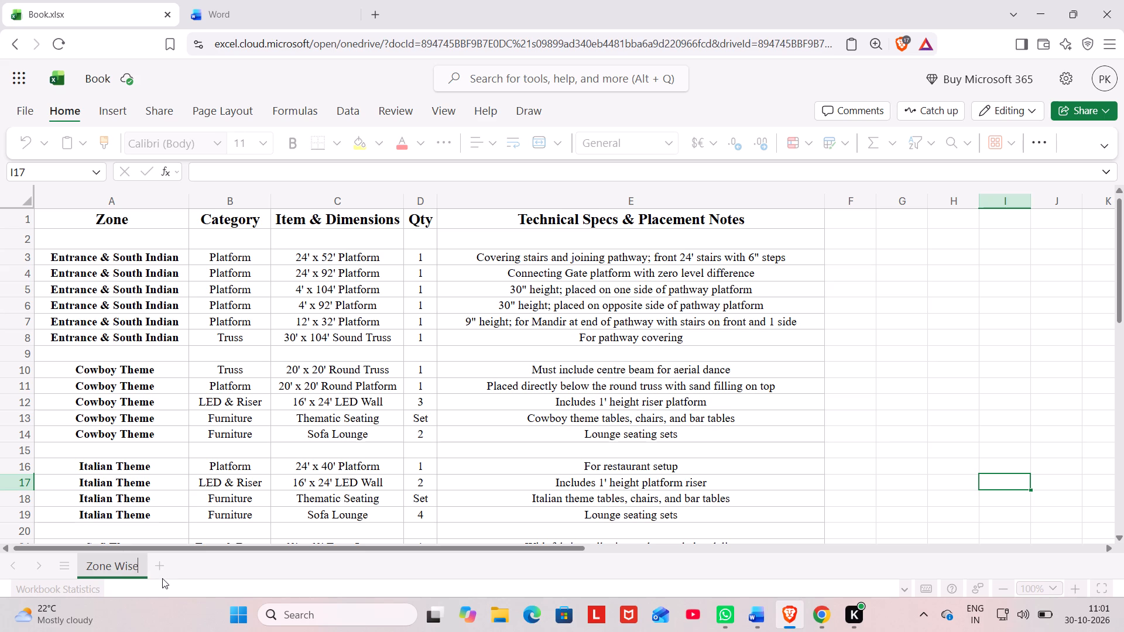
key(Return)
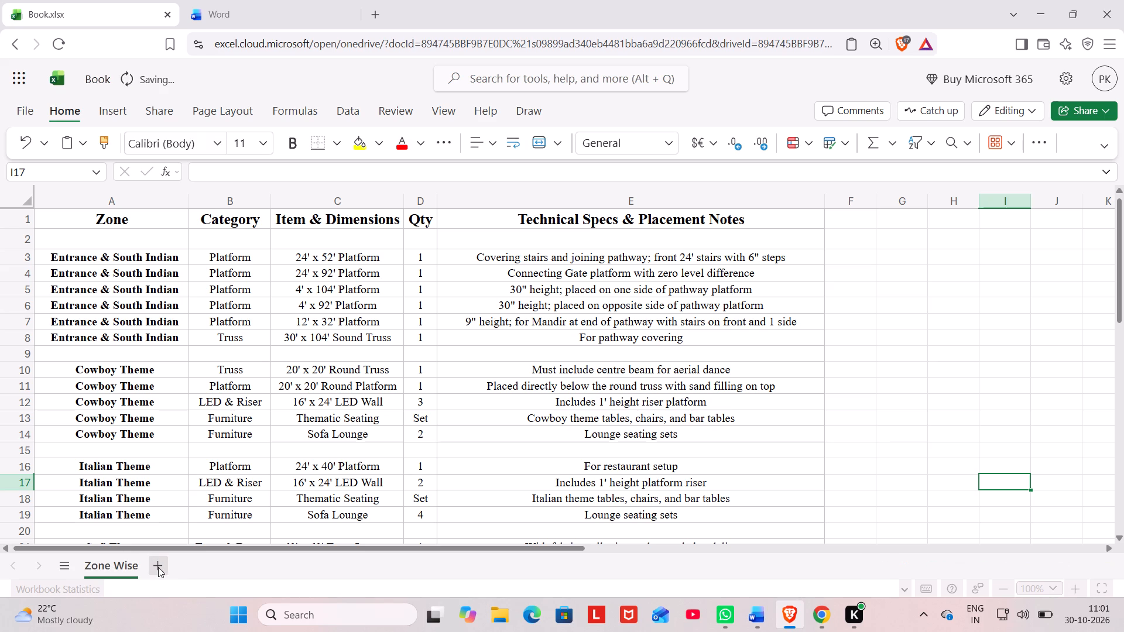
Add a new sheet after Zone Wise and name it Overall.
click(158, 567)
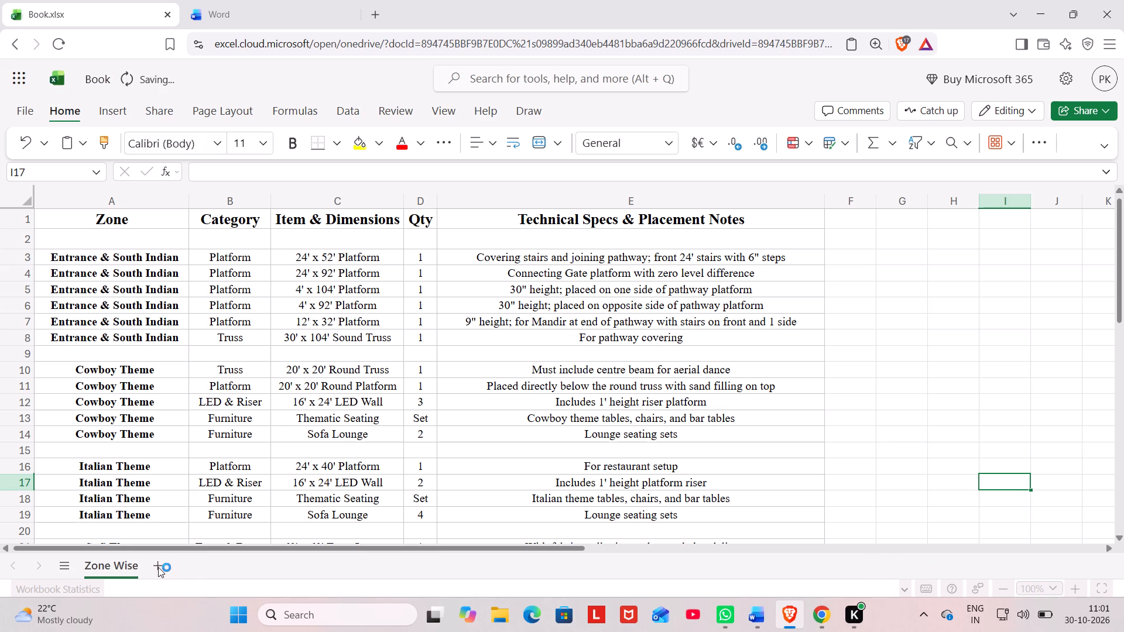
double_click(158, 567)
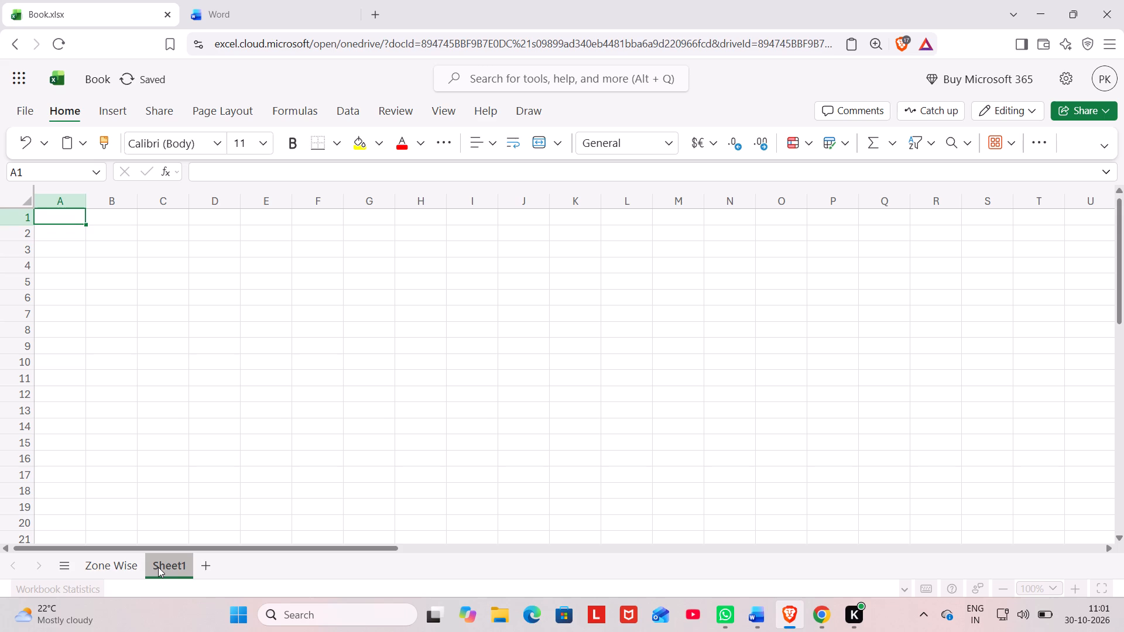
text(Overall)
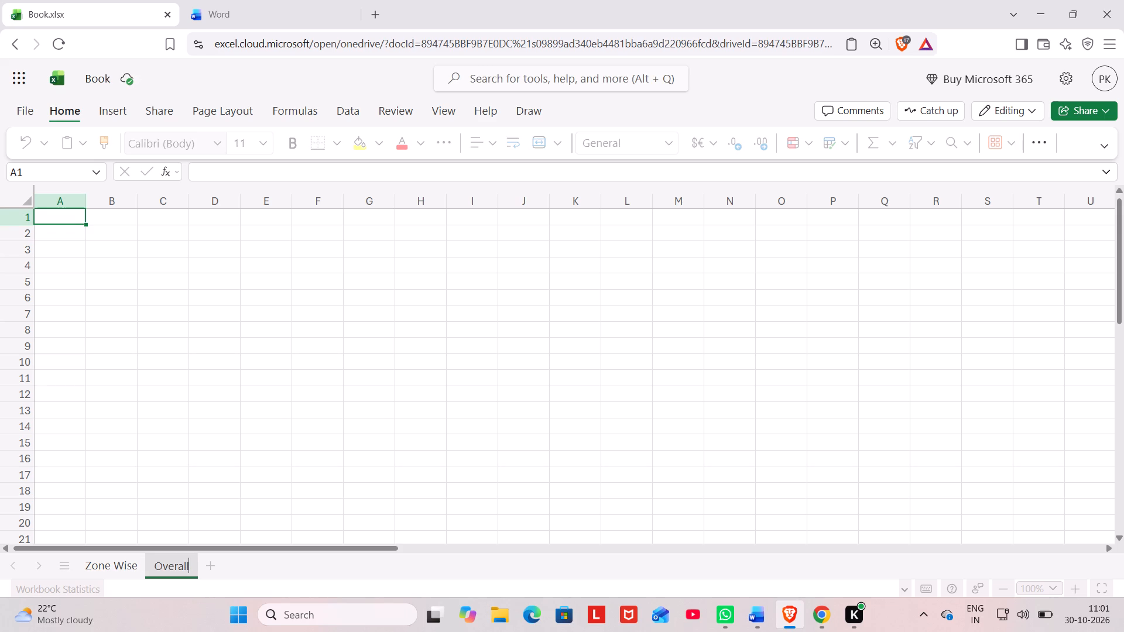
key(Return)
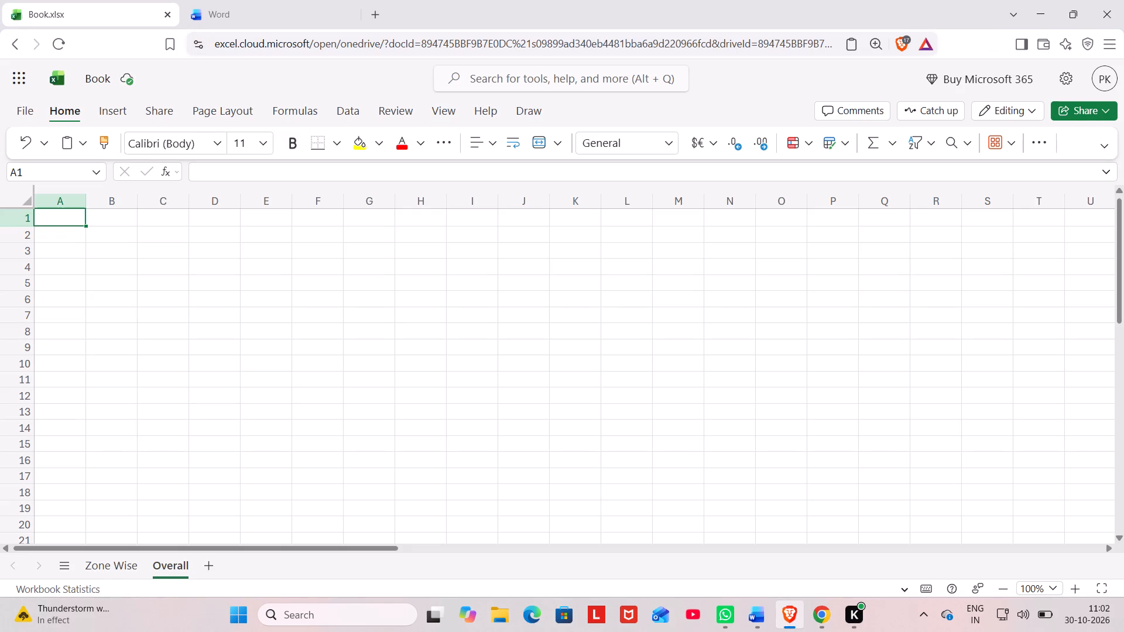
click(64, 222)
key(ctrl+v)
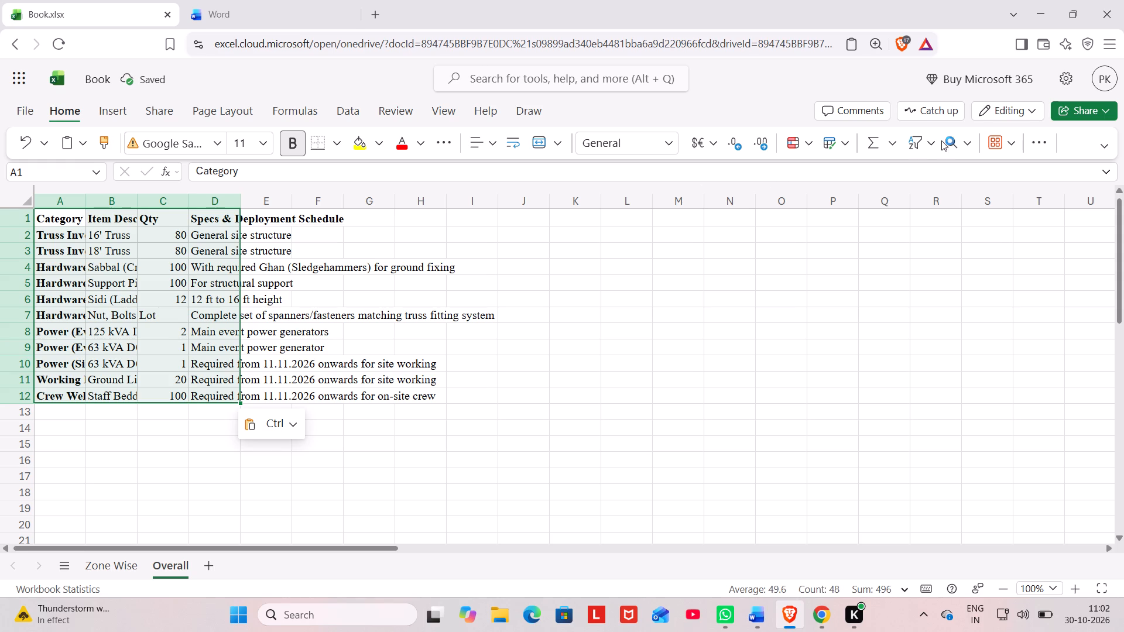
Autofit the widths of columns A to D to the pasted table's contents.
click(1034, 141)
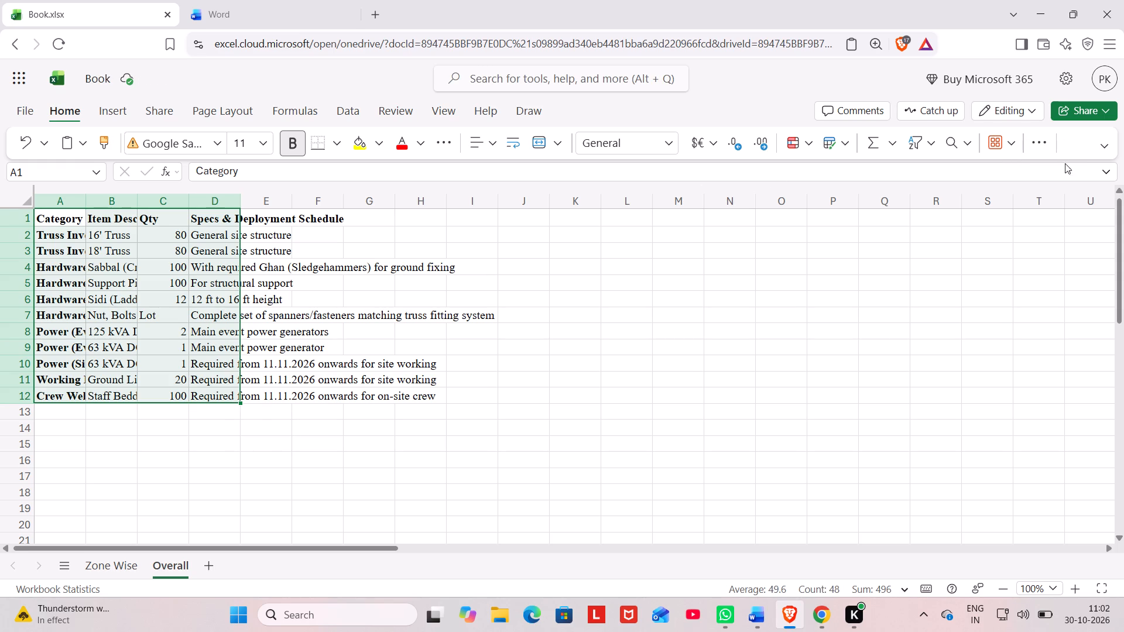
click(1038, 144)
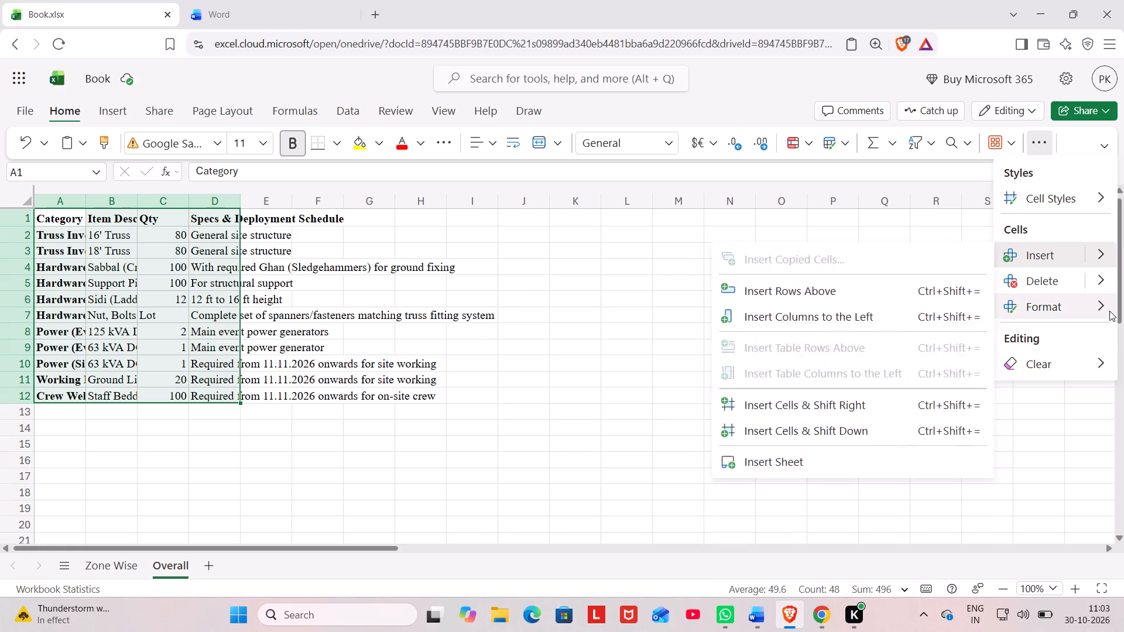
click(938, 350)
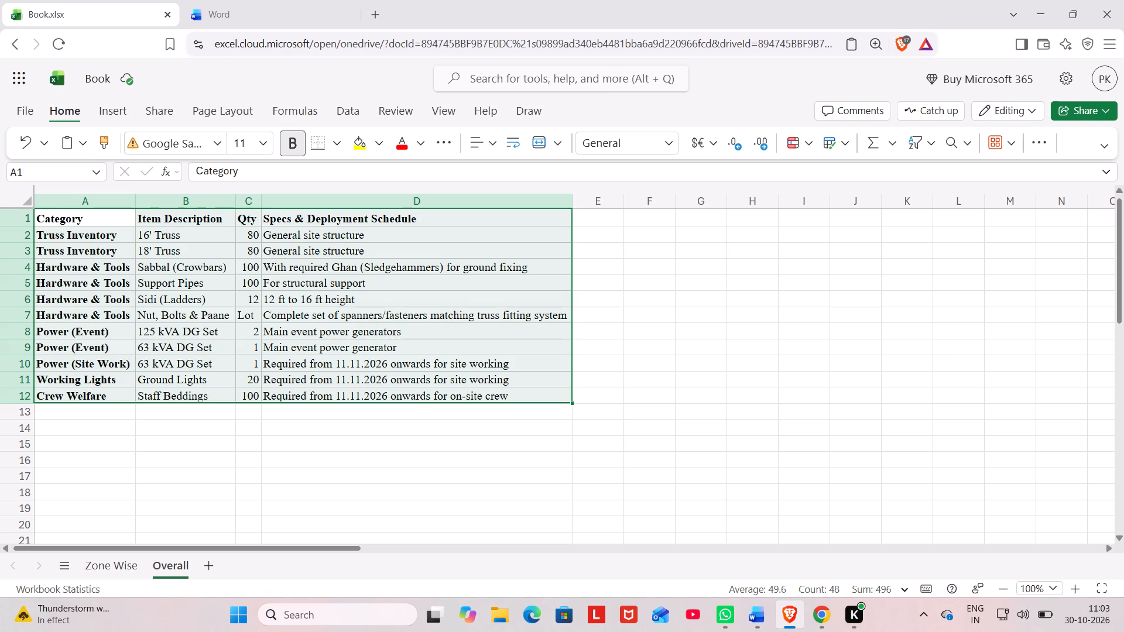
Insert a blank row above row 2 to separate the header from the Truss Inventory rows.
click(29, 235)
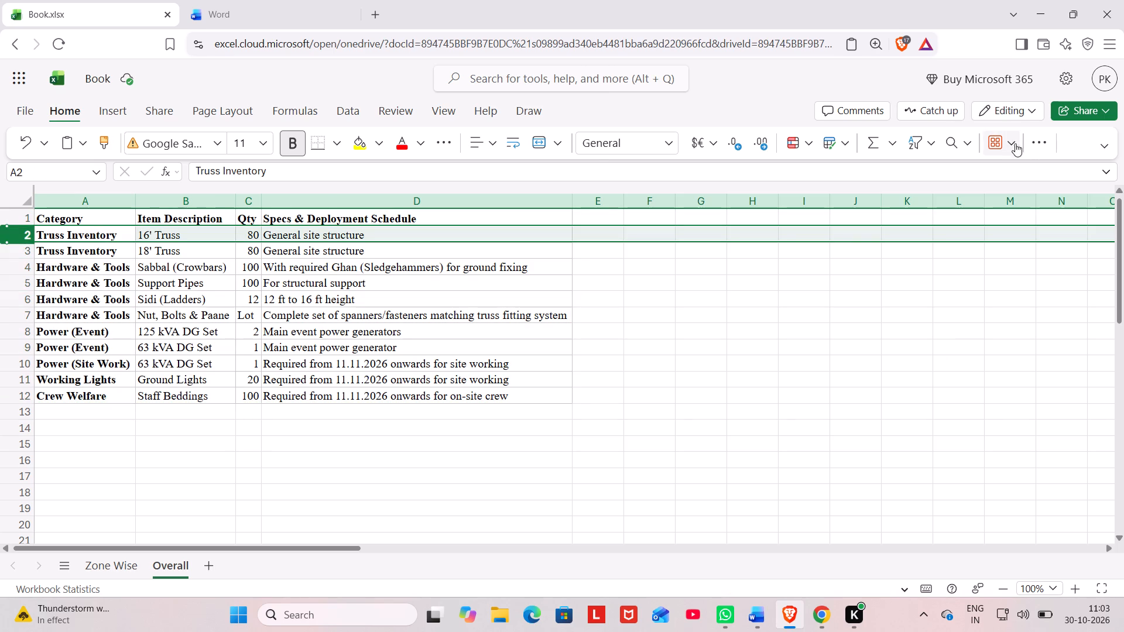
click(1040, 143)
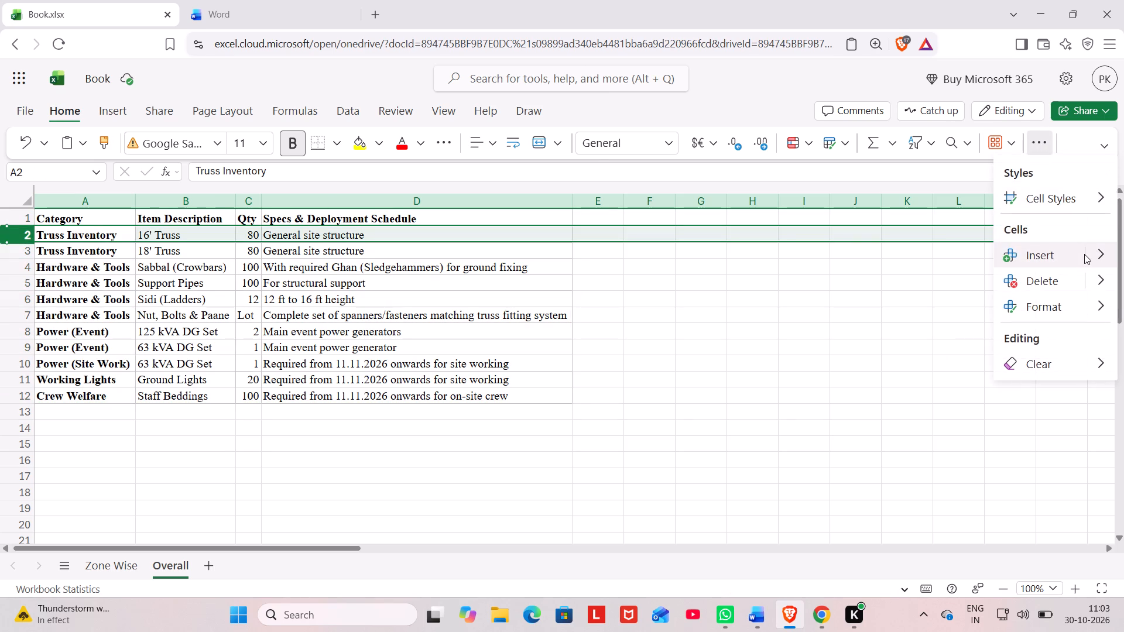
click(1093, 255)
double_click(927, 298)
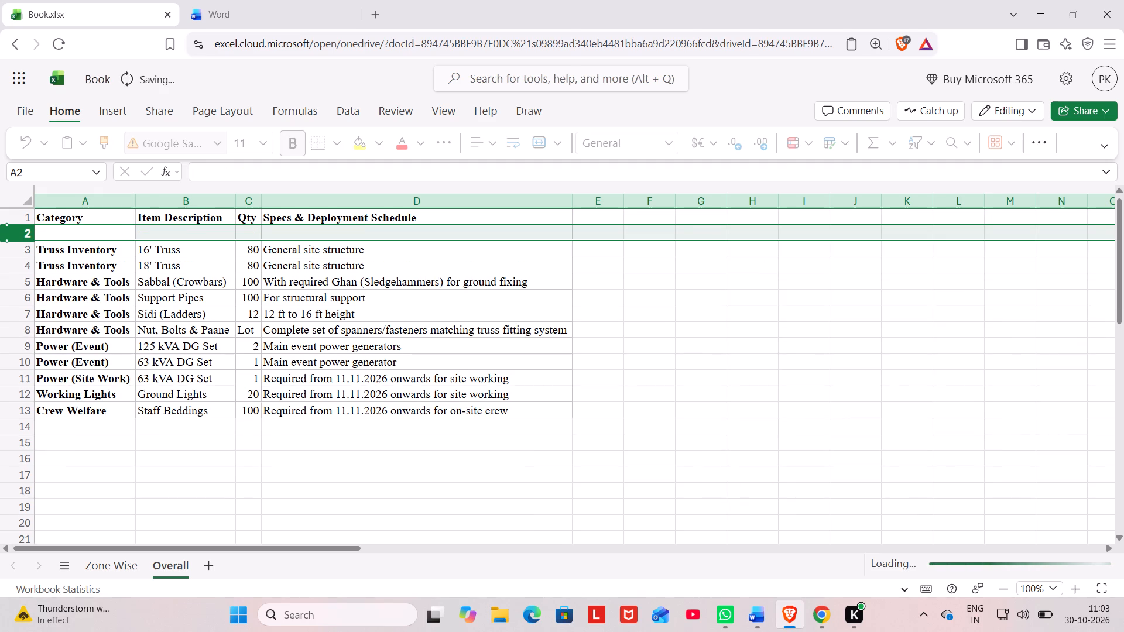
Set the font size of header row 1 on the Overall sheet to 14.
click(22, 218)
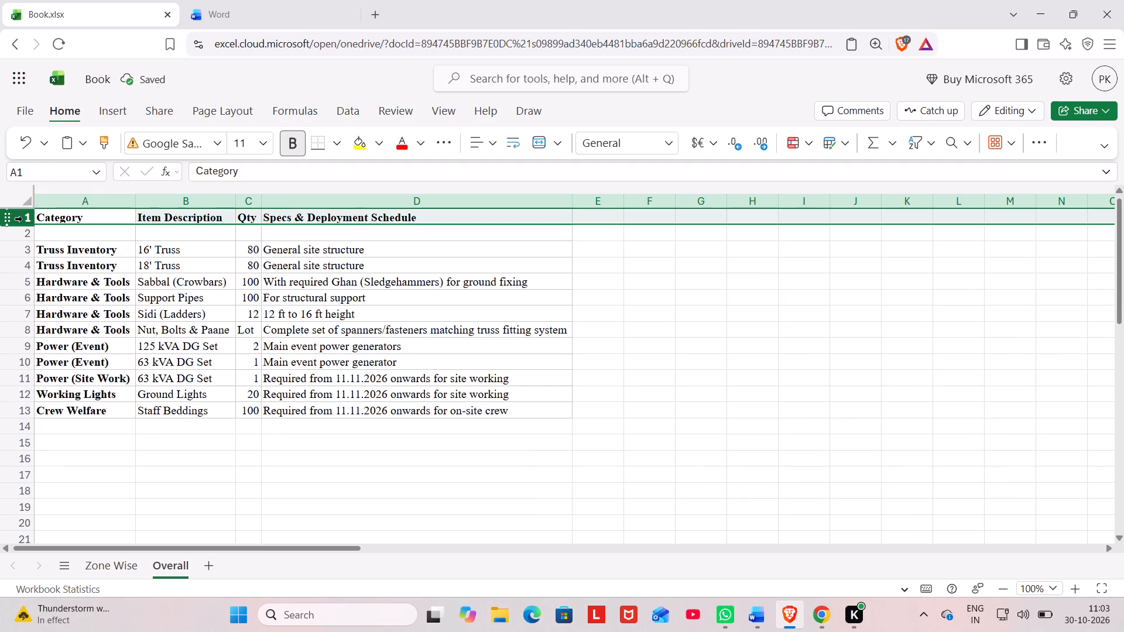
click(258, 145)
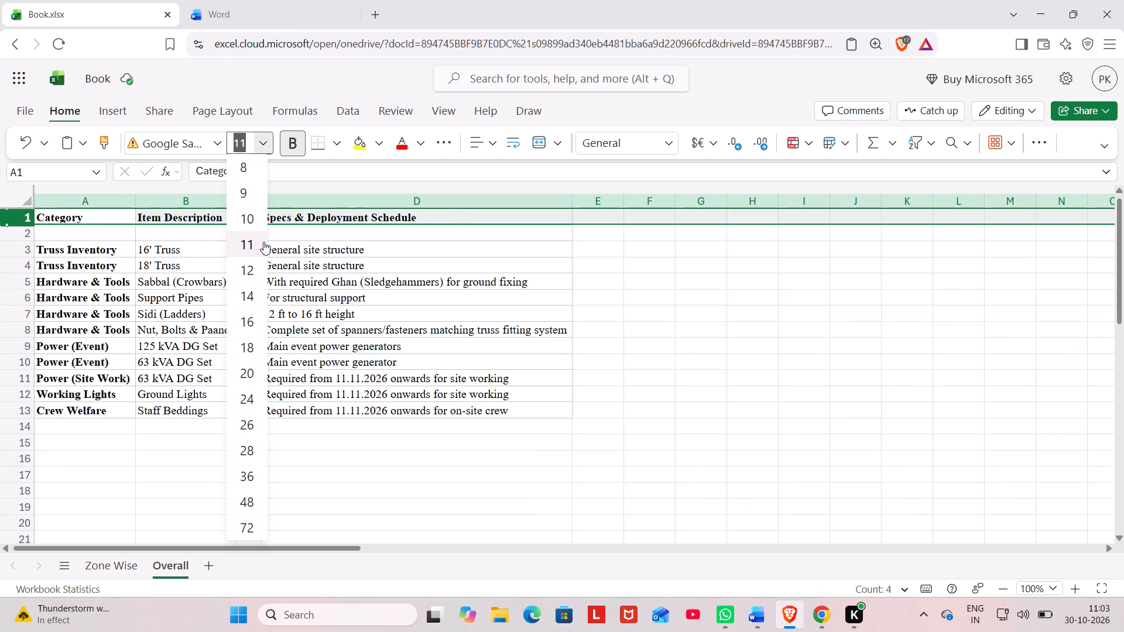
click(262, 298)
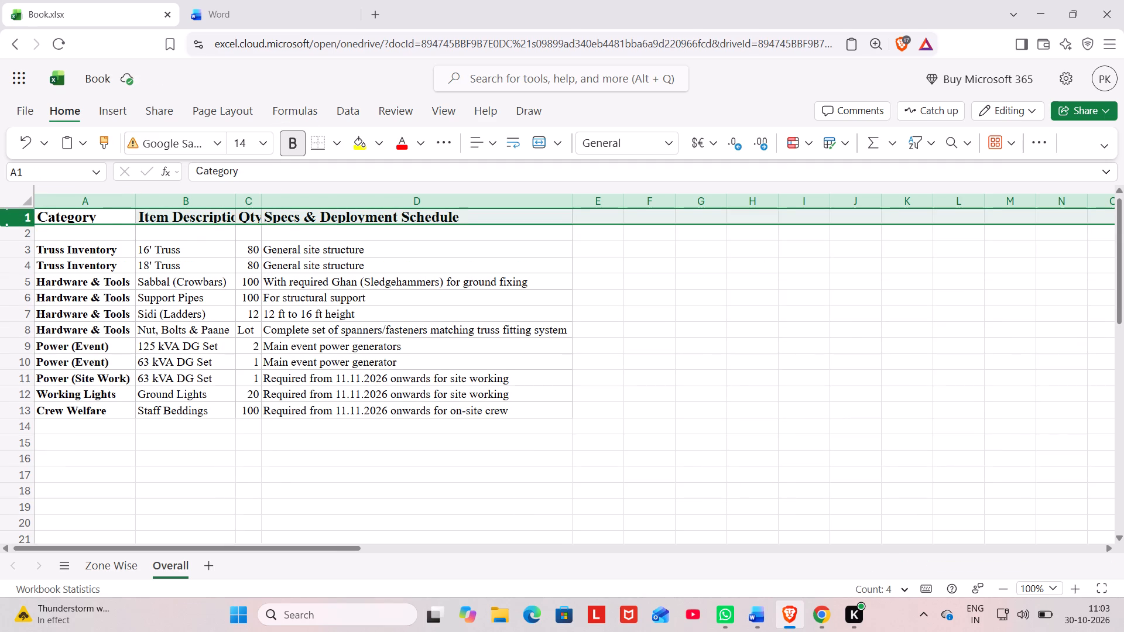
Autofit the column widths across the entire Overall sheet to suit the enlarged header text.
click(26, 205)
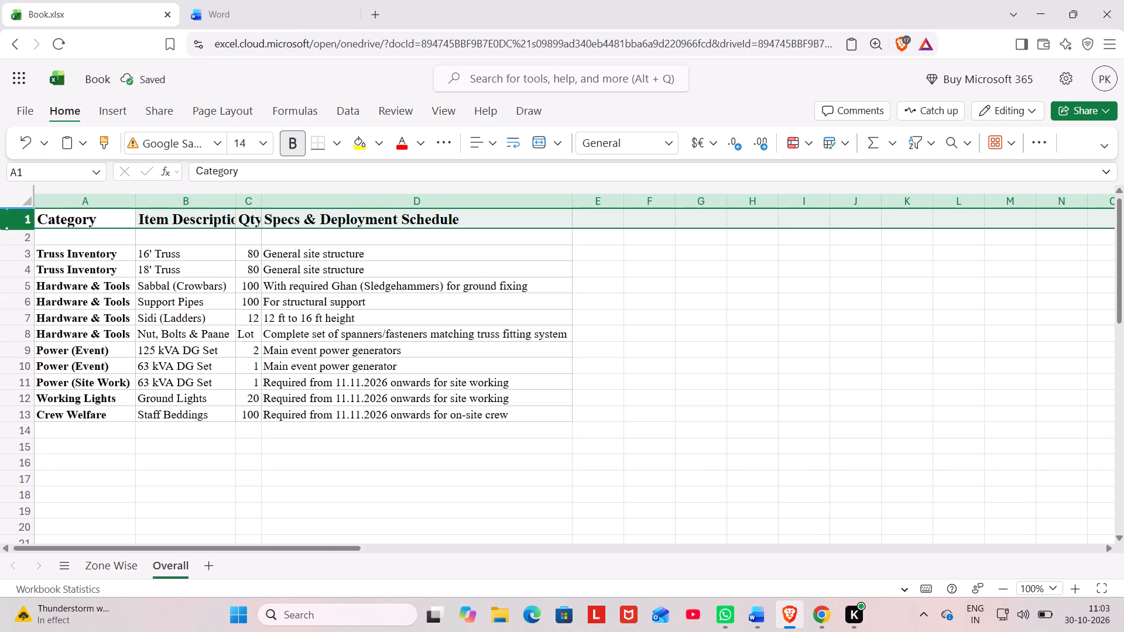
click(25, 198)
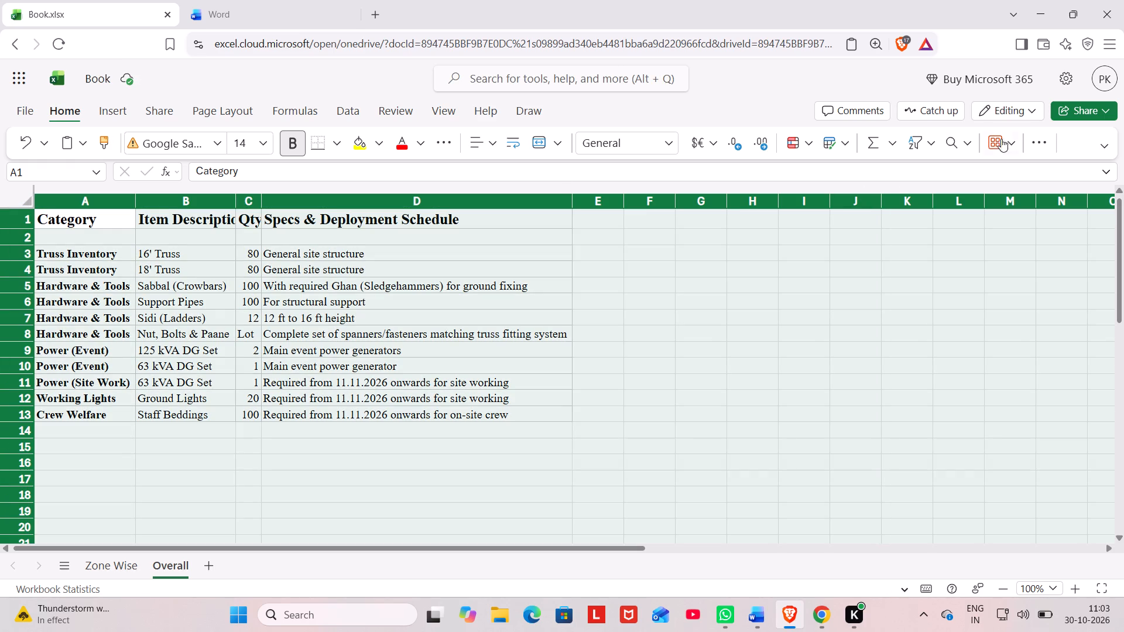
click(1032, 139)
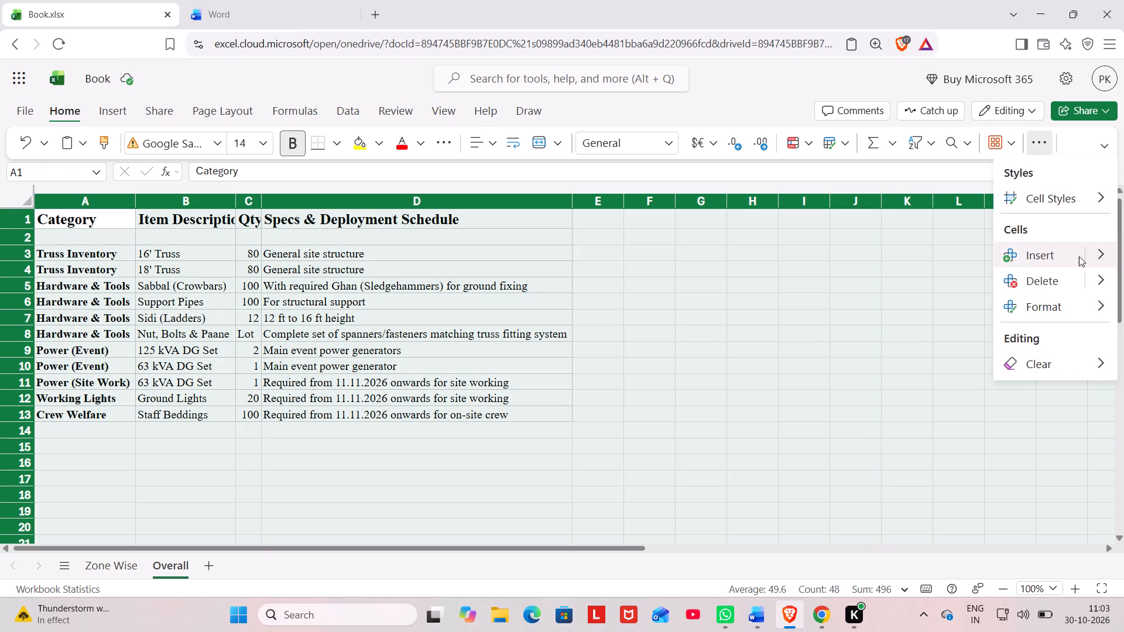
click(1075, 315)
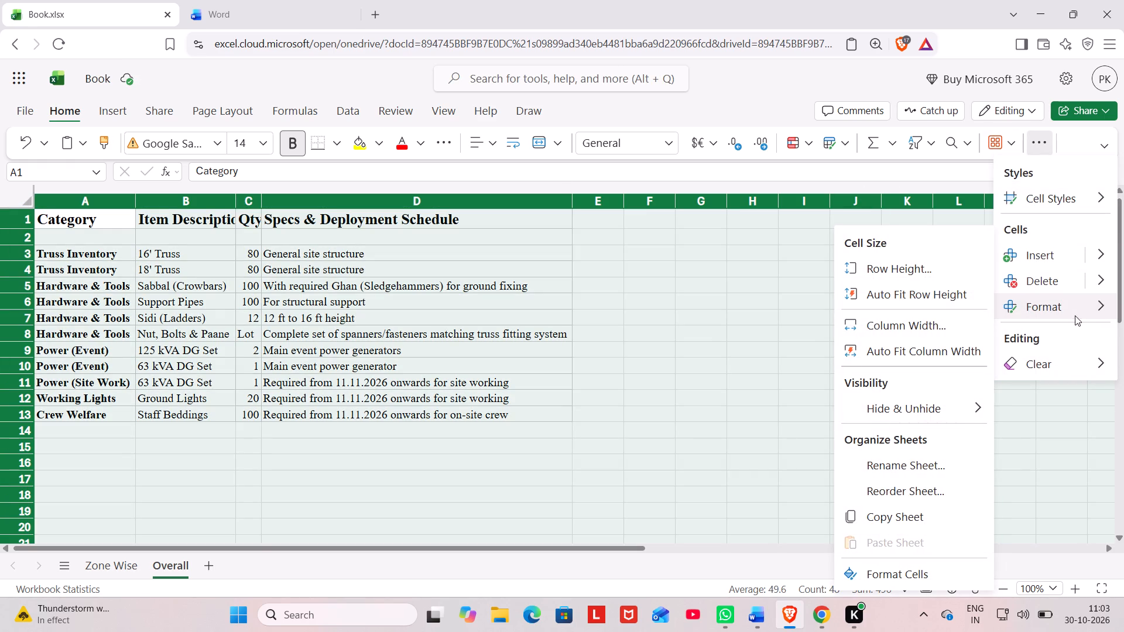
click(911, 353)
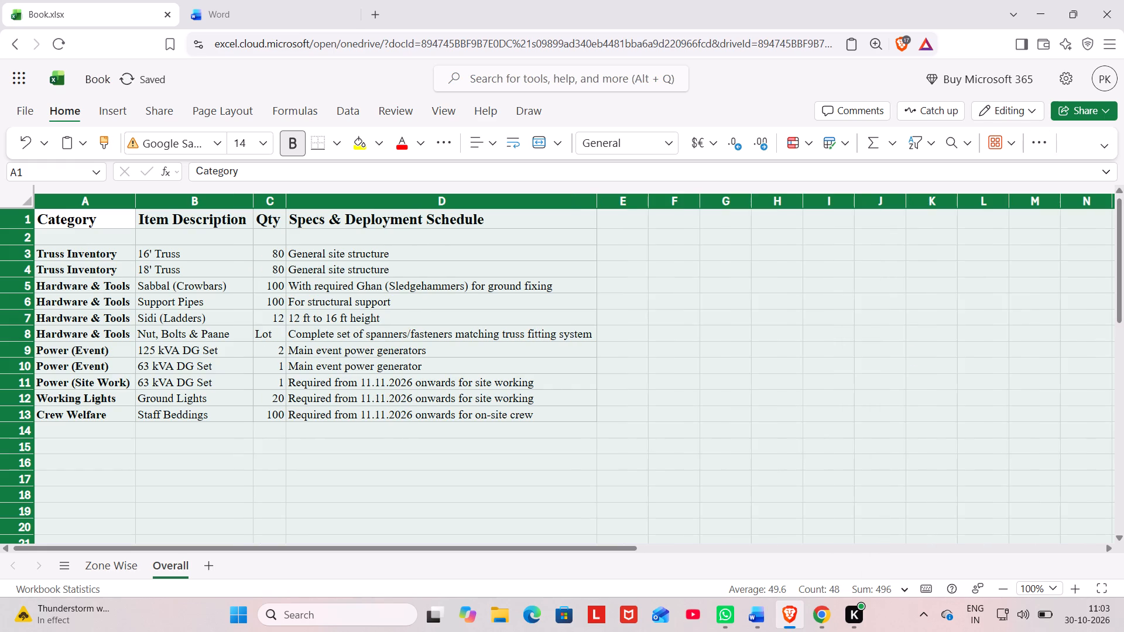
Center all cells of the Overall sheet horizontally and align them to the middle vertically.
click(492, 143)
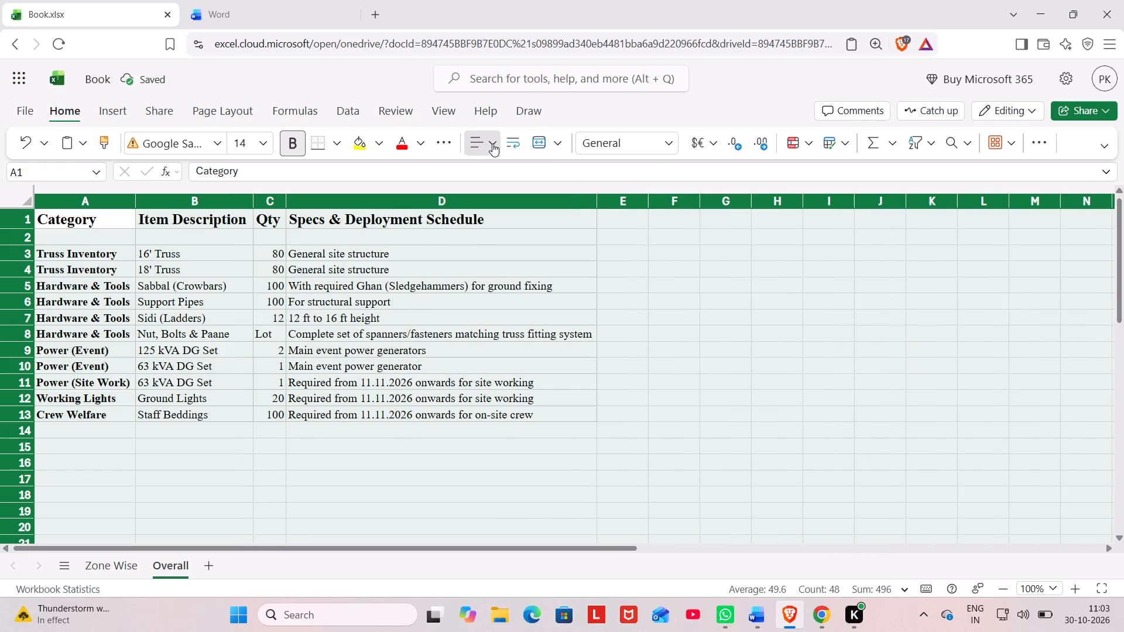
click(519, 198)
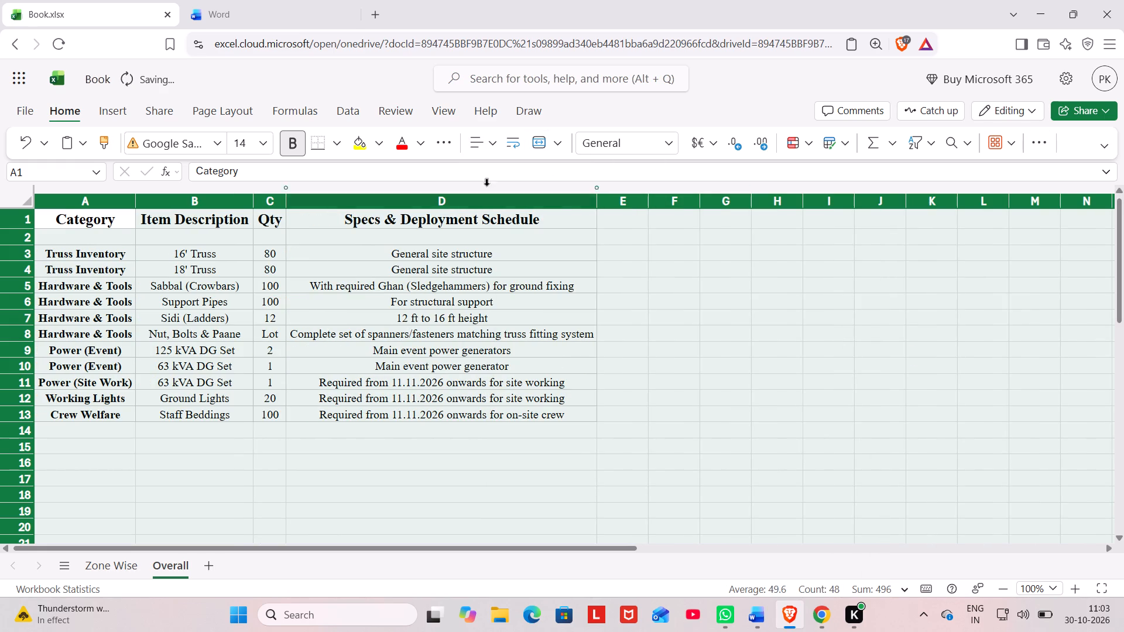
click(488, 139)
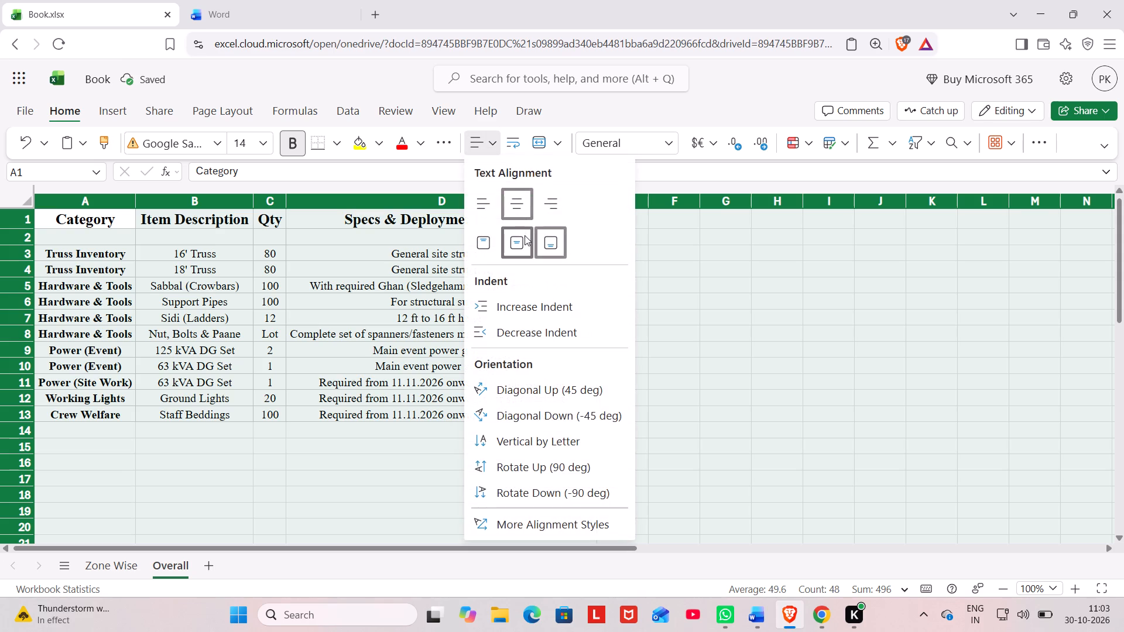
click(525, 235)
click(687, 397)
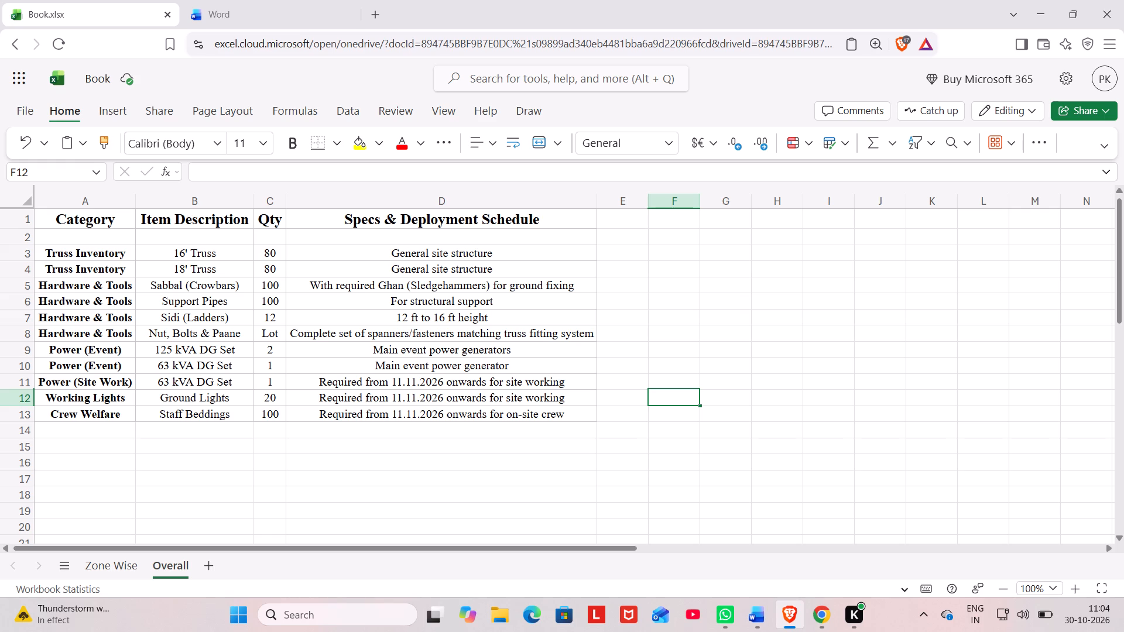
Add a new worksheet after the Overall sheet.
click(207, 567)
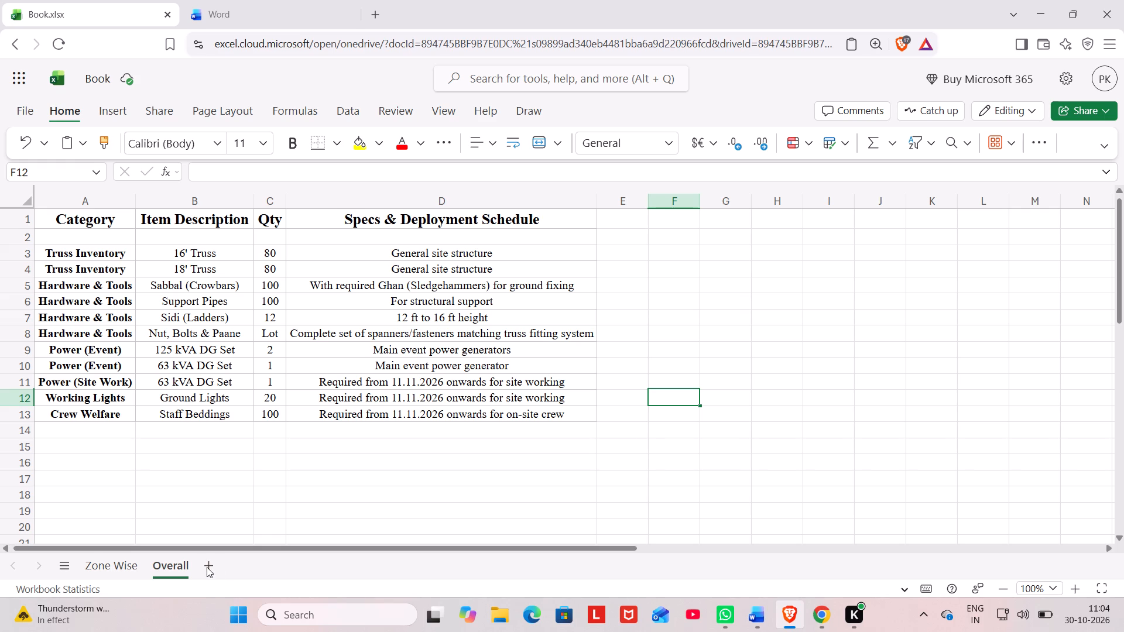
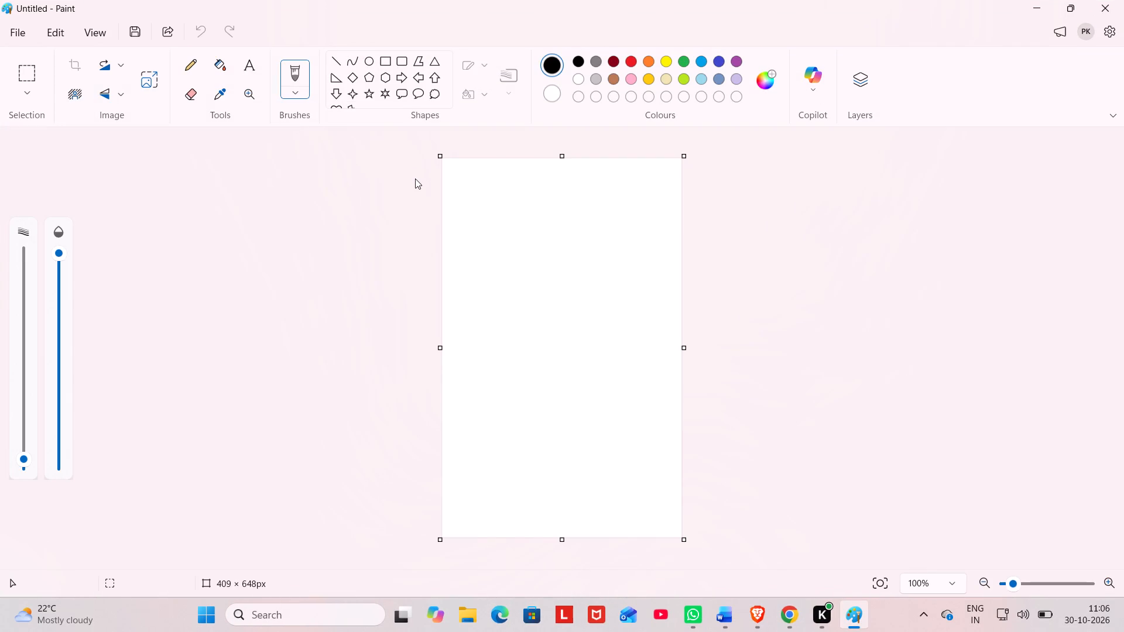
Paste the copied venue floor plan onto the blank Paint canvas.
key(ctrl+v)
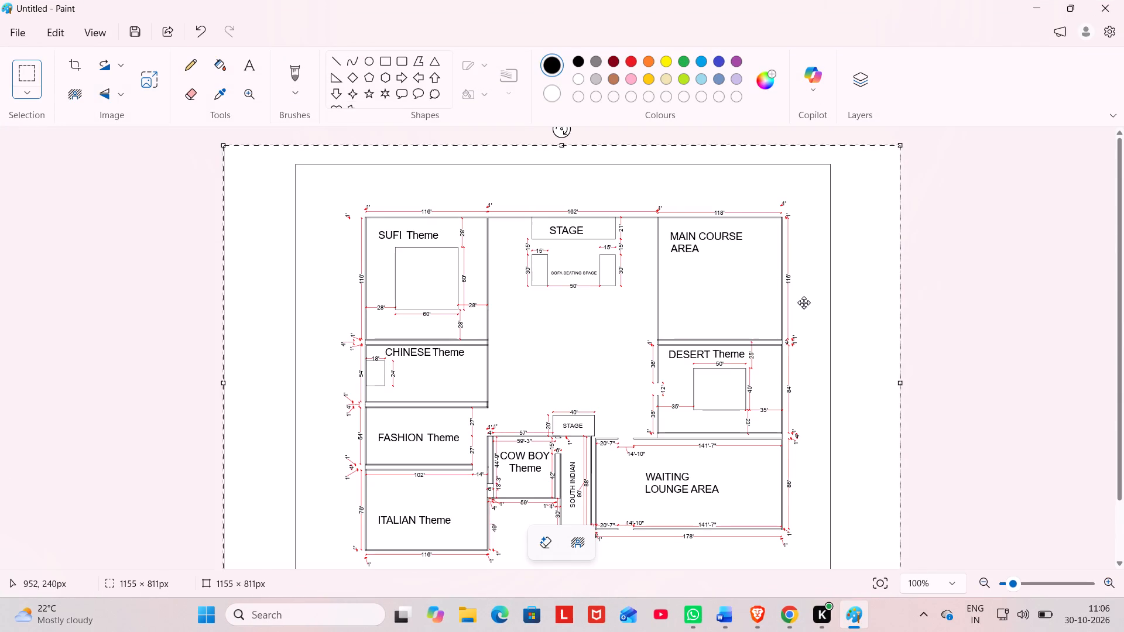
scroll(982, 347, down, 5)
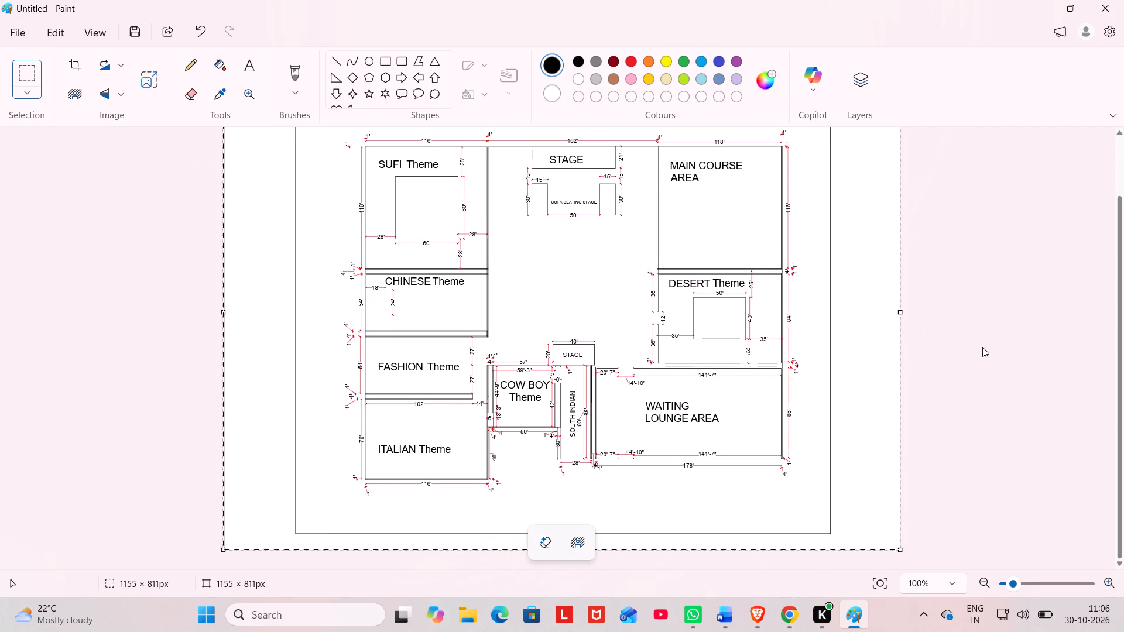
scroll(982, 347, up, 3)
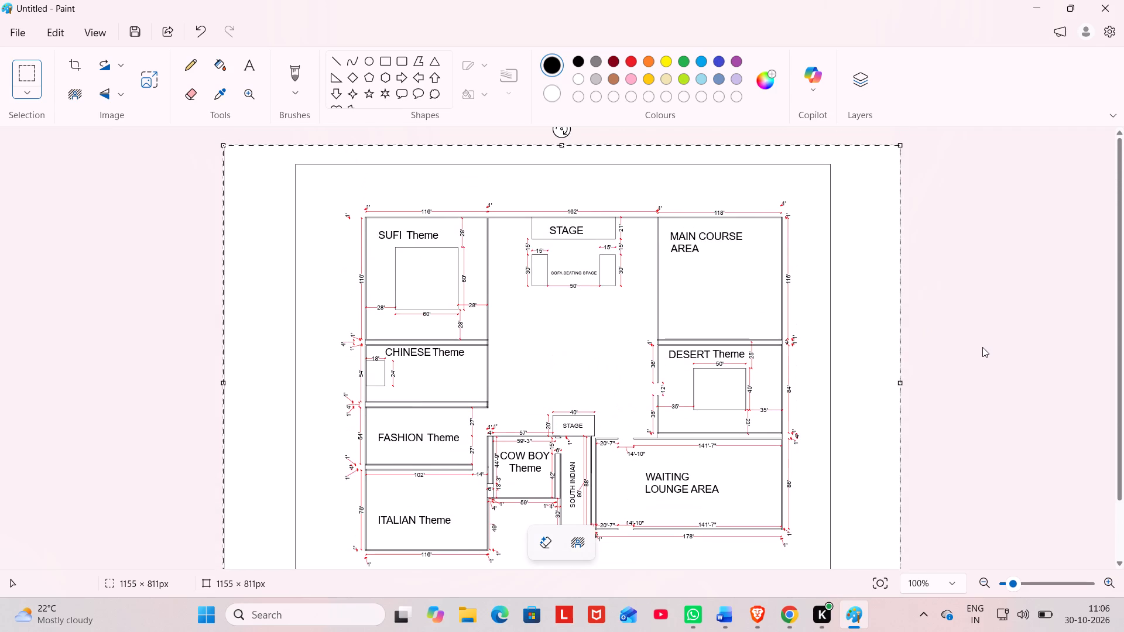
Save the floor plan as a PNG named Layout Greens Bhopal in the Pictures folder.
key(ctrl+s)
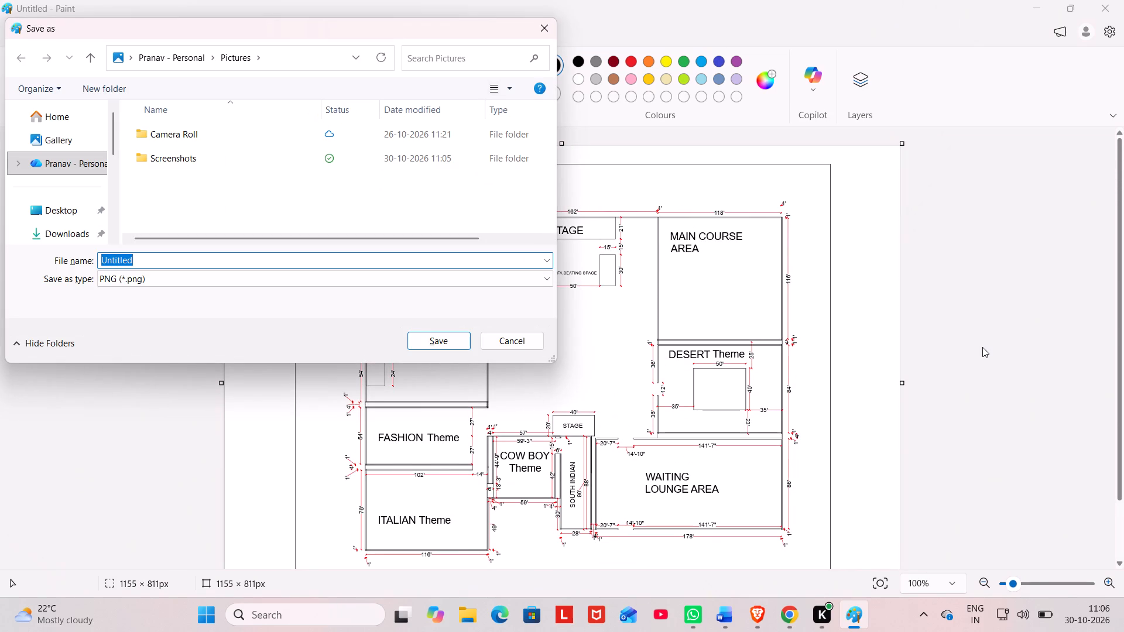
text(Lay)
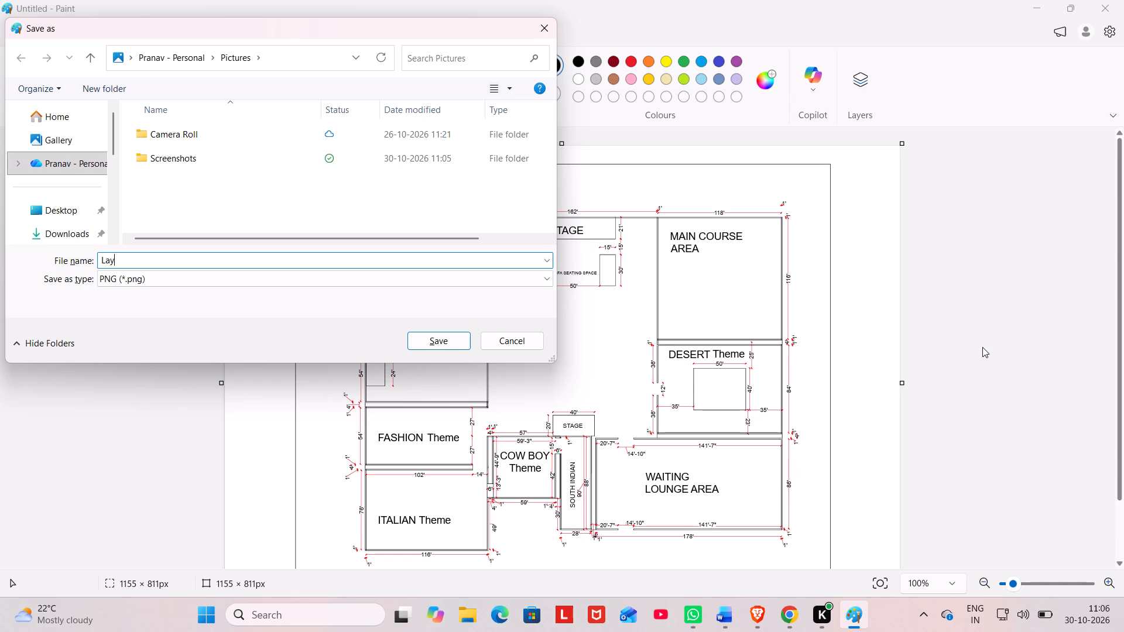
key(o)
text(ut)
key(space)
text(Green)
key(s)
key(space)
text(Bhopal)
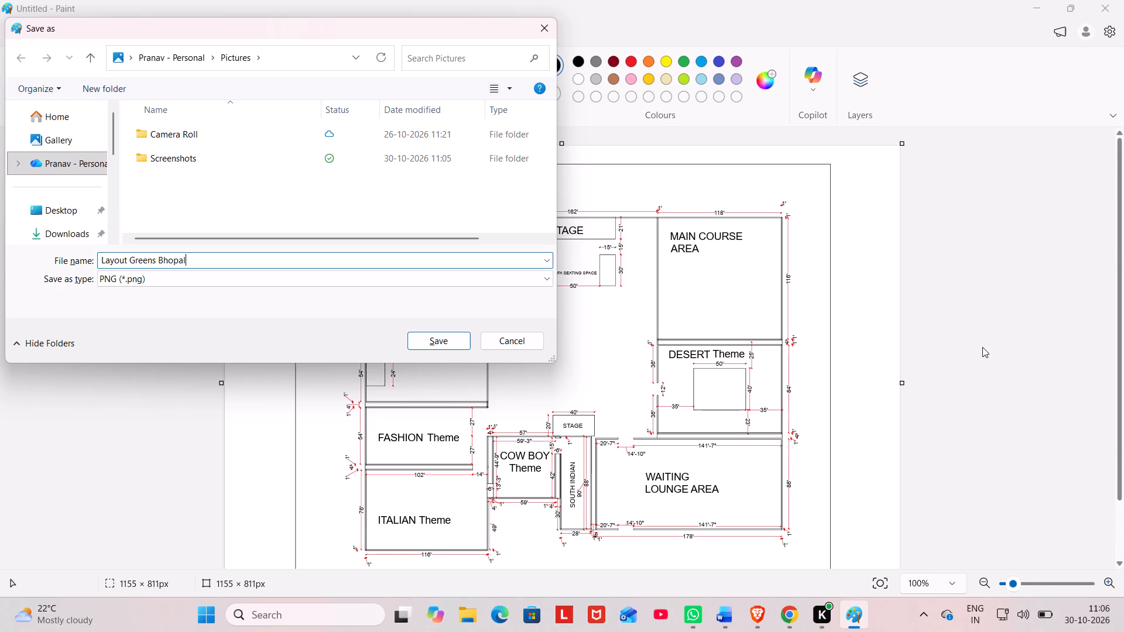
key(Return)
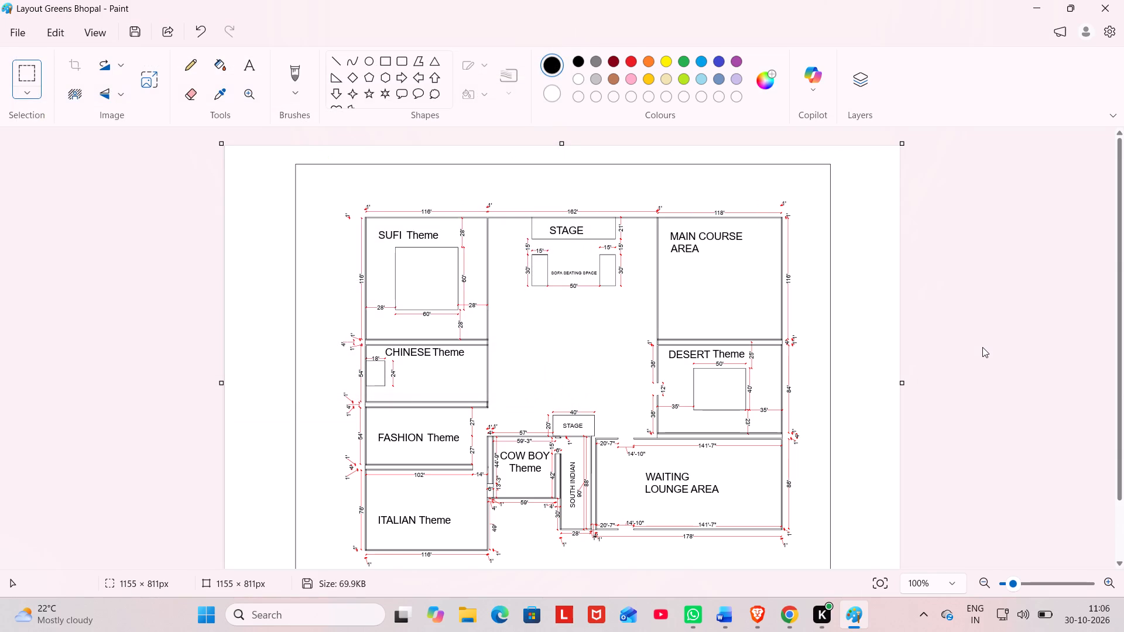
click(781, 616)
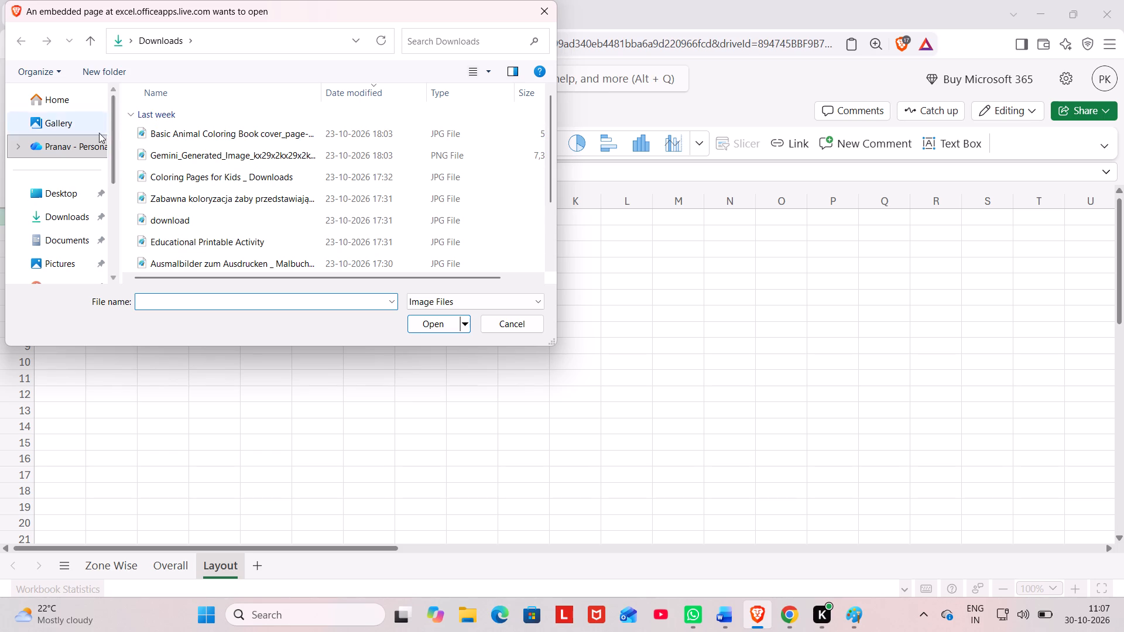
scroll(243, 134, up, 2)
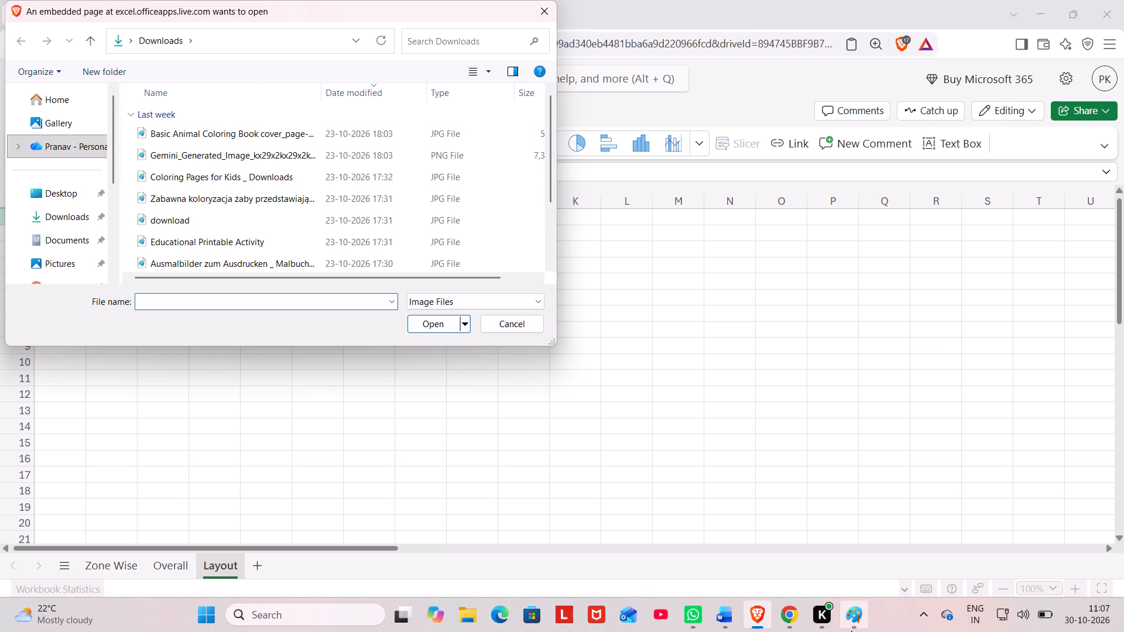
click(851, 631)
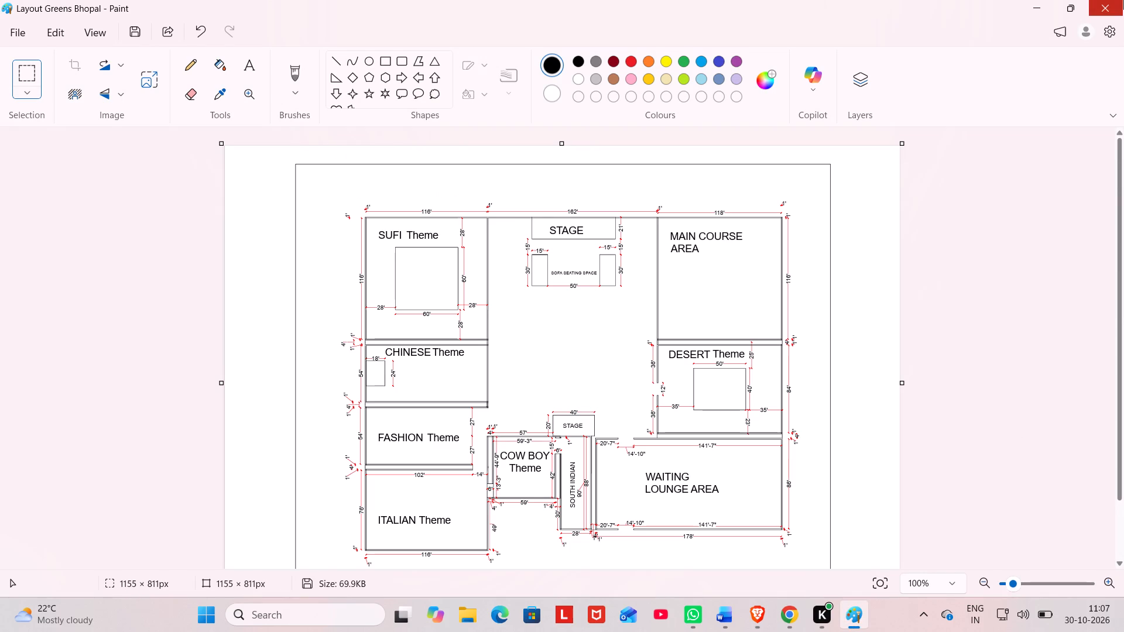
click(1123, 0)
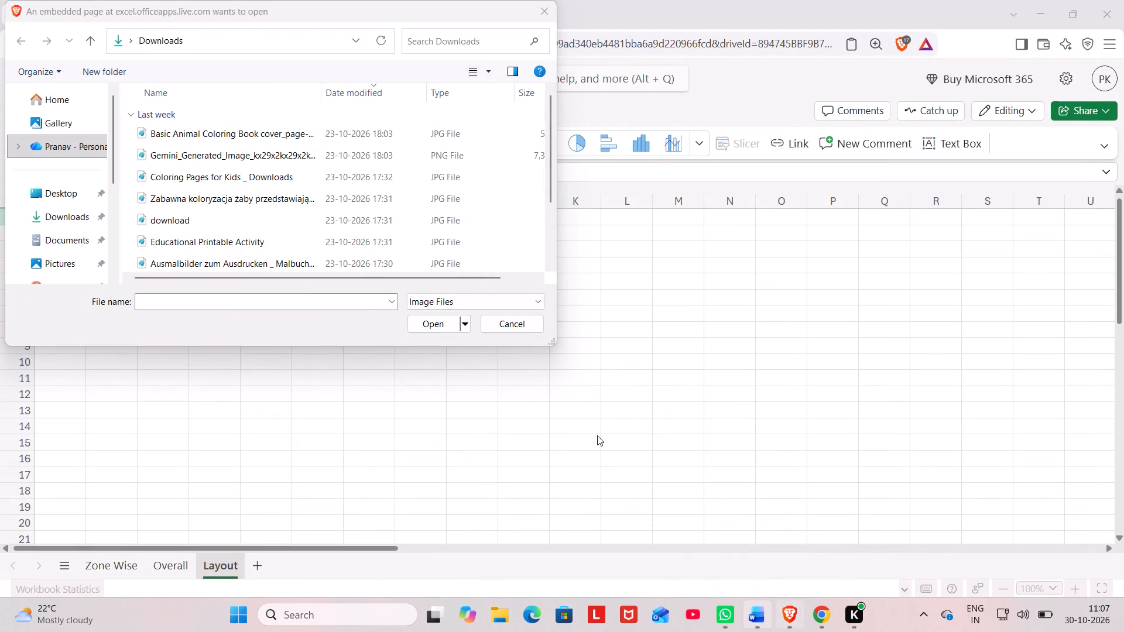
click(220, 304)
text(la)
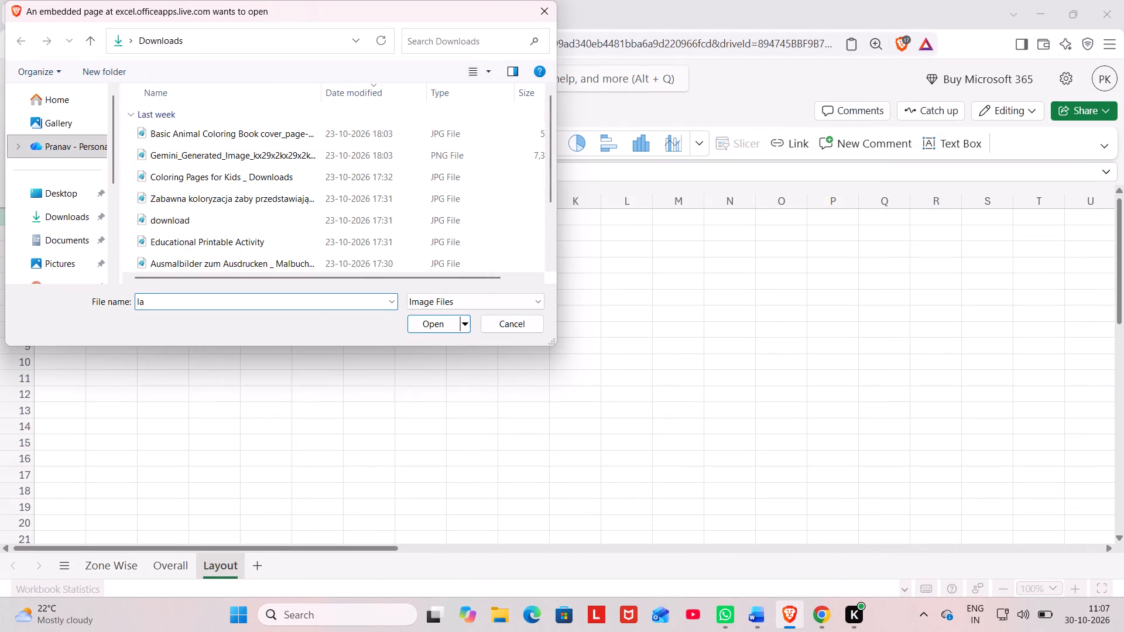
text(yout)
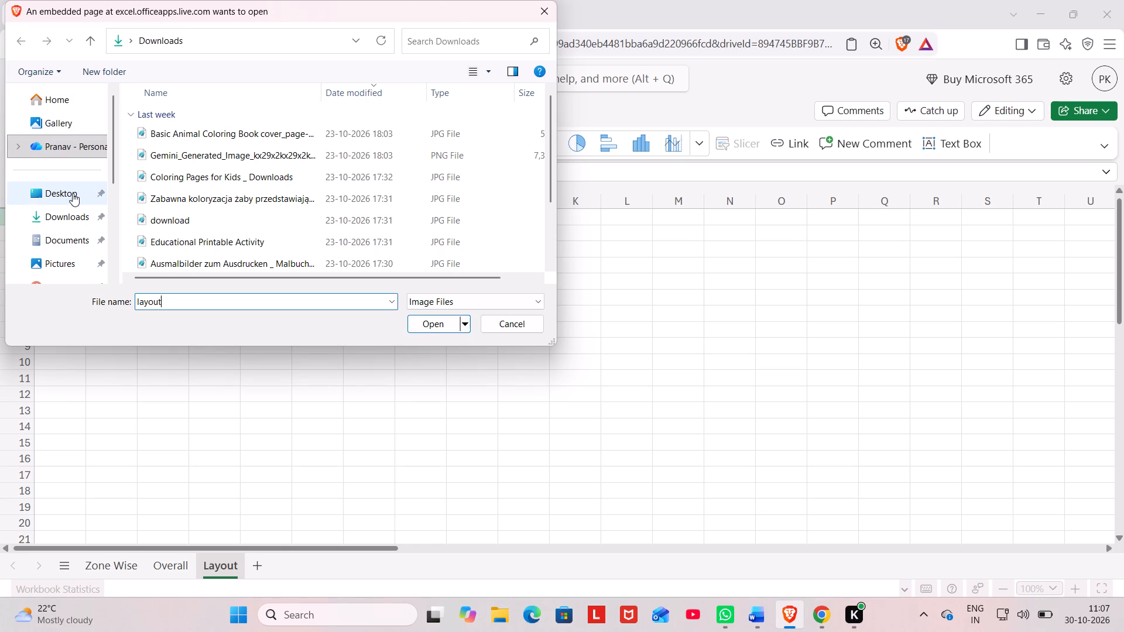
click(78, 231)
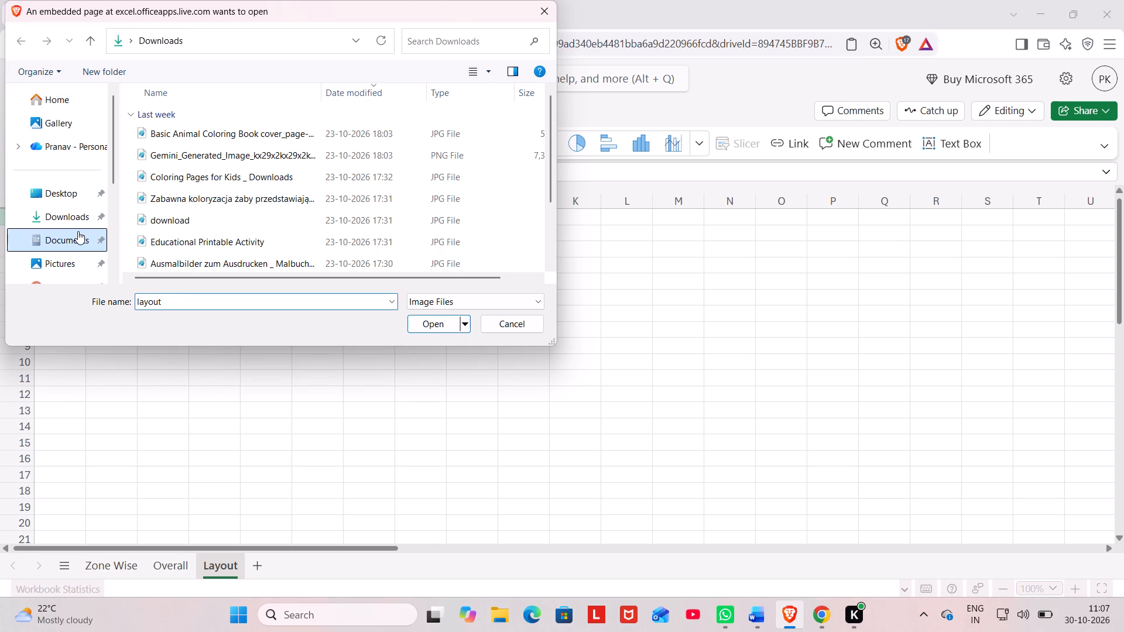
click(69, 270)
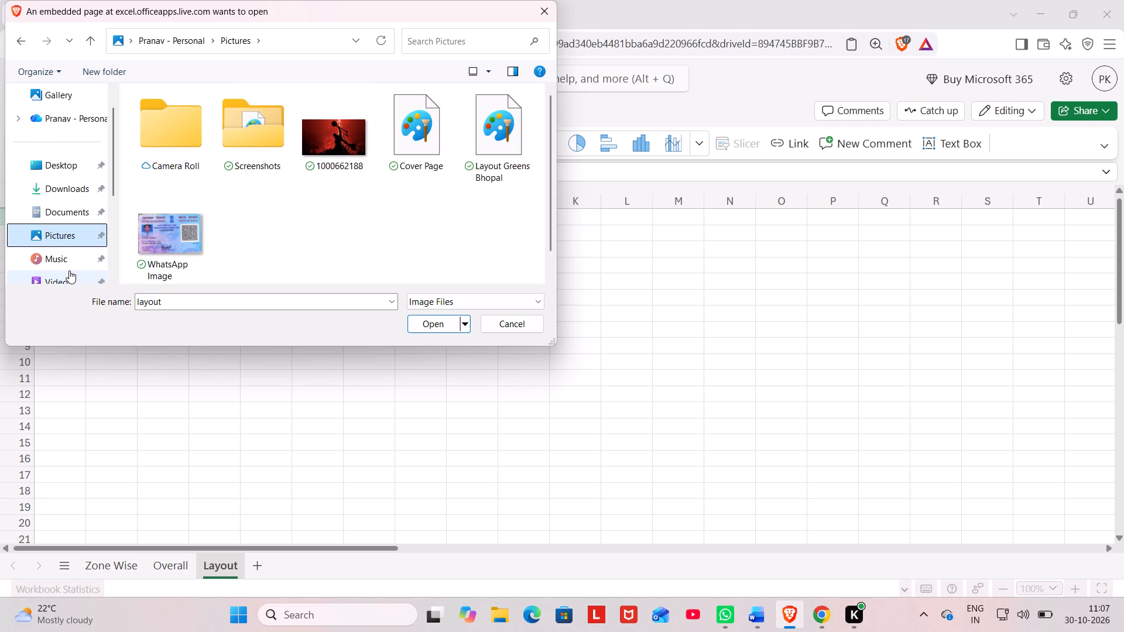
click(479, 123)
click(443, 325)
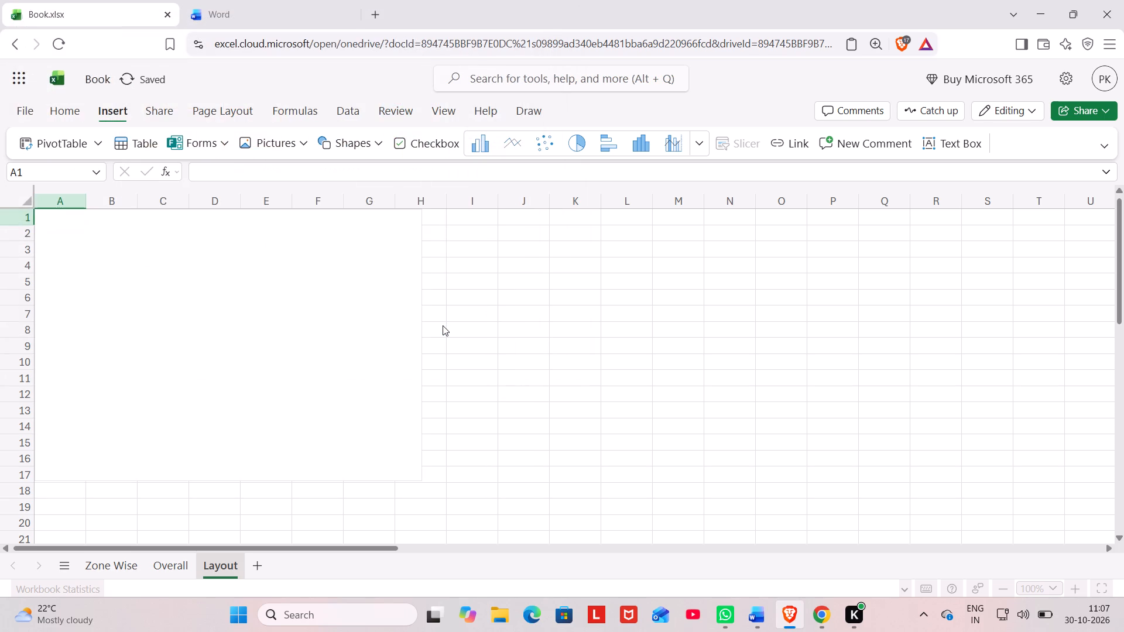
Move the floor plan picture toward the middle of the sheet, with its upper-left corner at about cell F3.
scroll(443, 325, down, 2)
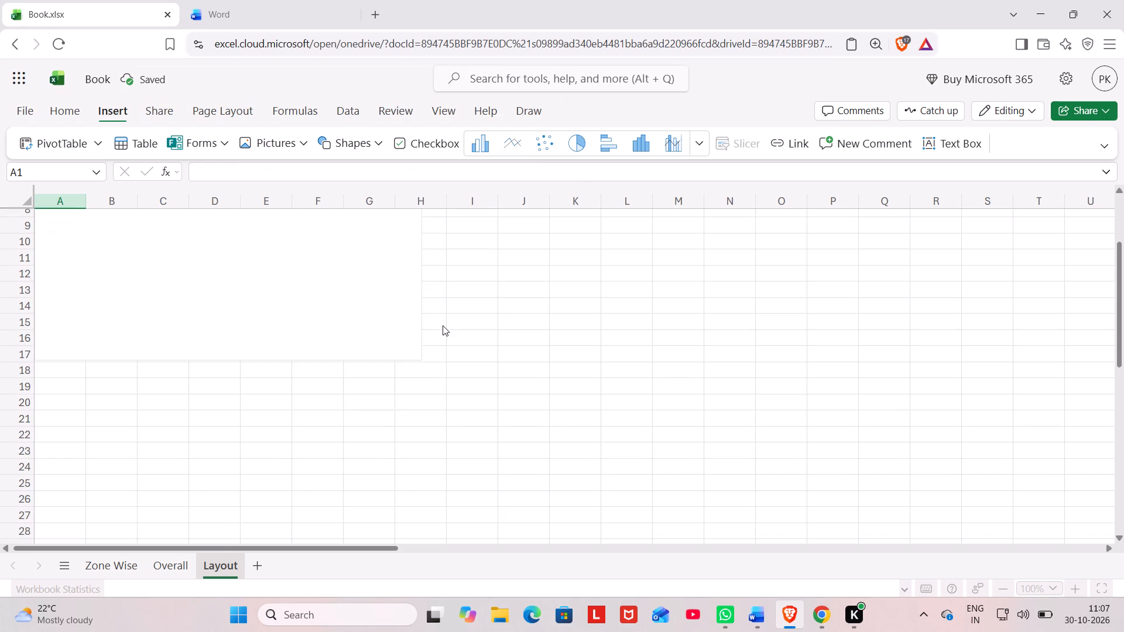
scroll(443, 325, up, 2)
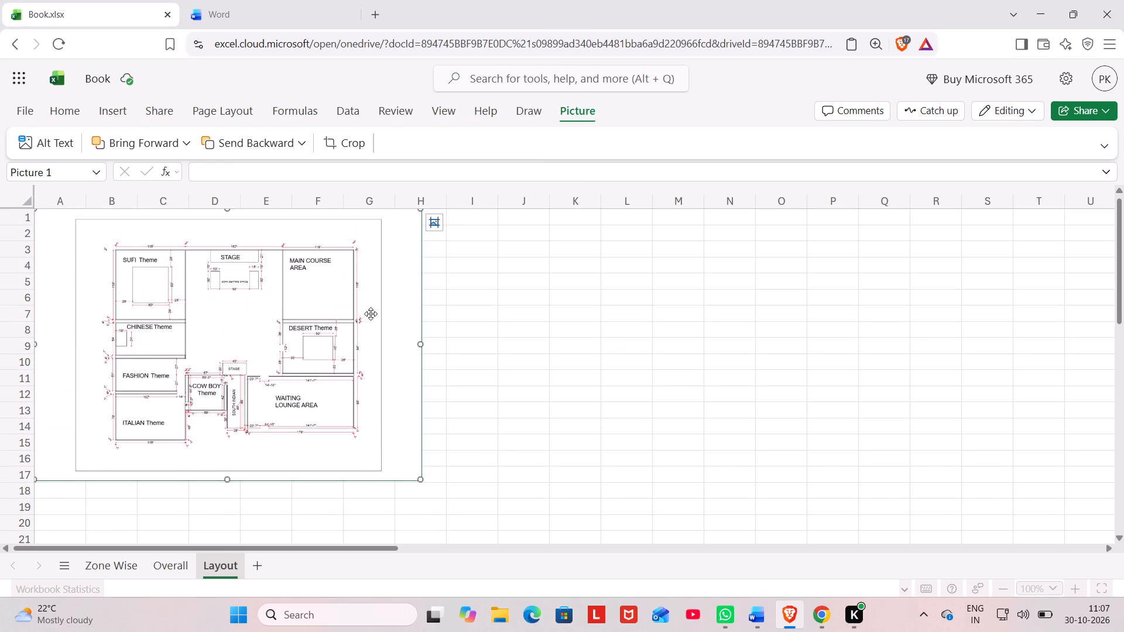
drag(371, 314, 619, 344)
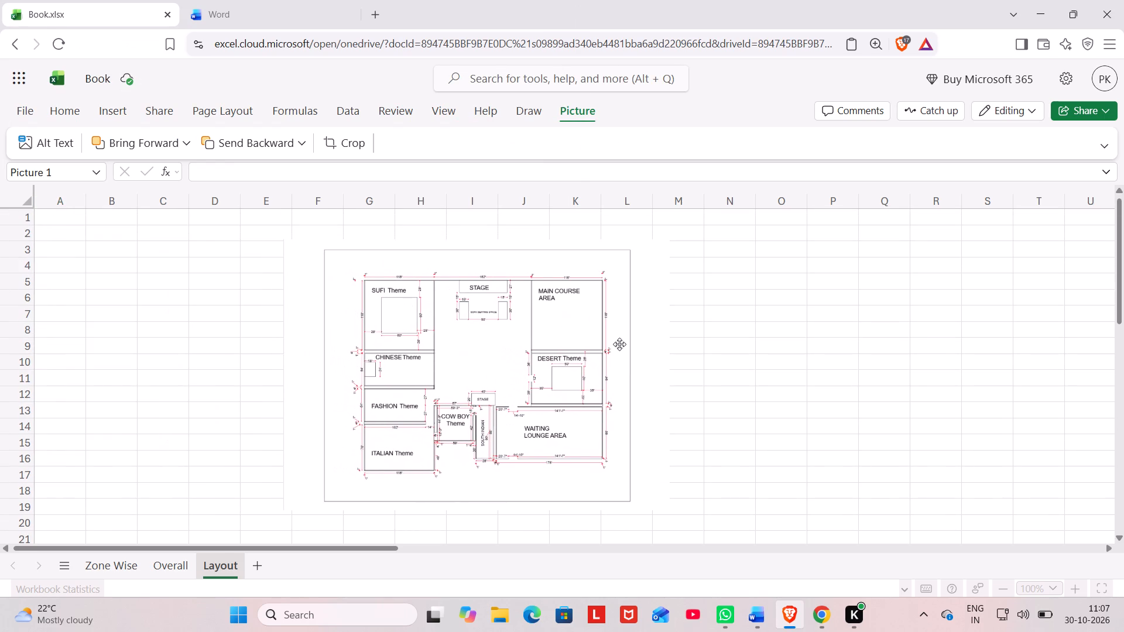
drag(619, 344, 630, 353)
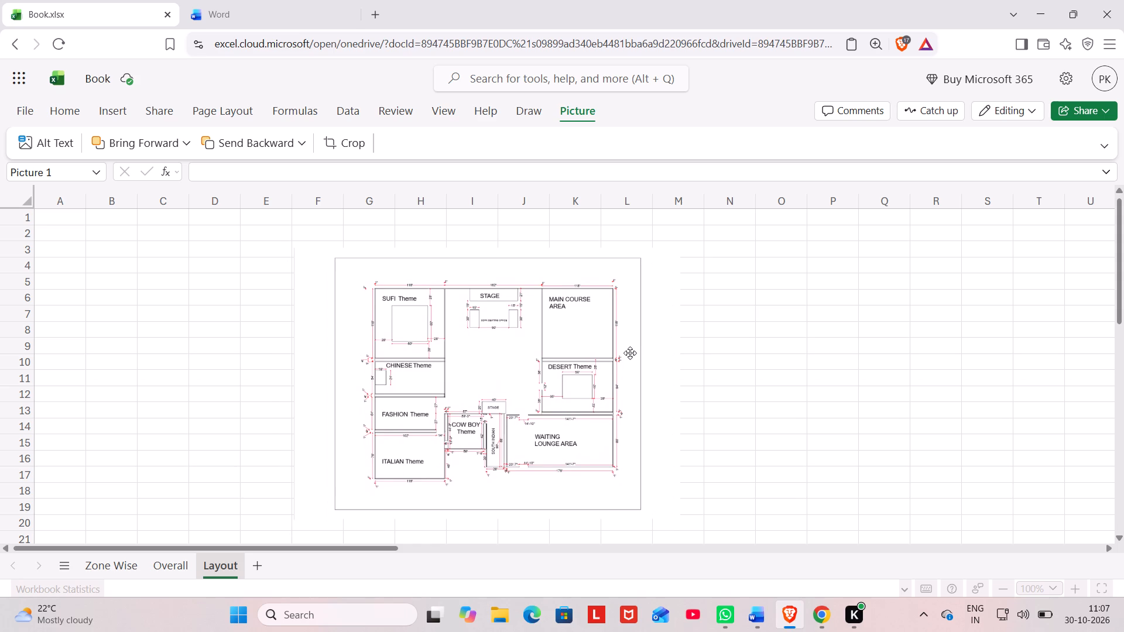
drag(630, 353, 629, 353)
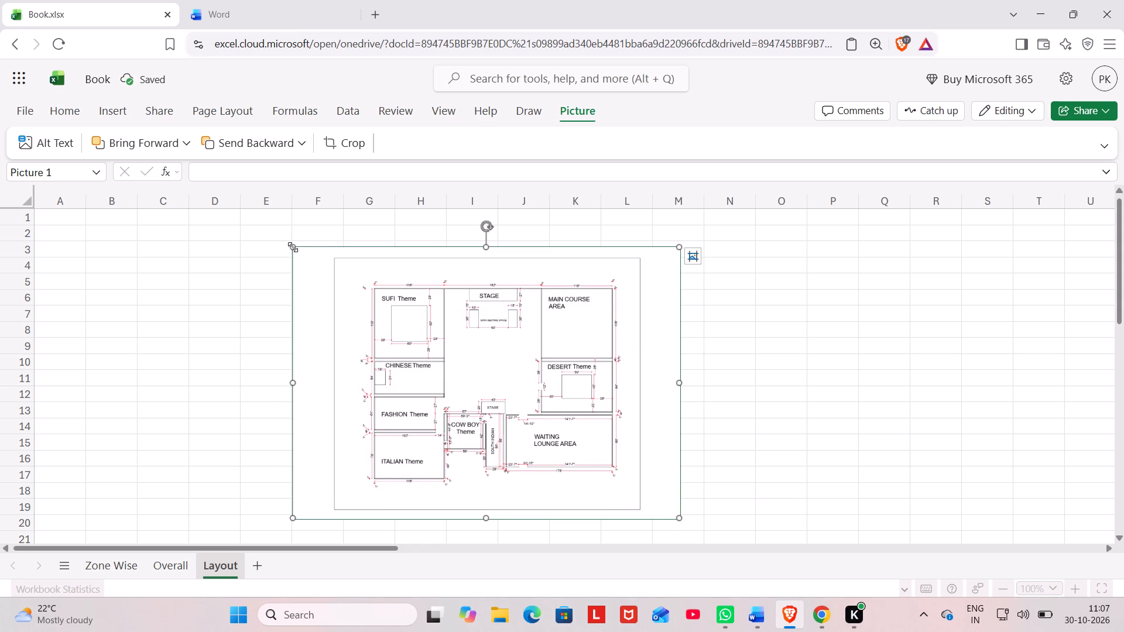
Enlarge the floor plan picture from its corners to span about columns E to Q, with its top edge near row 4.
drag(292, 249, 261, 239)
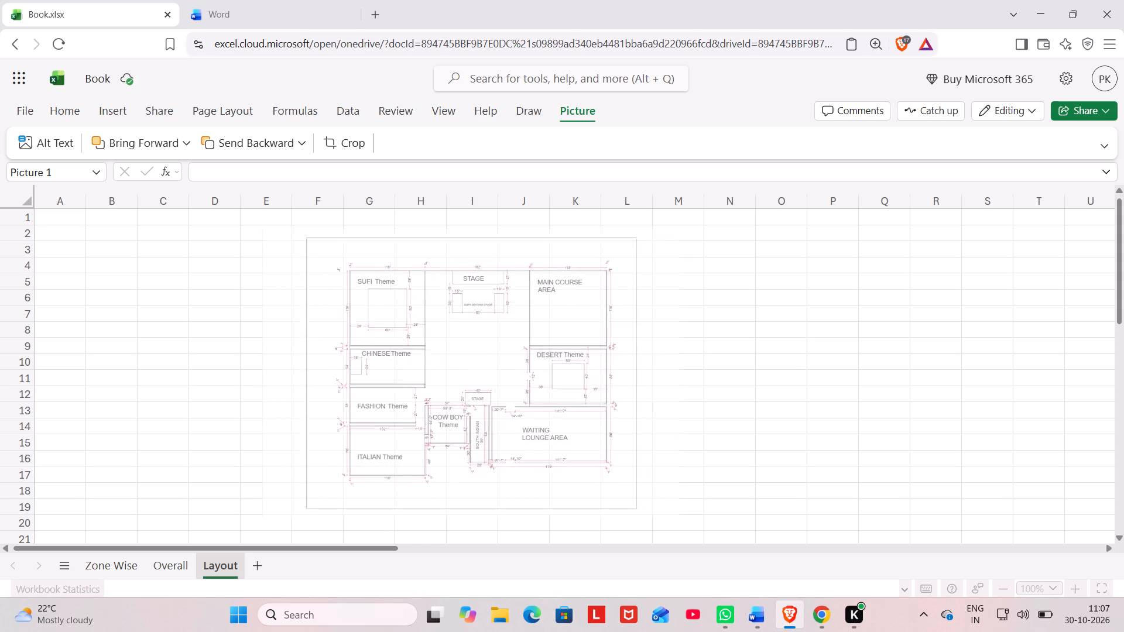
drag(261, 239, 235, 232)
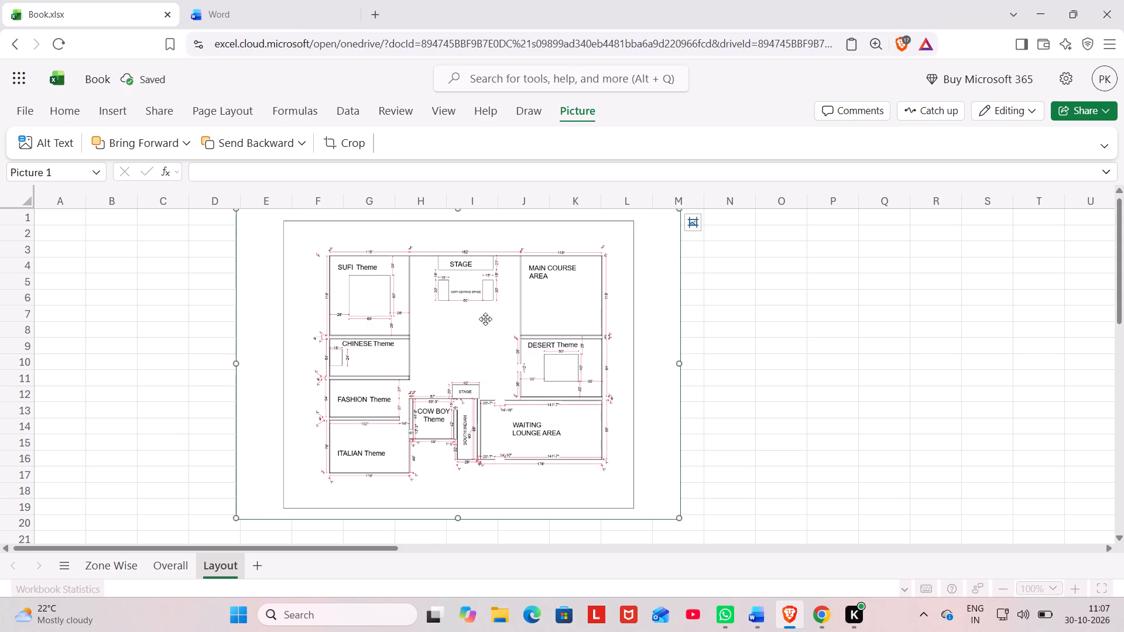
drag(485, 319, 485, 346)
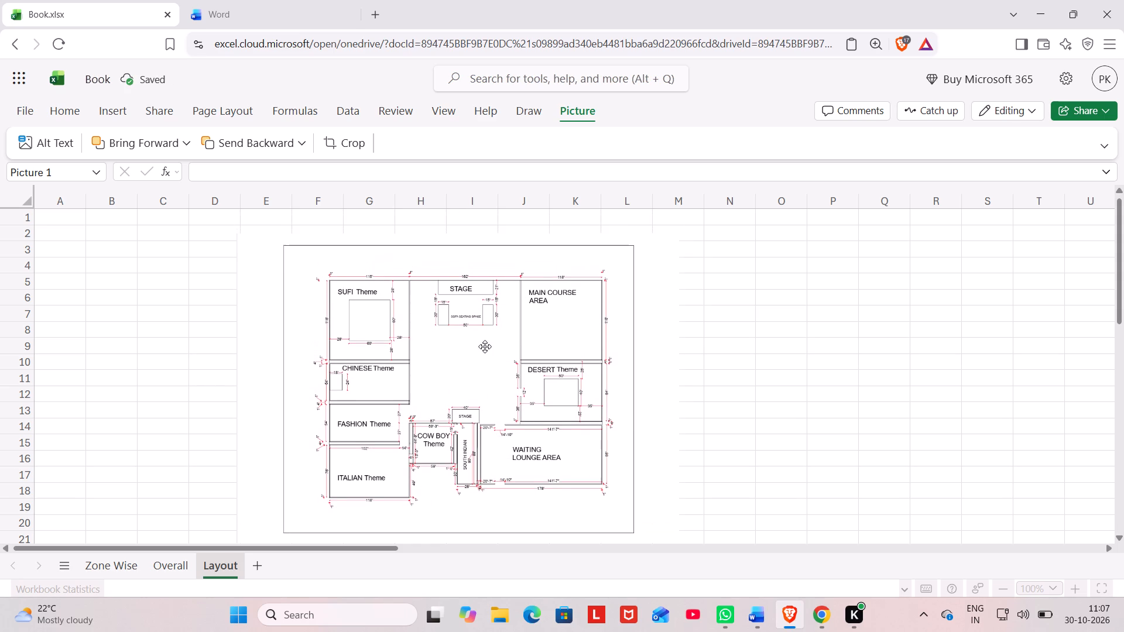
drag(485, 346, 485, 366)
scroll(716, 363, down, 1)
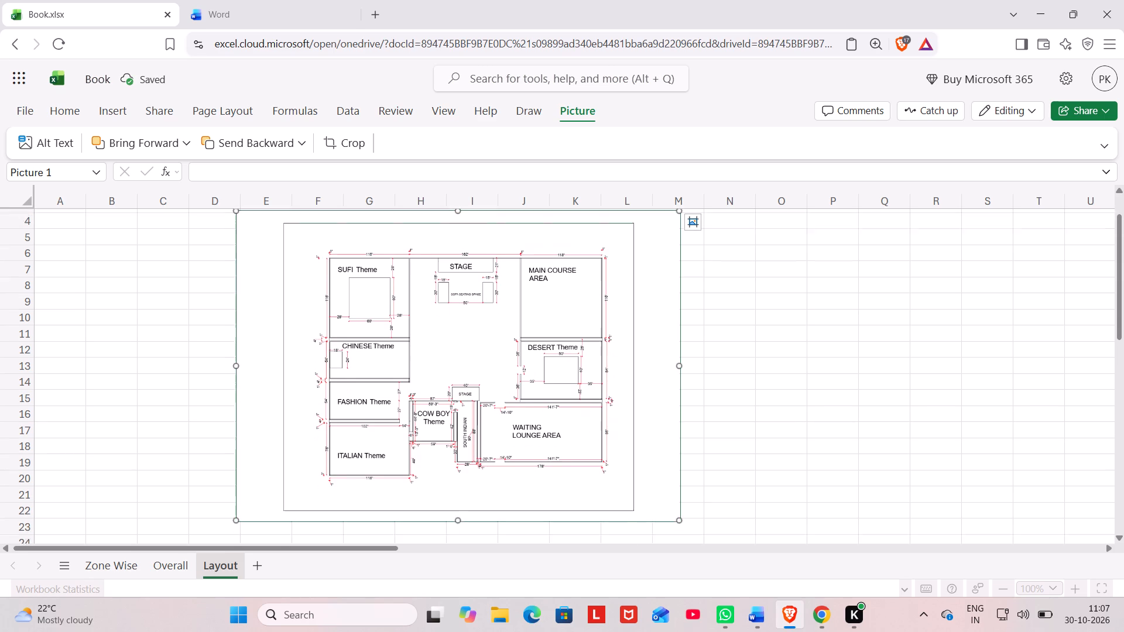
scroll(716, 363, down, 1)
drag(681, 483, 787, 631)
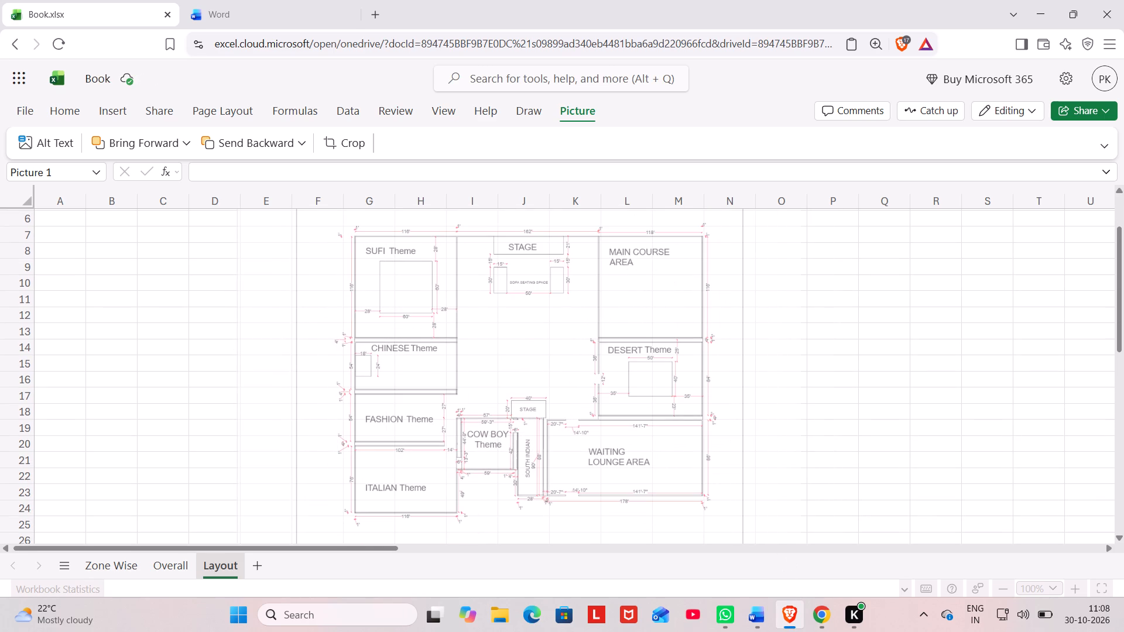
scroll(803, 507, down, 2)
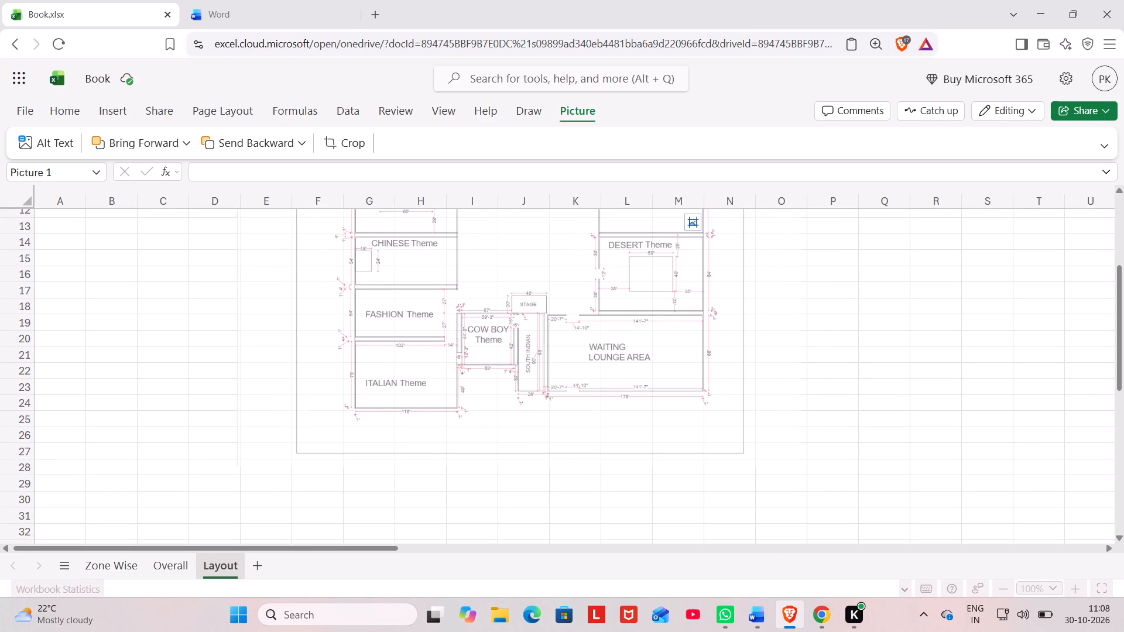
click(818, 427)
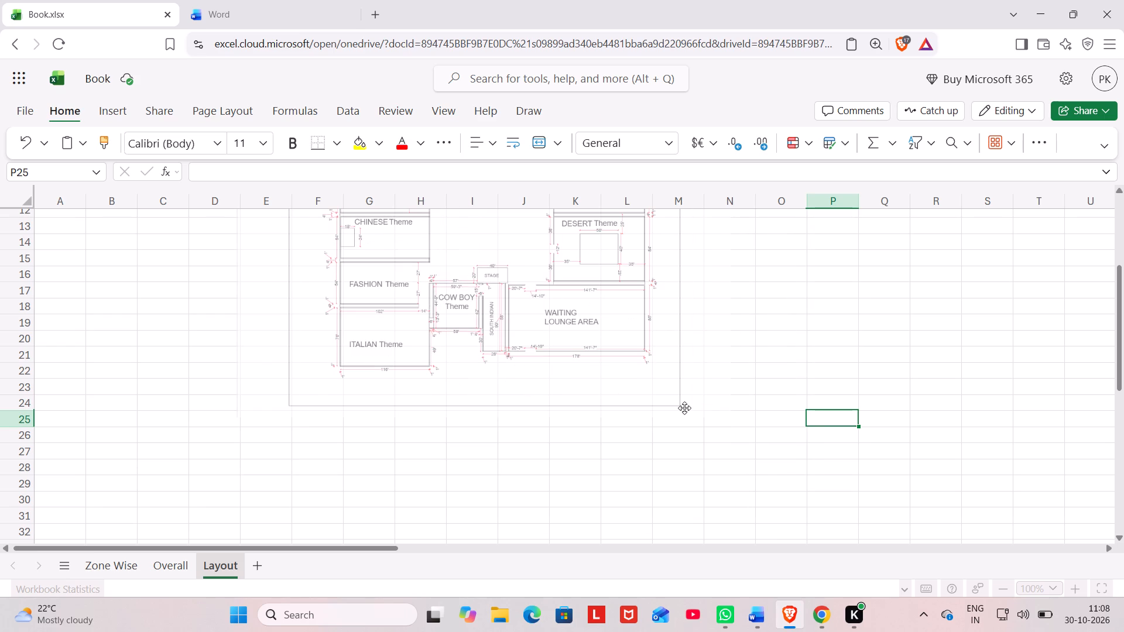
drag(690, 411, 845, 542)
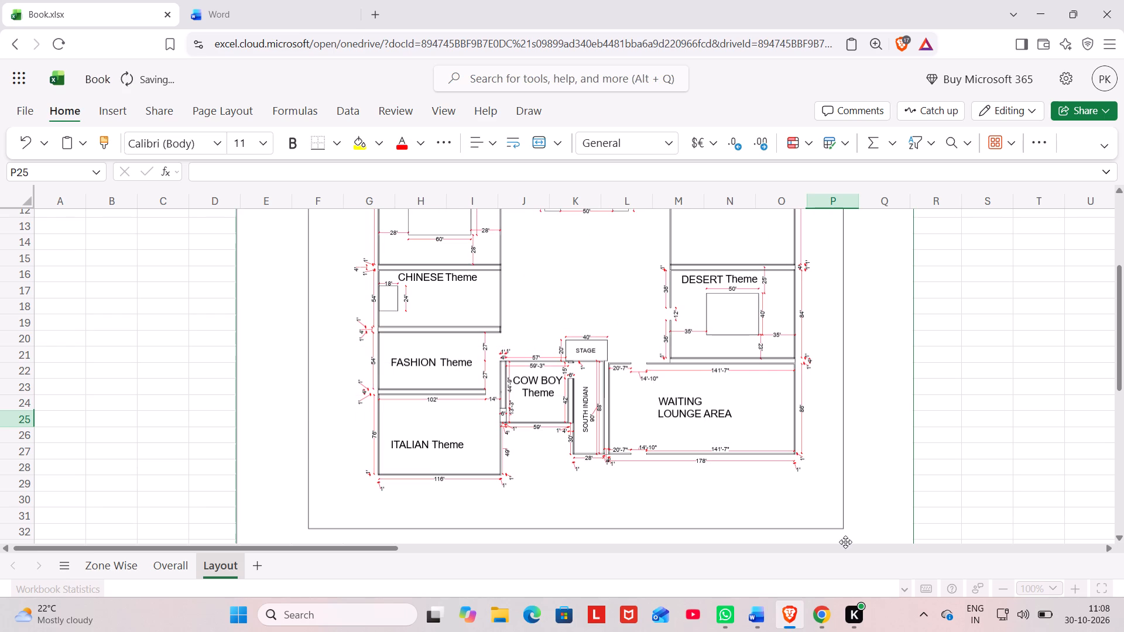
Stretch the floor plan picture's top edge up to the top of row 1.
scroll(801, 465, up, 2)
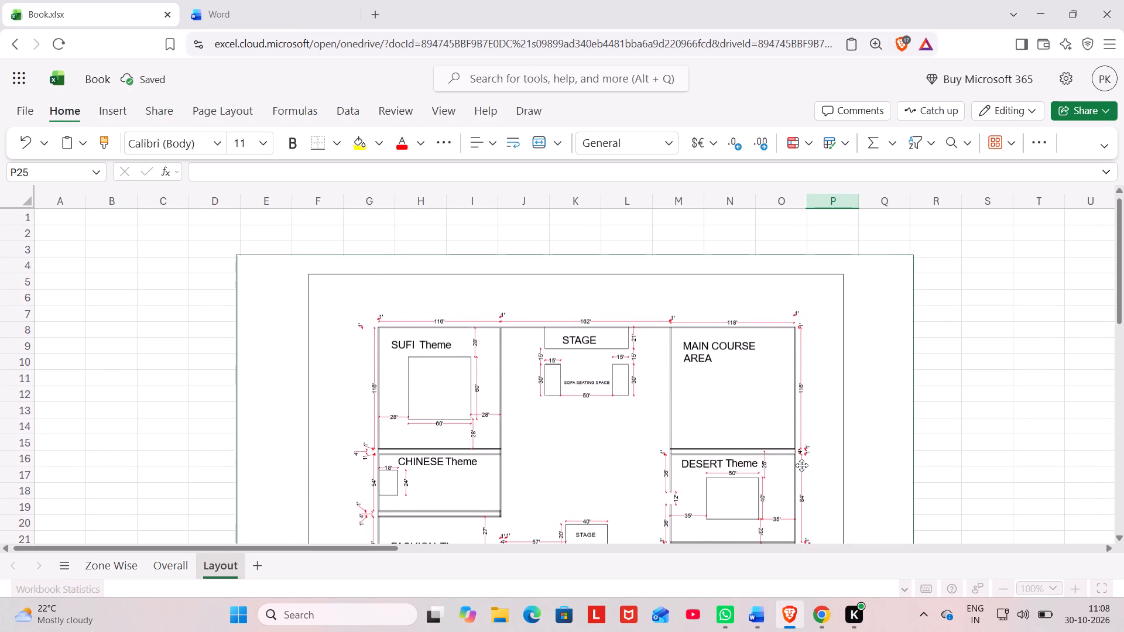
scroll(801, 465, up, 1)
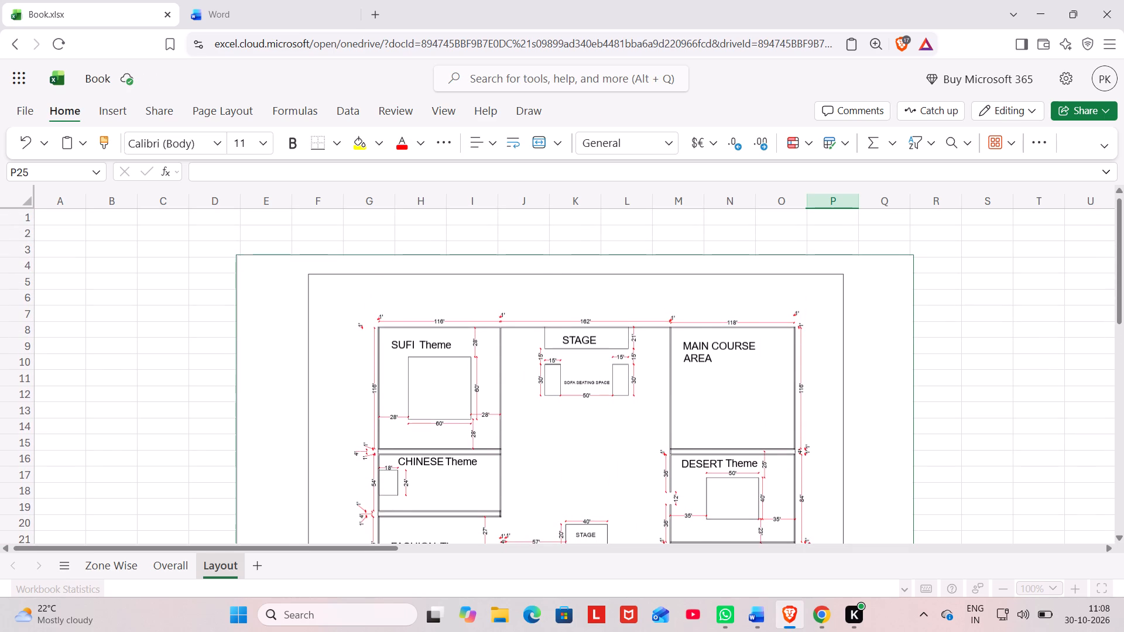
click(582, 259)
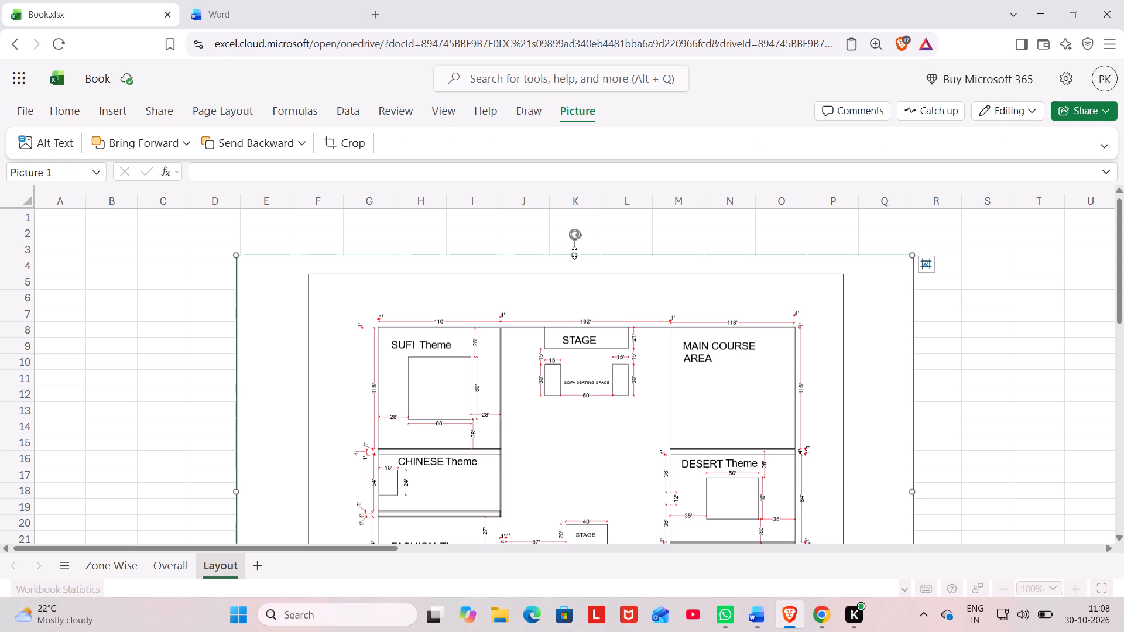
drag(574, 253, 573, 211)
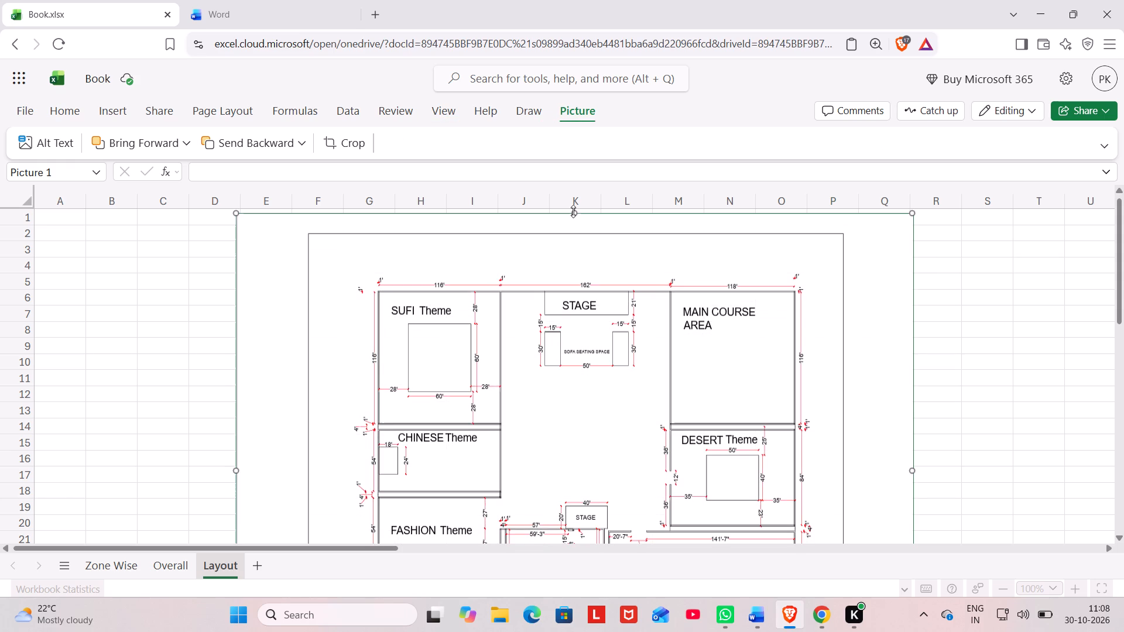
Widen the floor plan picture by extending its left edge to about the middle of column B.
scroll(566, 380, down, 1)
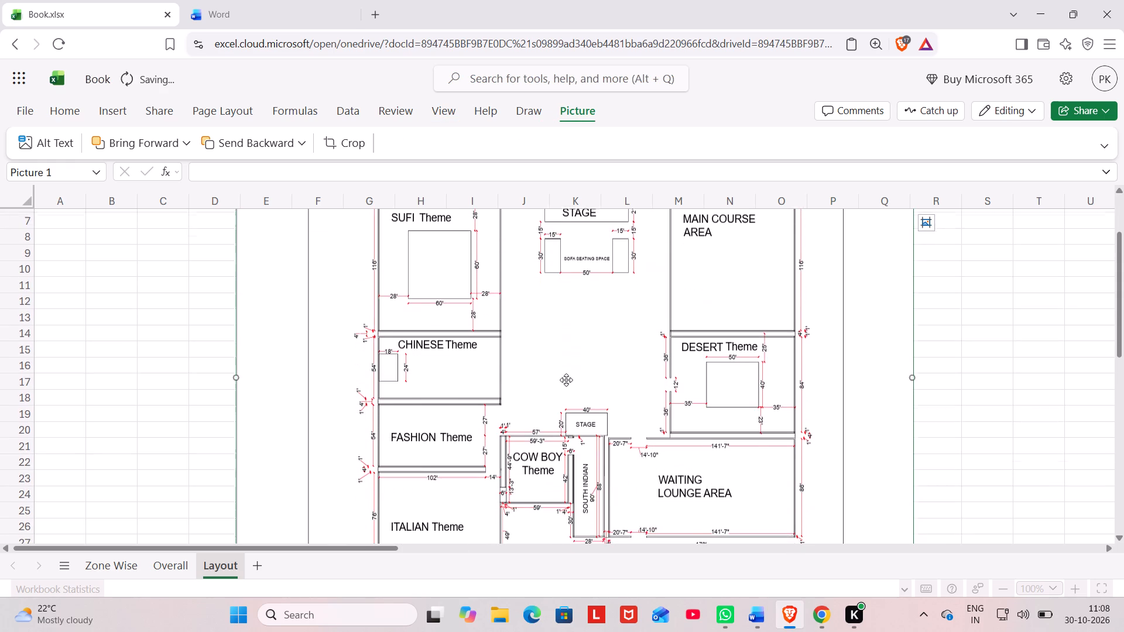
scroll(566, 380, down, 3)
scroll(571, 502, up, 1)
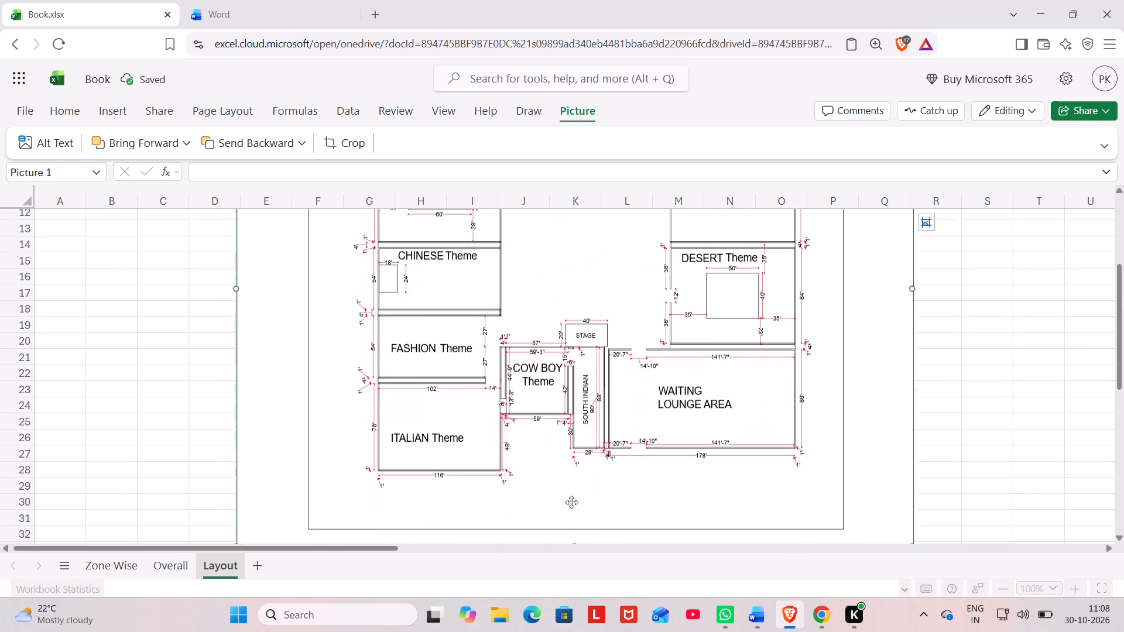
scroll(571, 502, up, 1)
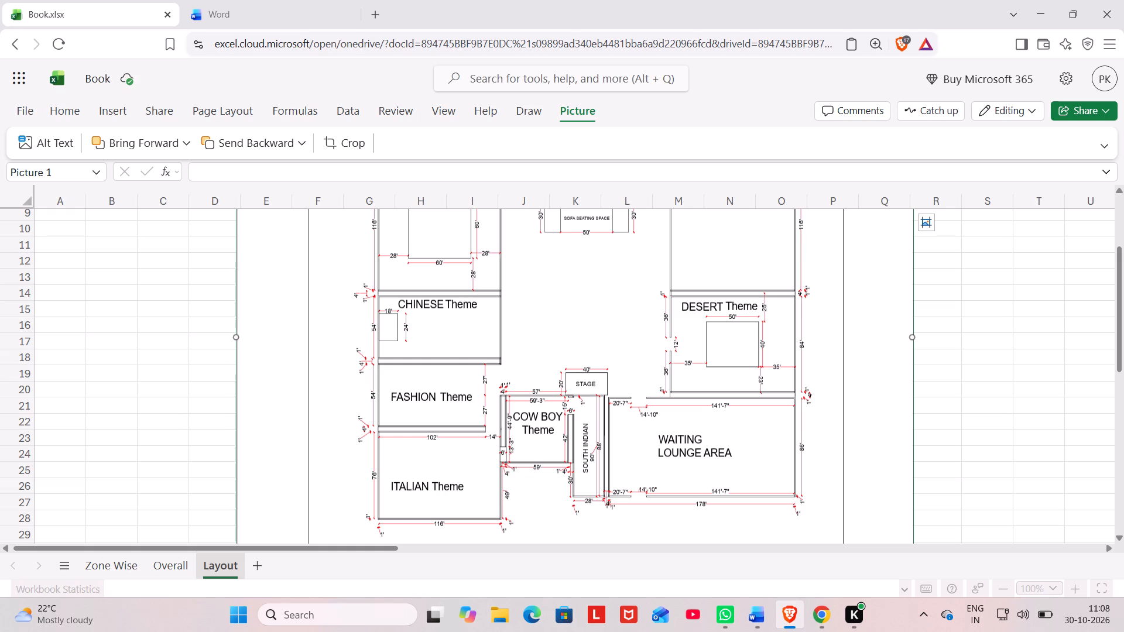
drag(235, 339, 151, 340)
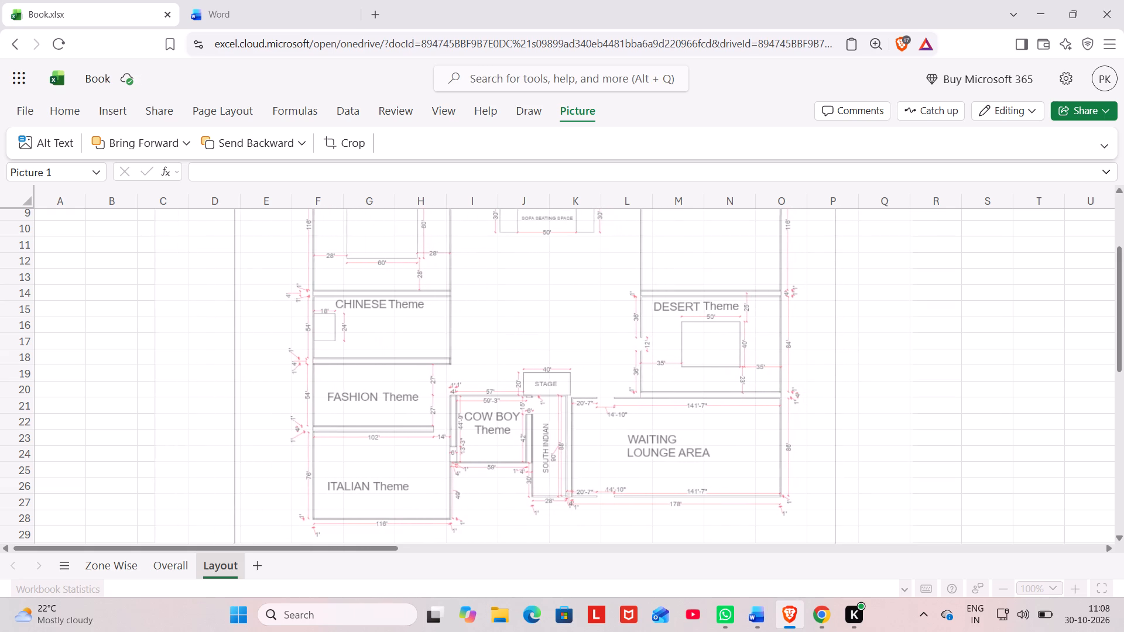
drag(151, 340, 109, 335)
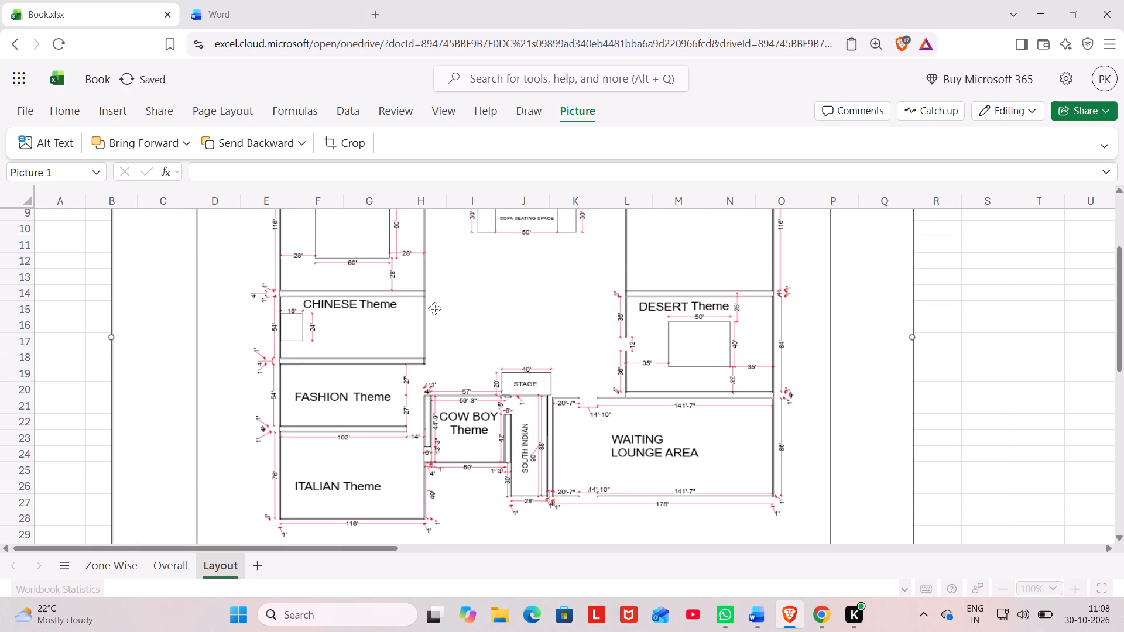
Stretch the floor plan picture's bottom edge down to about row 37 and look over the resized plan.
scroll(867, 414, down, 4)
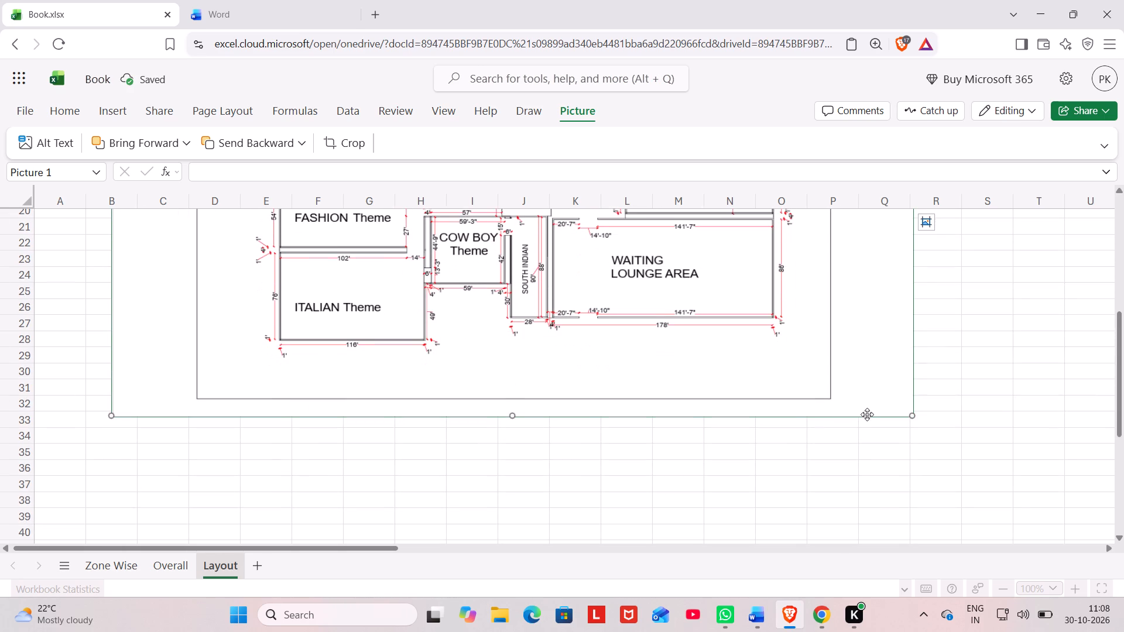
drag(512, 414, 512, 417)
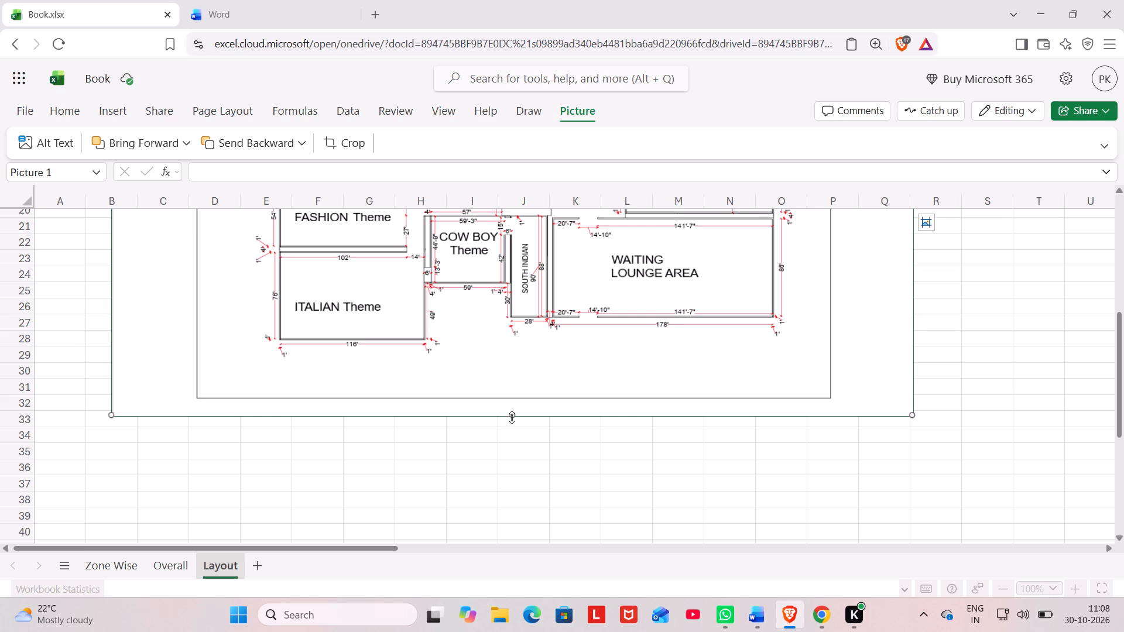
drag(512, 417, 525, 483)
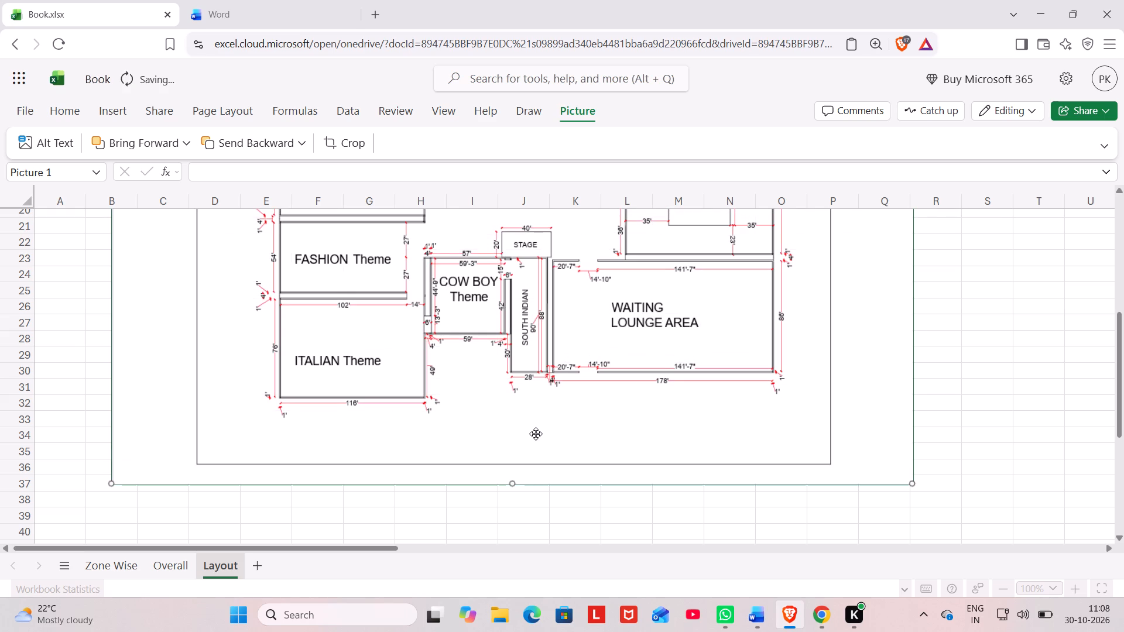
scroll(537, 431, up, 5)
scroll(537, 431, down, 5)
scroll(537, 431, up, 3)
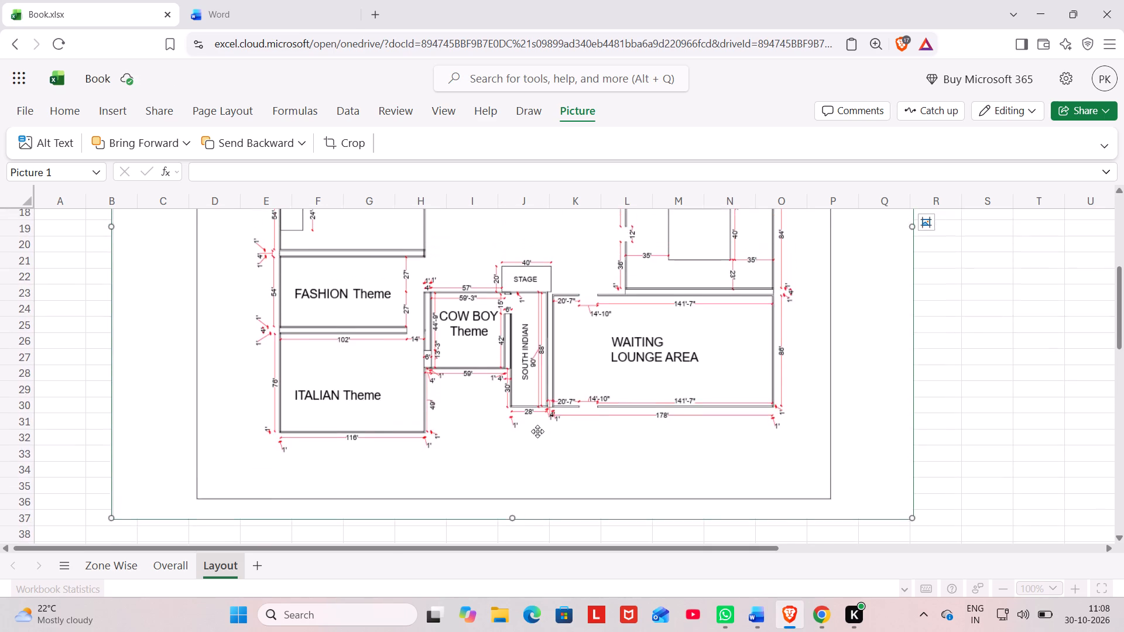
scroll(537, 431, up, 4)
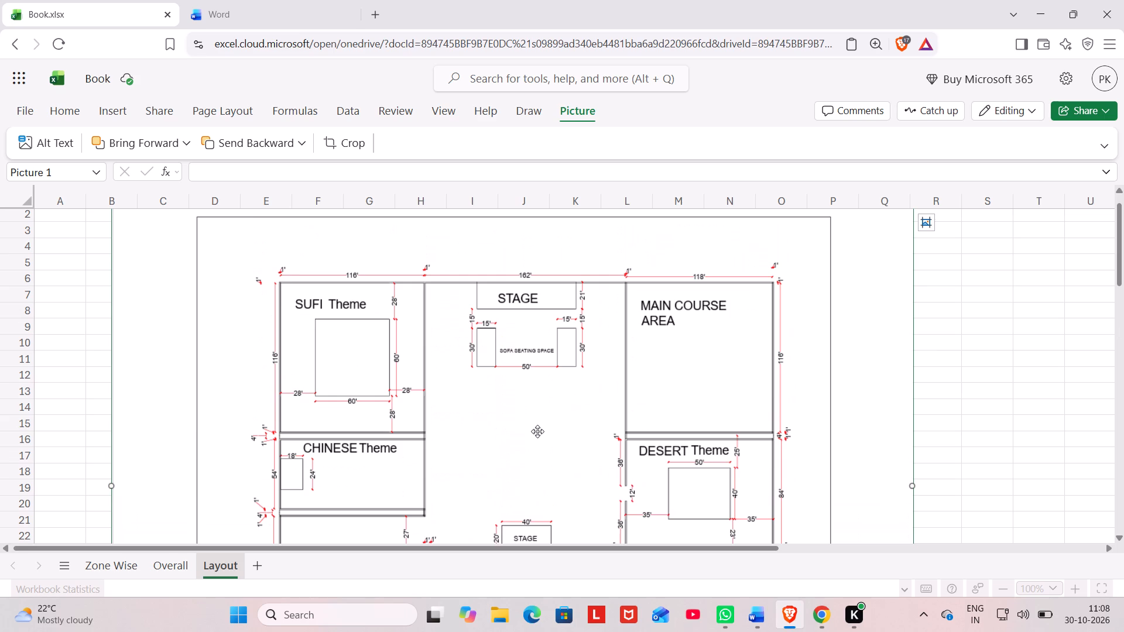
Save the workbook and deselect the floor plan picture.
key(ctrl+s)
click(983, 385)
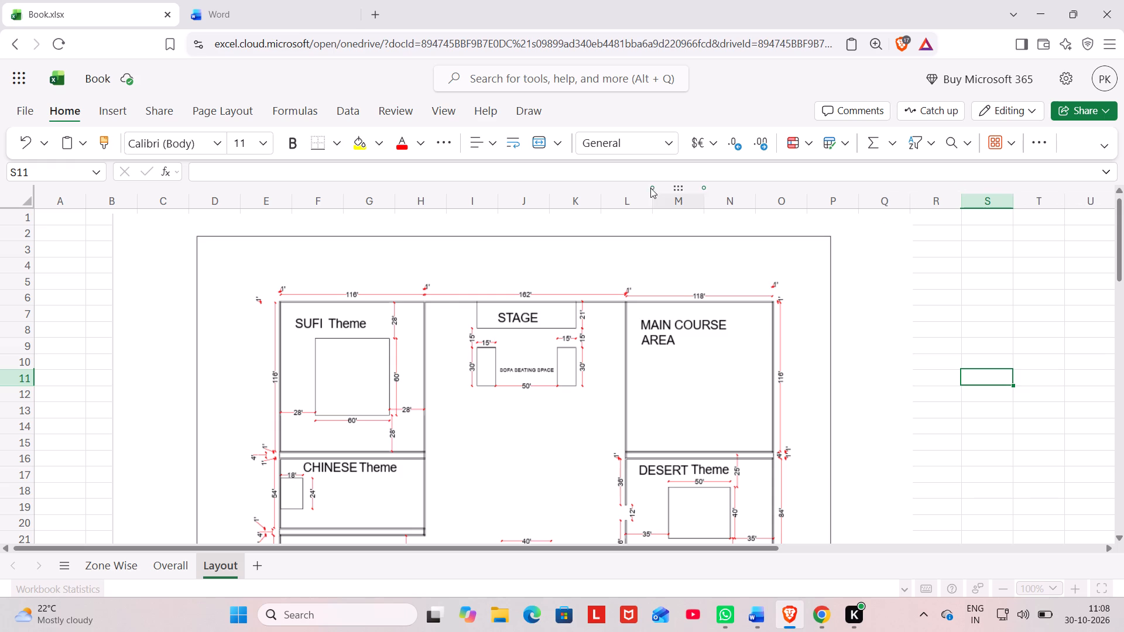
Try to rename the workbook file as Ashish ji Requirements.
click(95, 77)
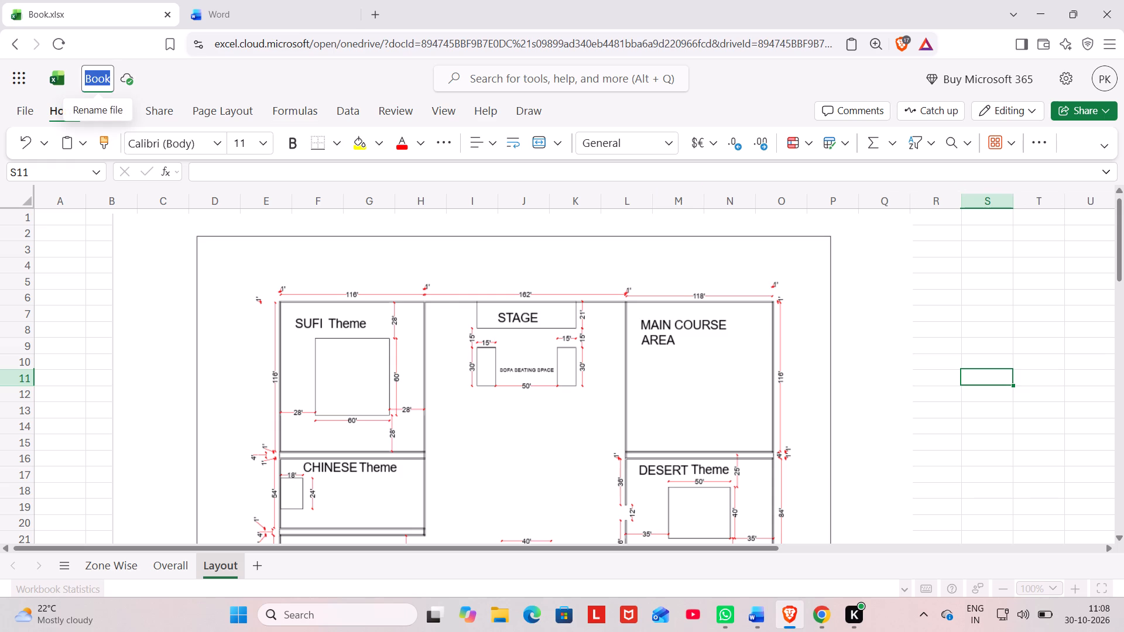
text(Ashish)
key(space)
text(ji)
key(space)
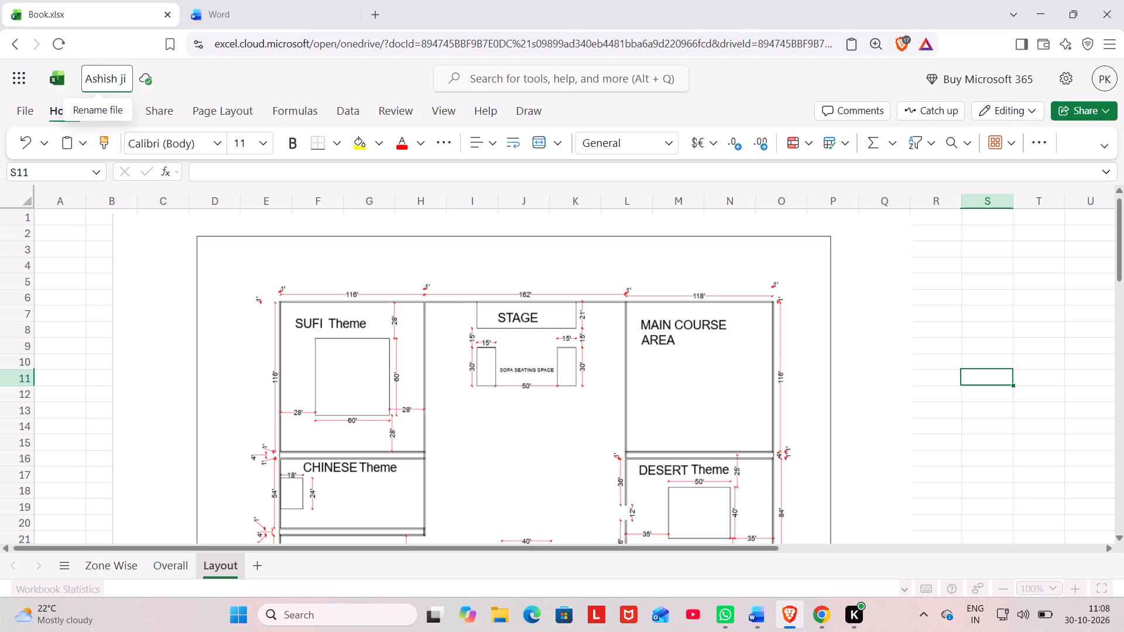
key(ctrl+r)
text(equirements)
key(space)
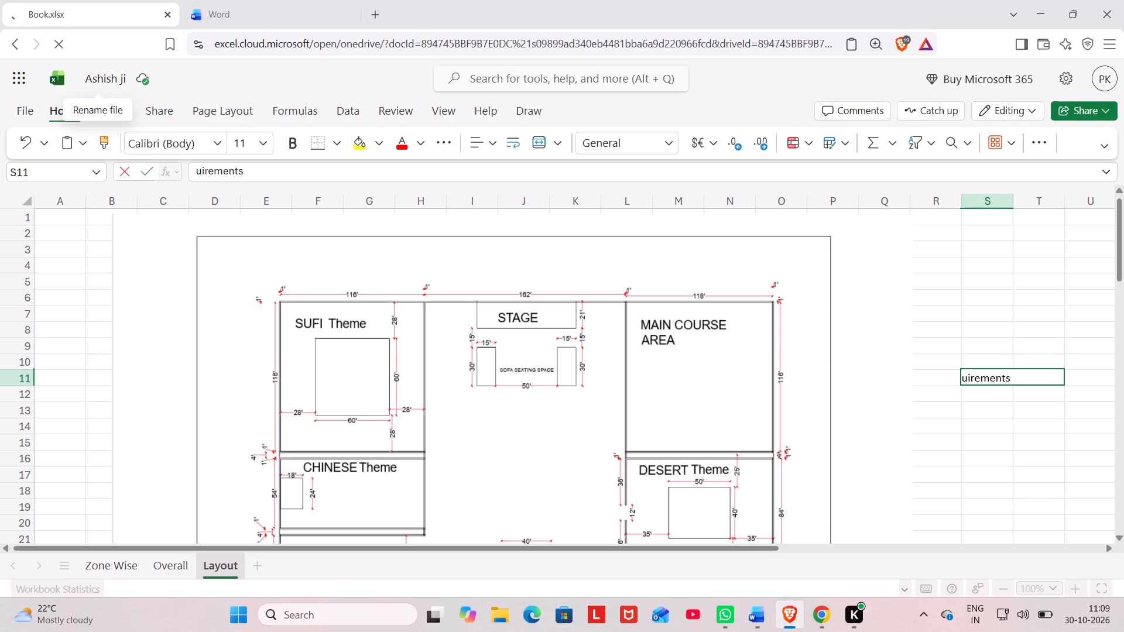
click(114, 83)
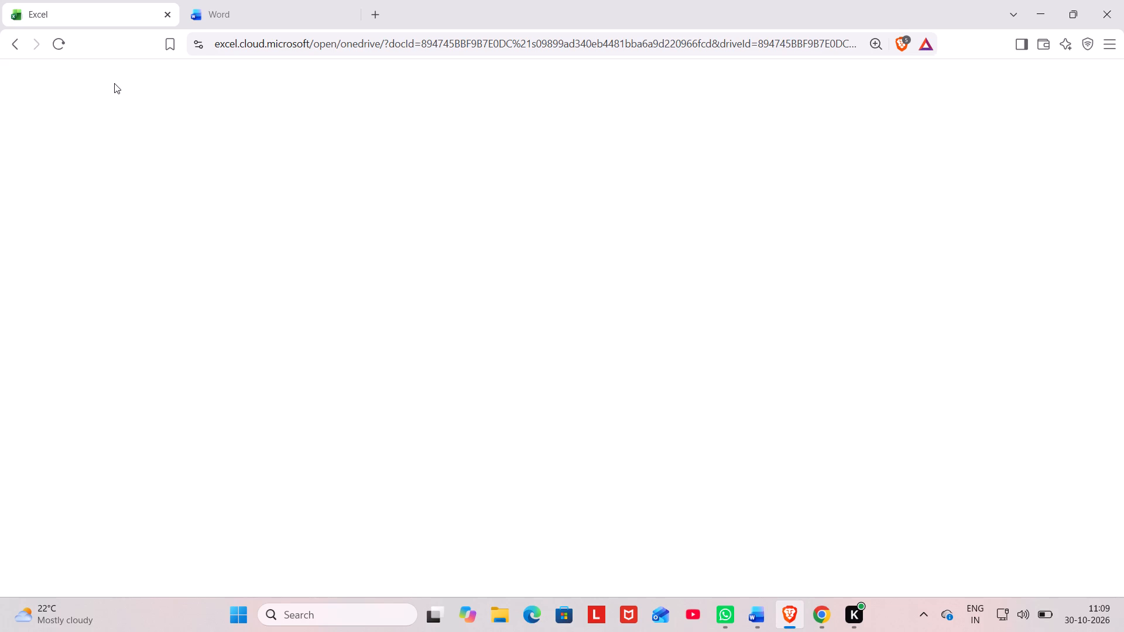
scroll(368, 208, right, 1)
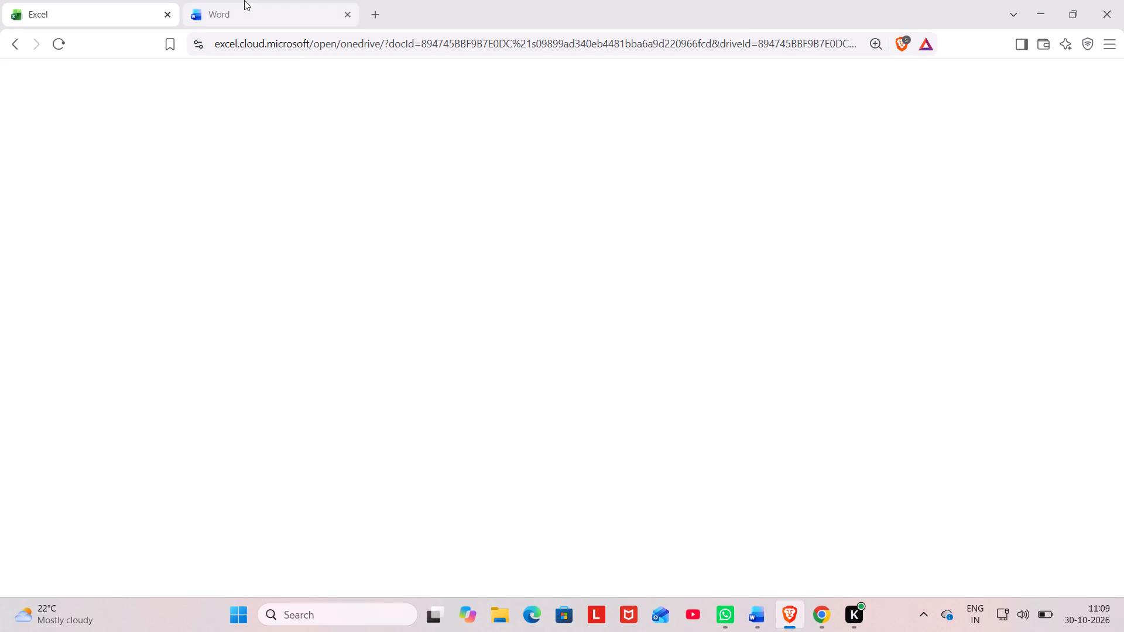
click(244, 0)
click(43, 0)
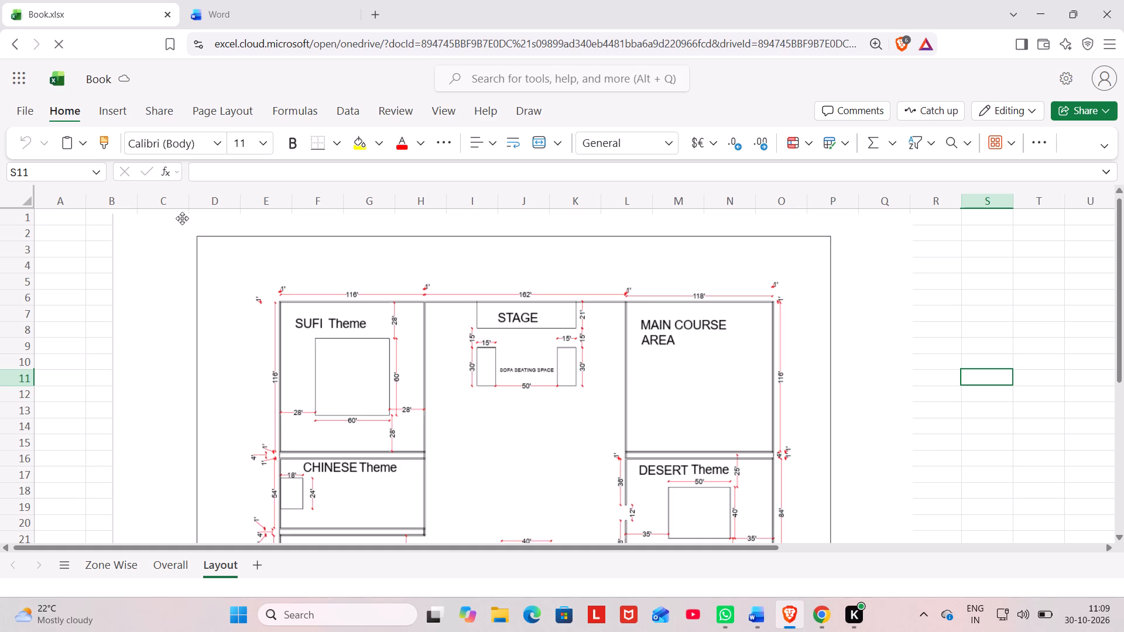
Rename the workbook file as Ashish ji requirements.
double_click(109, 80)
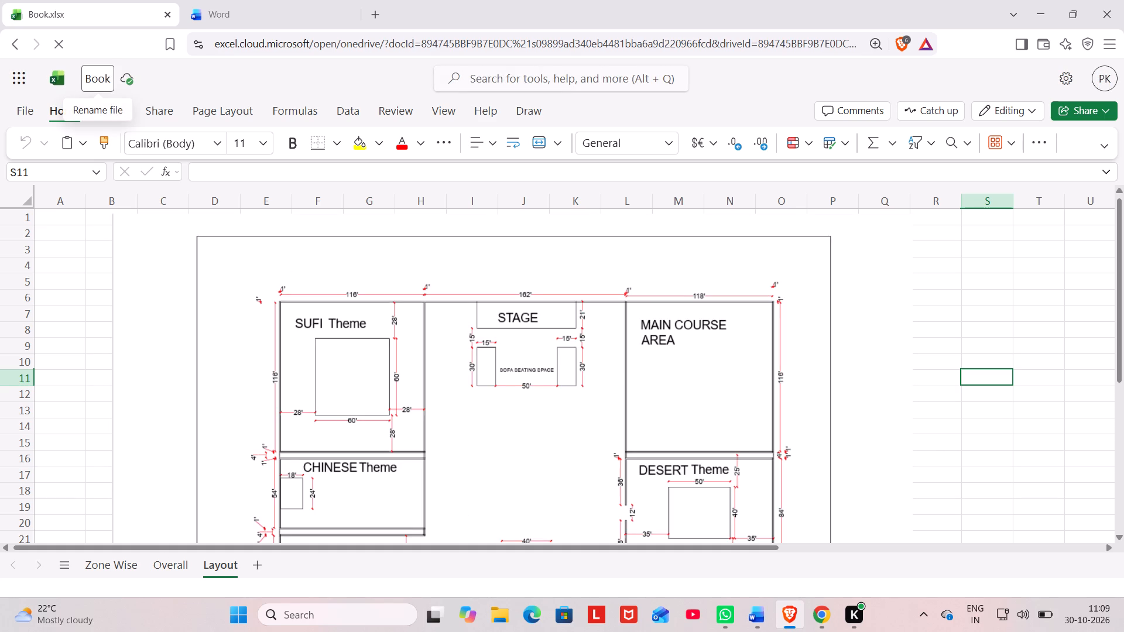
key(shift+a)
text(shish)
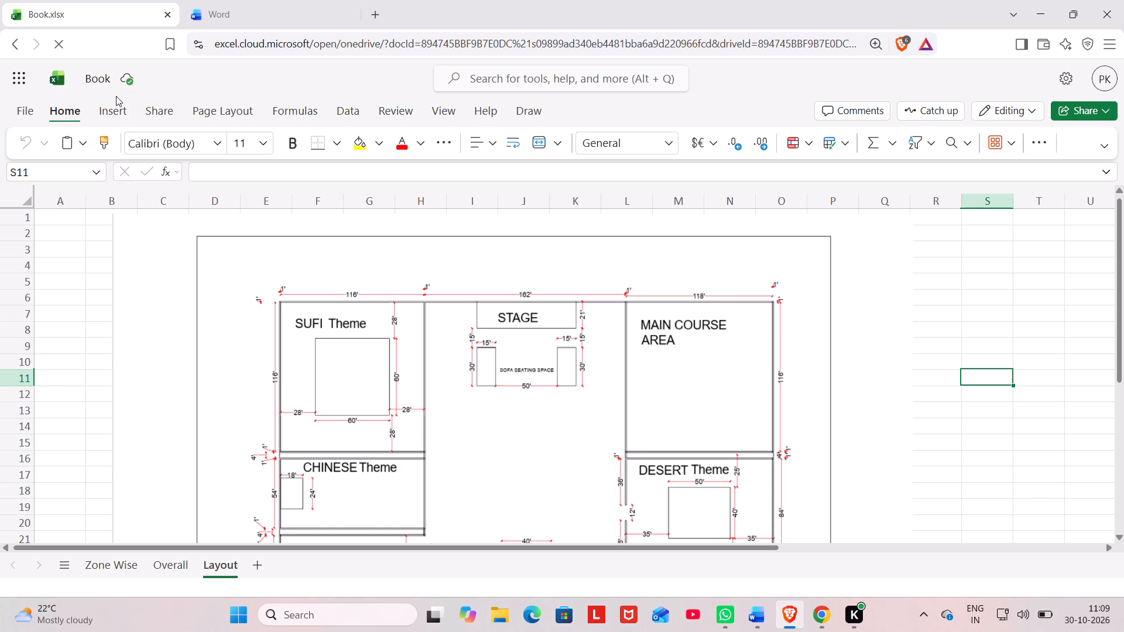
double_click(105, 81)
key(shift+a)
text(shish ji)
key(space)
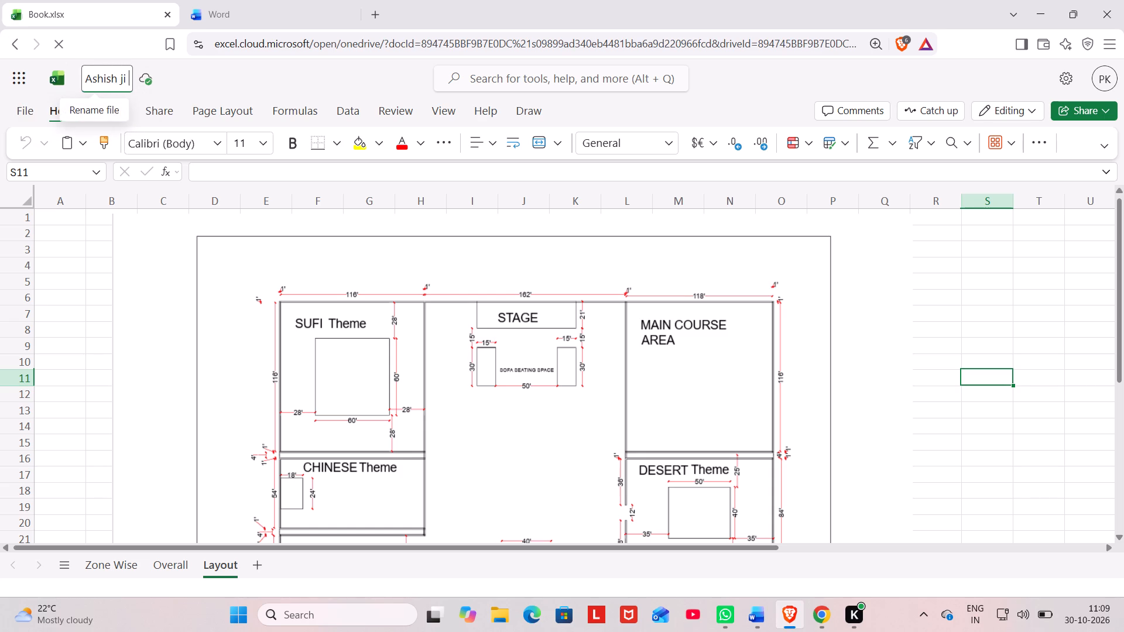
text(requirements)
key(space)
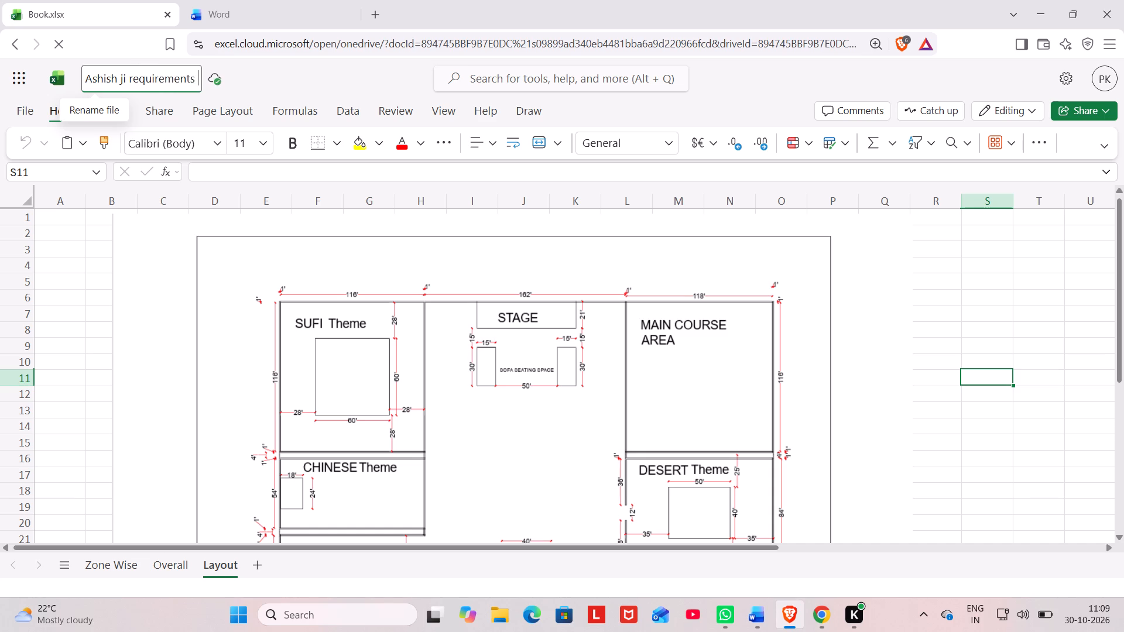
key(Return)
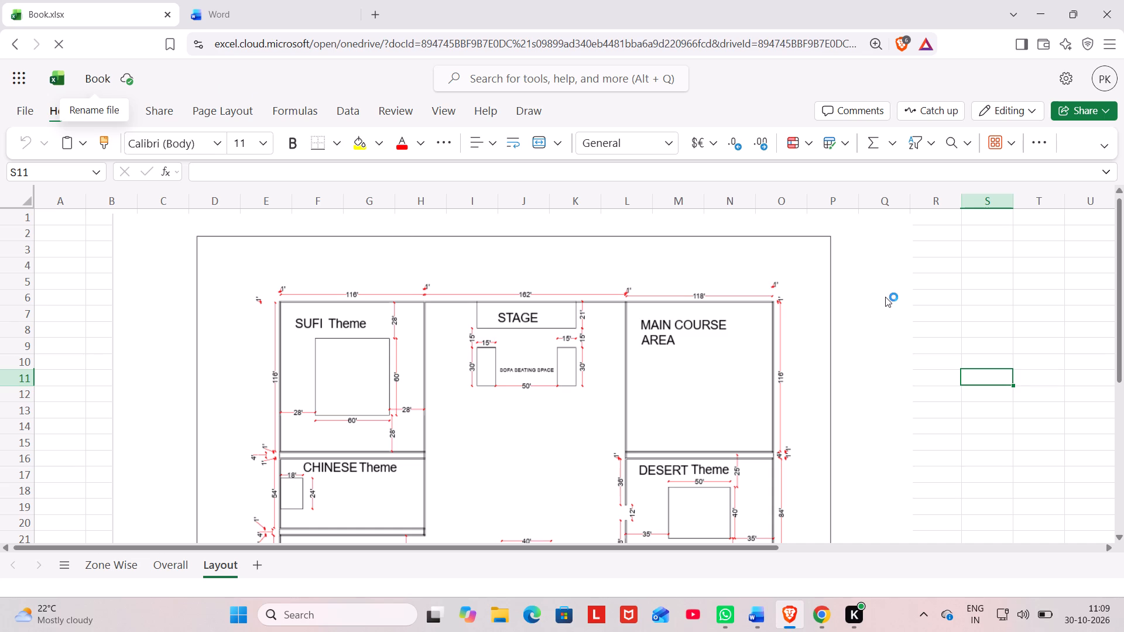
Switch to the Overall sheet.
click(154, 562)
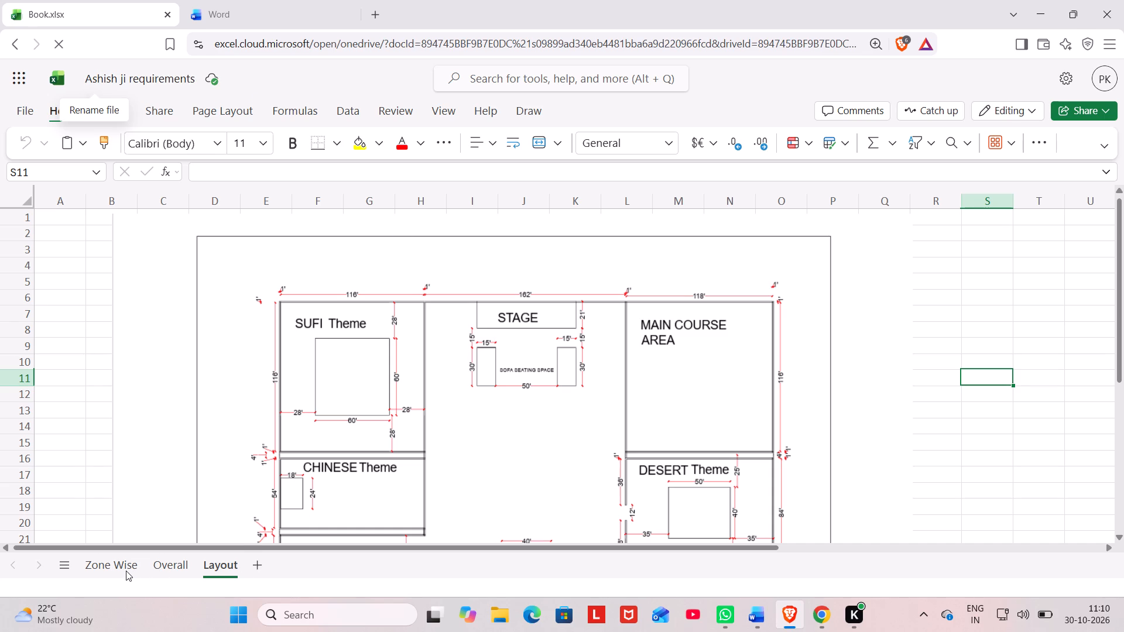
click(168, 565)
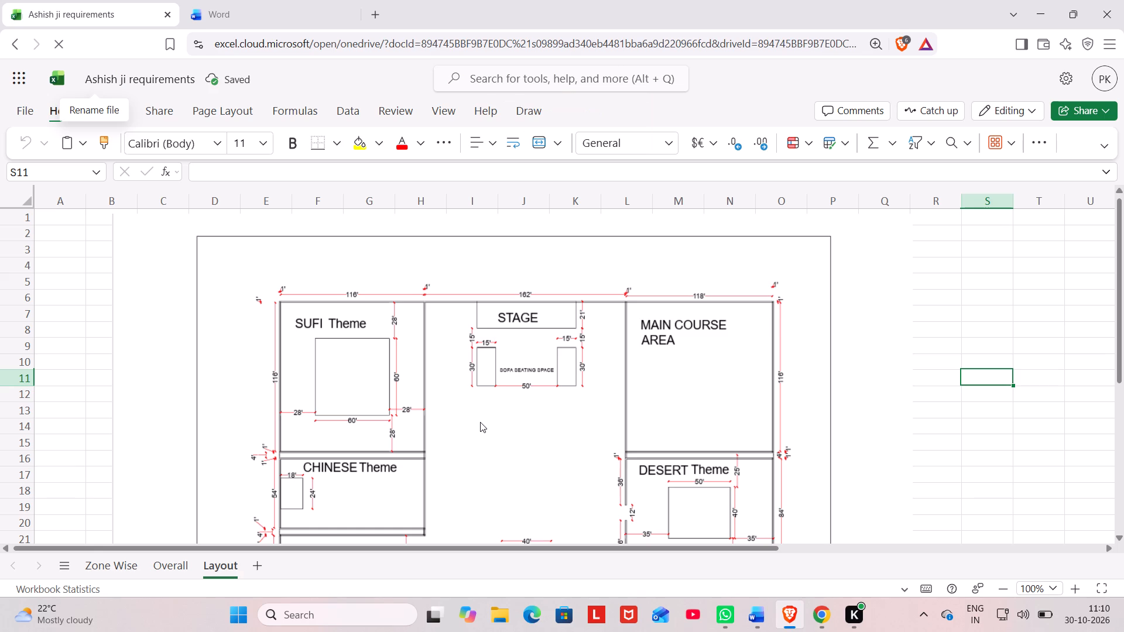
click(164, 569)
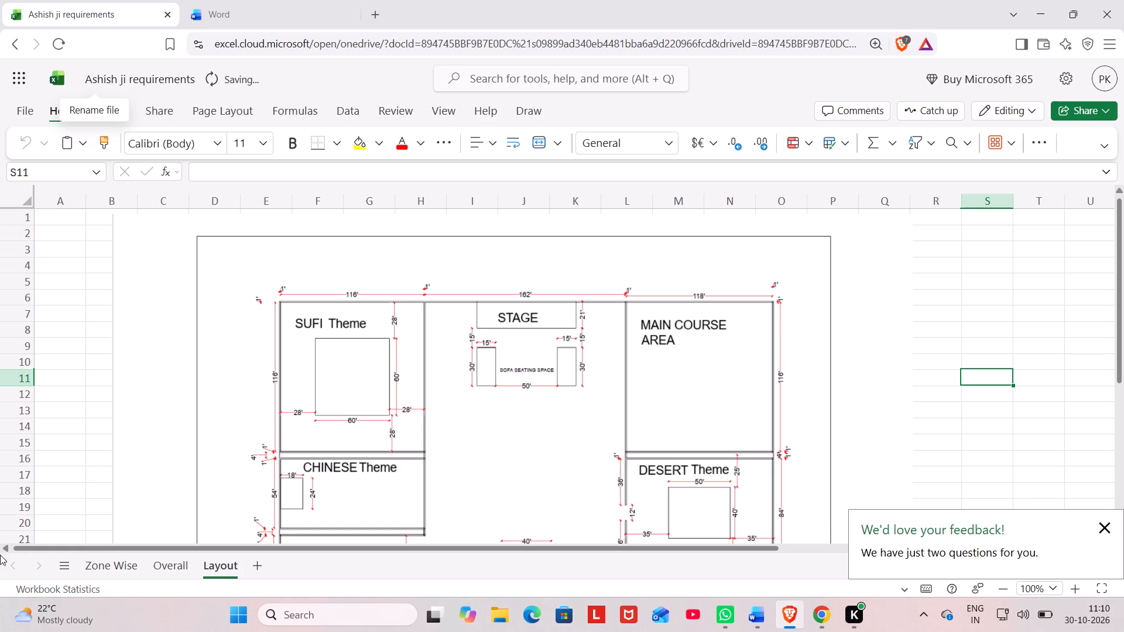
click(157, 564)
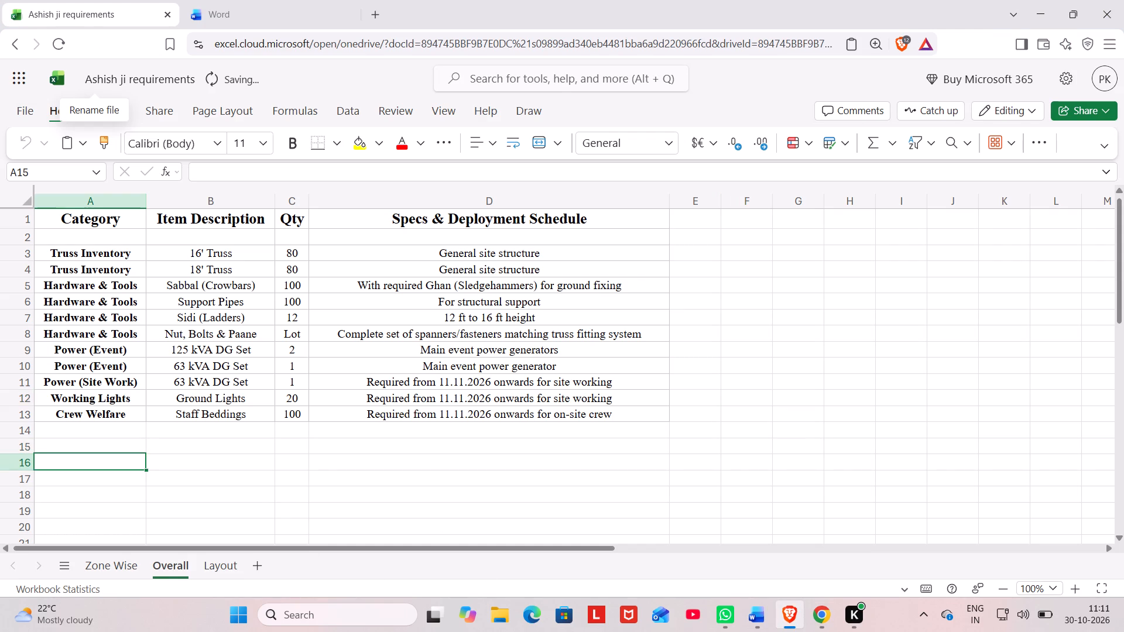
key(Down)
key(Up)
key(ctrl+v)
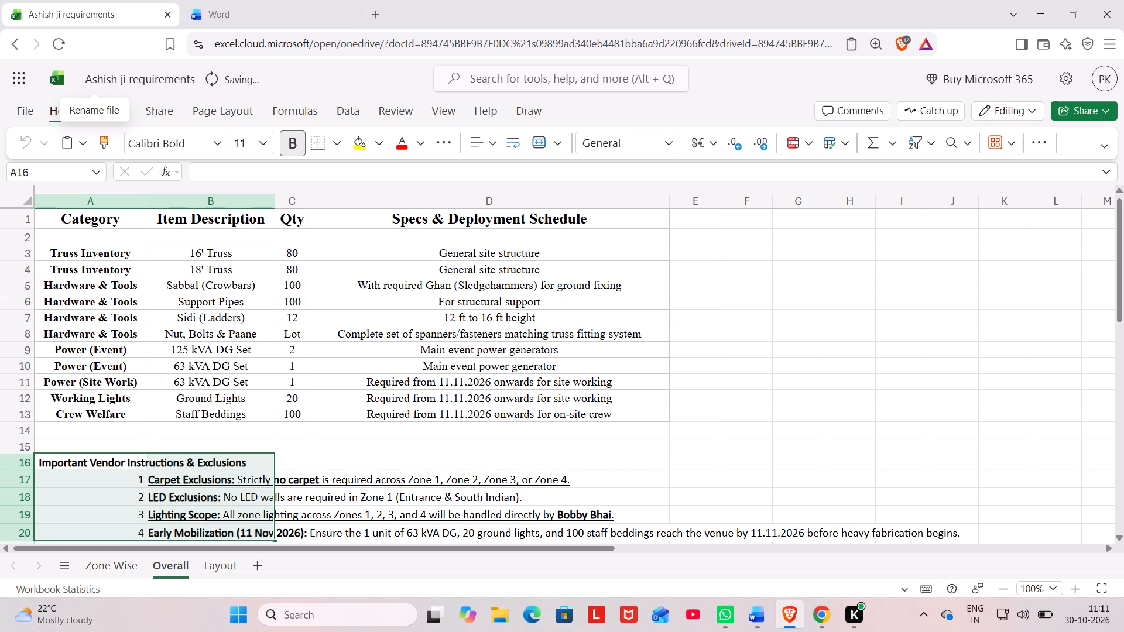
scroll(148, 401, down, 1)
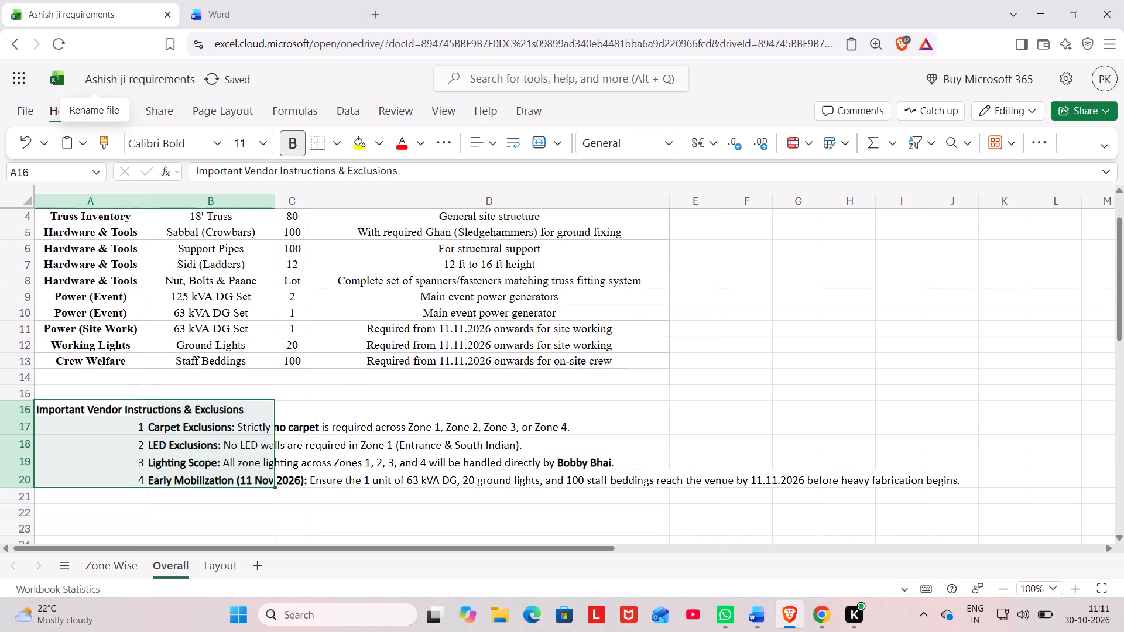
scroll(148, 401, down, 1)
click(374, 434)
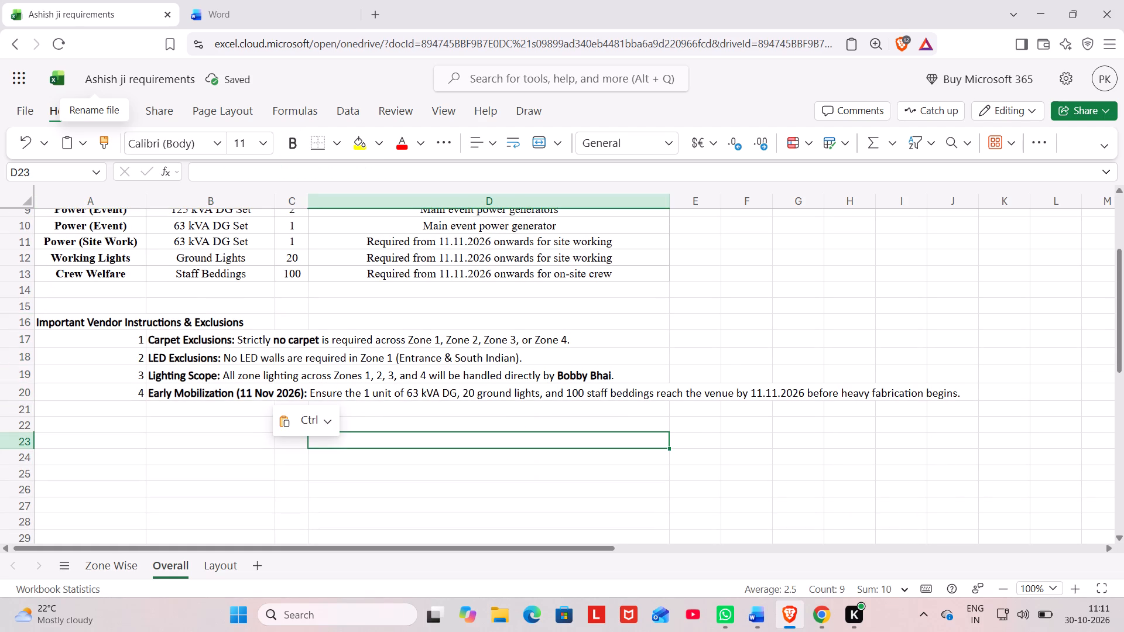
Move the Important Vendor Instructions & Exclusions heading from cell A16 to B16.
click(50, 323)
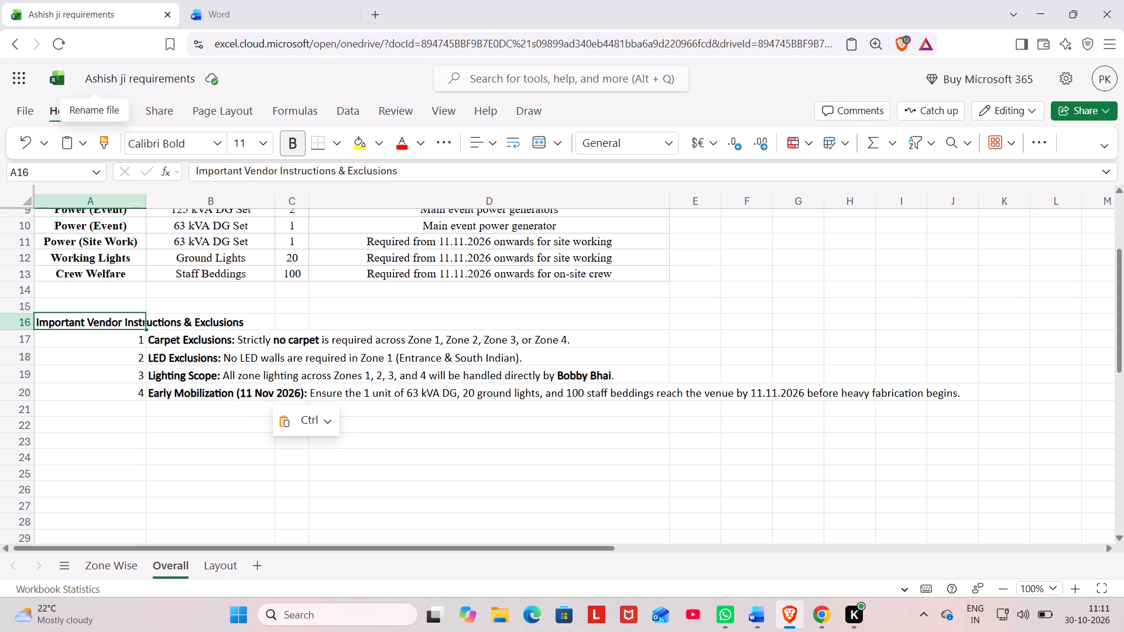
key(shift+Right)
key(shift+Right)
key(shift+Left)
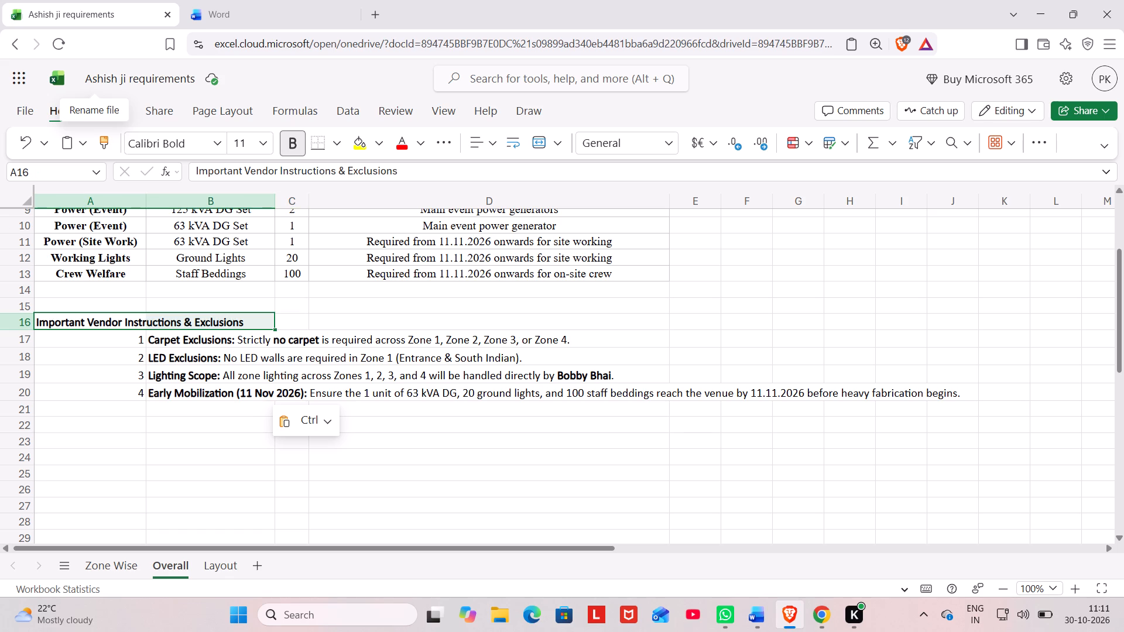
key(ctrl+x)
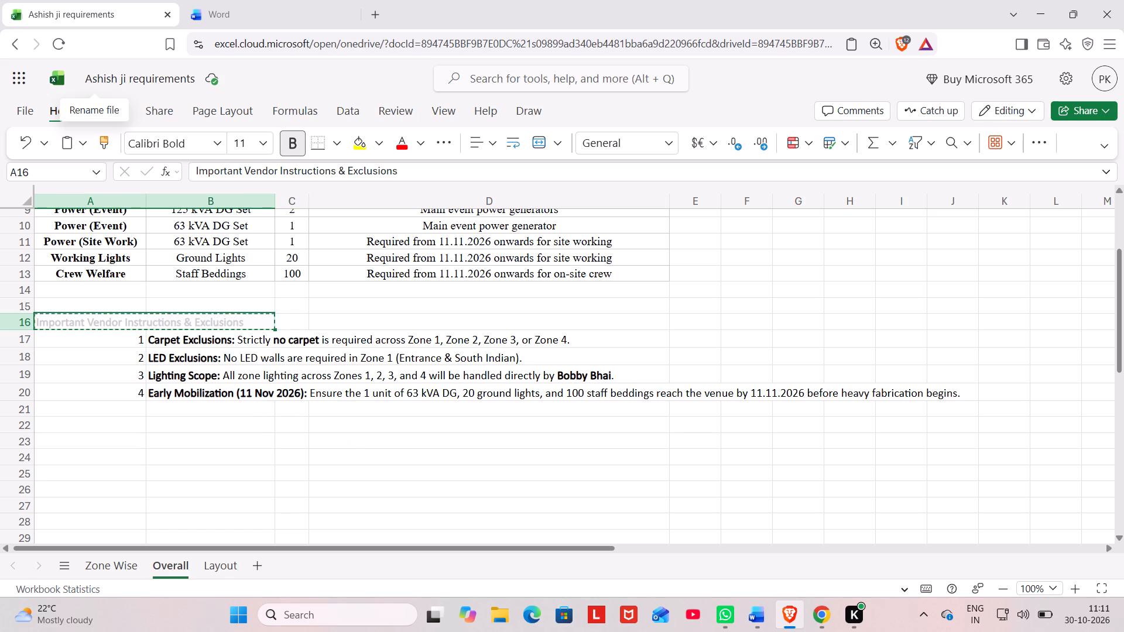
click(228, 308)
click(235, 325)
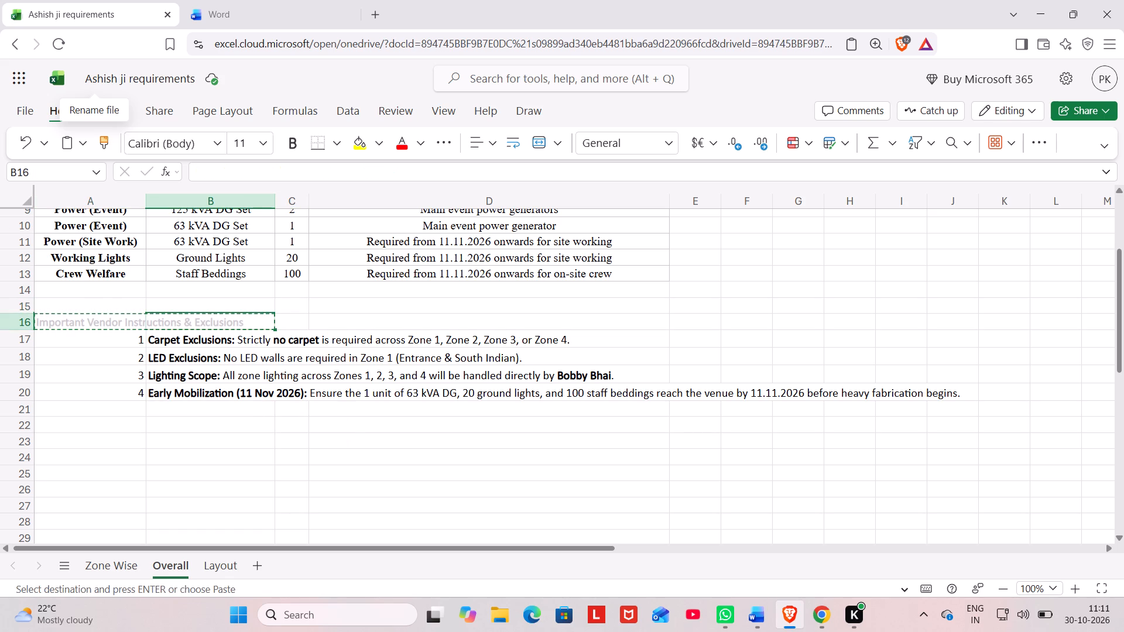
key(ctrl+v)
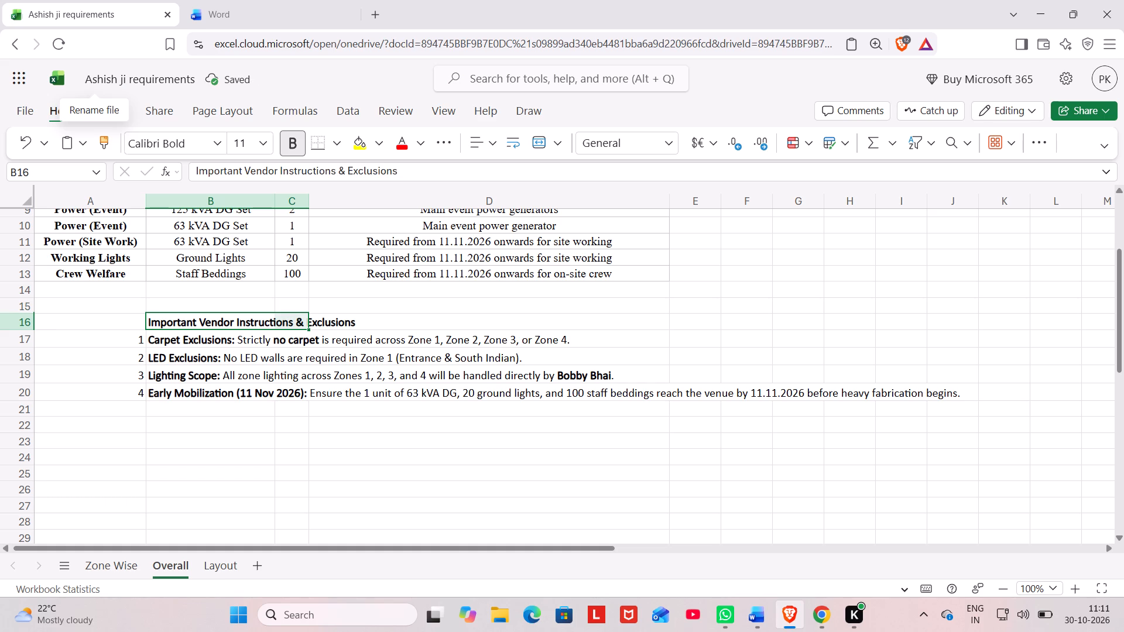
Remove the word Vendor from the heading in B16 so it reads Important Instructions & Exclusions.
double_click(235, 321)
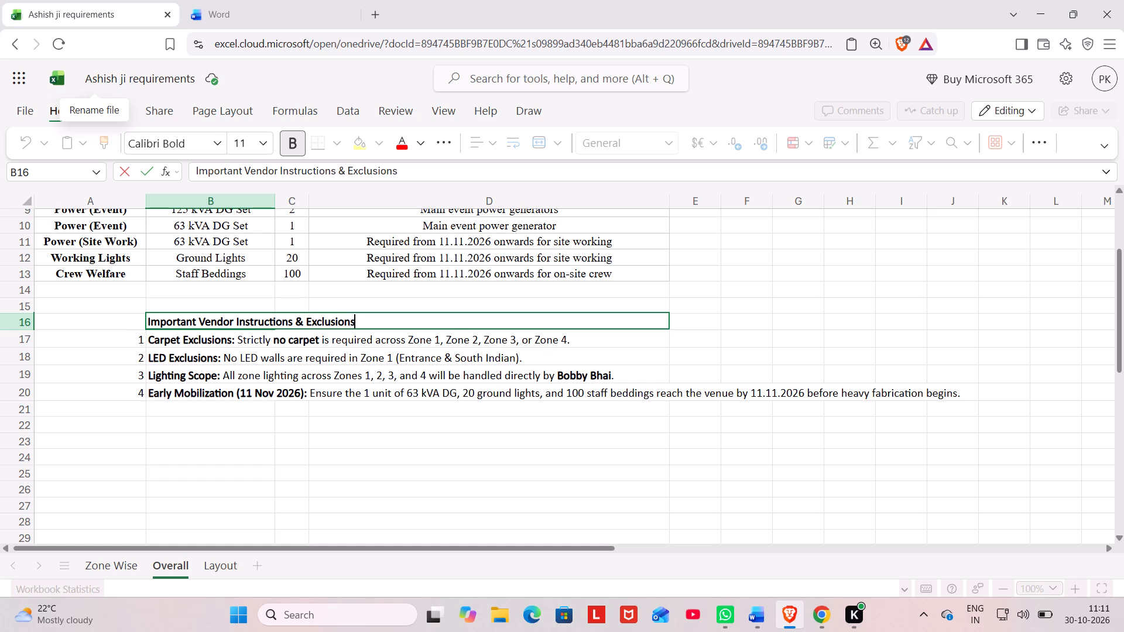
click(234, 325)
key(BackSpace)
key(BackSpace)
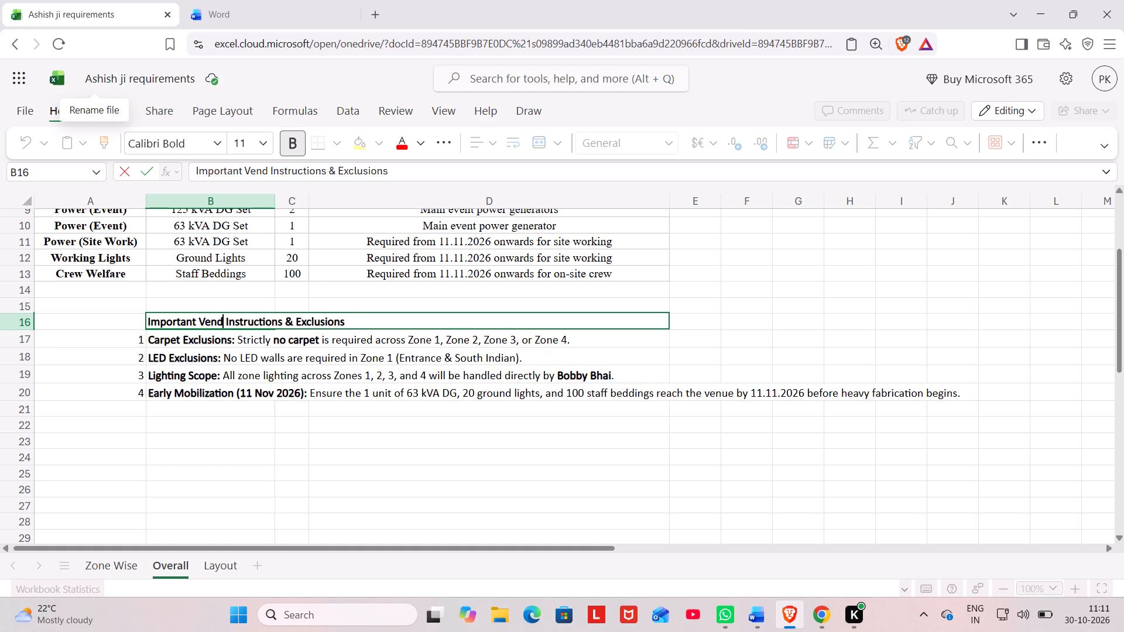
key(BackSpace)
key(BackSpace)
key(BackSpace)
key(BackSpace)
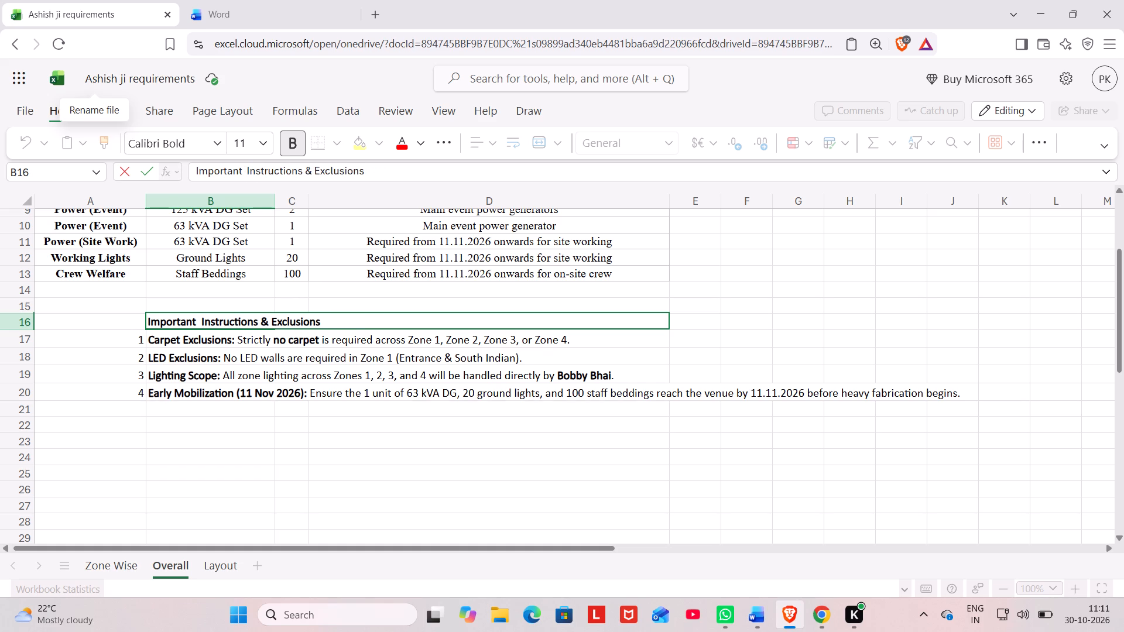
key(BackSpace)
click(25, 328)
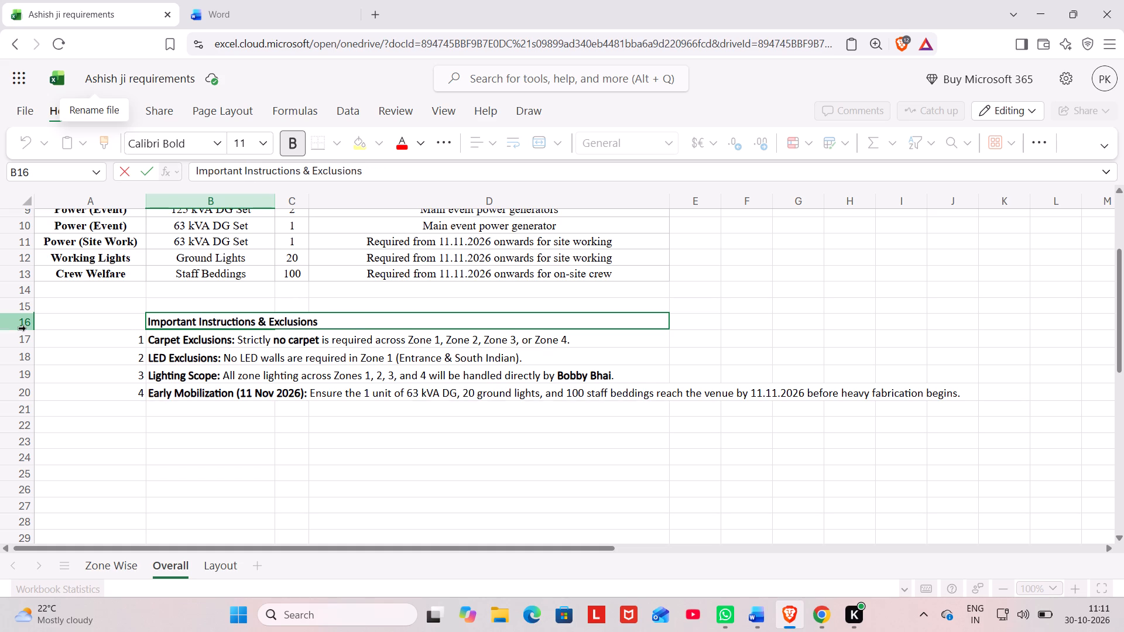
Set the font size of the heading row 16 to 14.
click(9, 326)
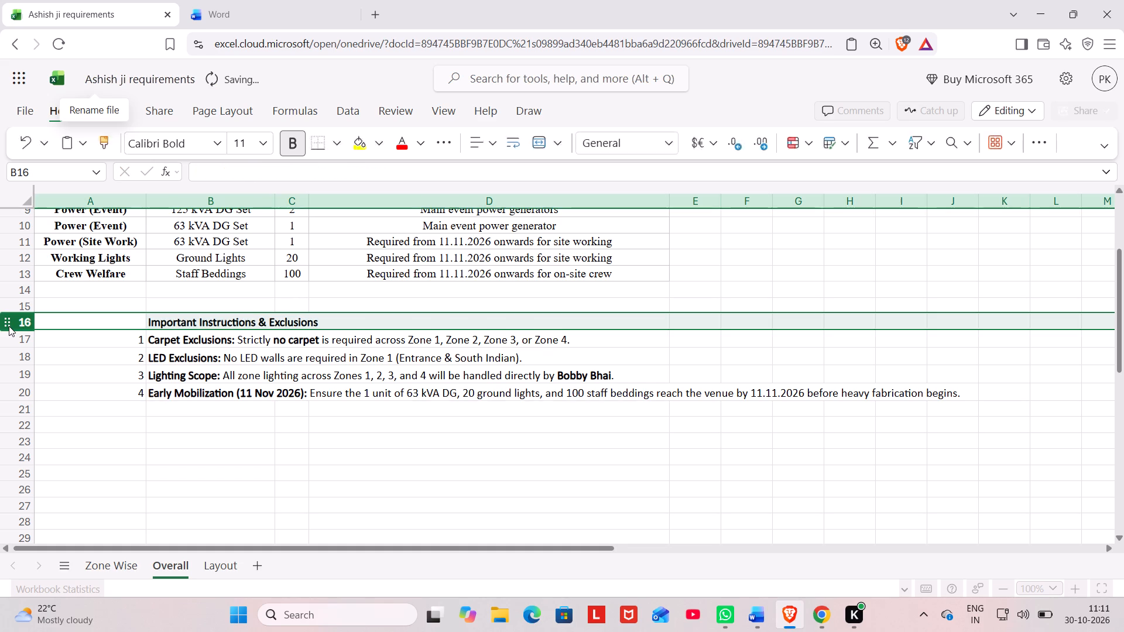
click(266, 149)
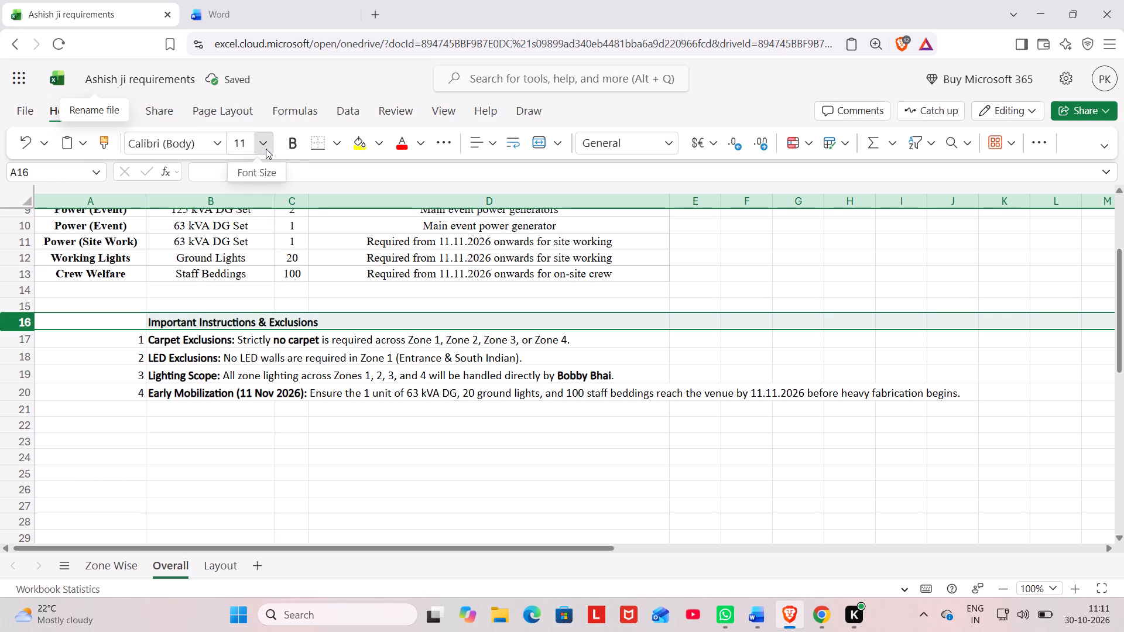
click(259, 291)
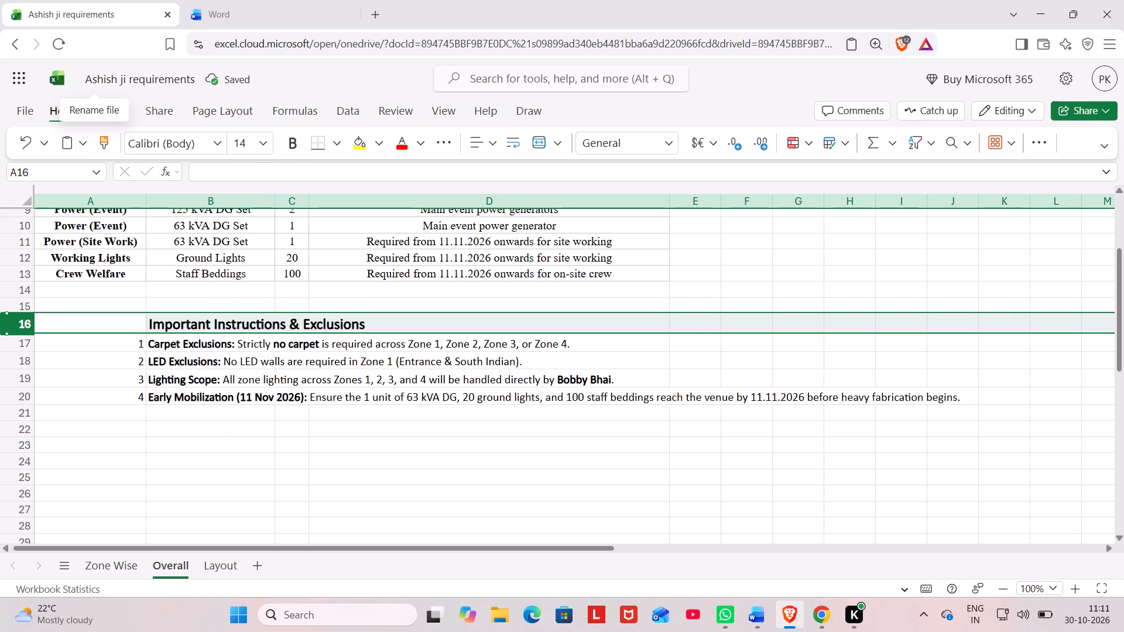
Set the font size of the four numbered instruction rows, 17 to 20, to 12.
click(20, 344)
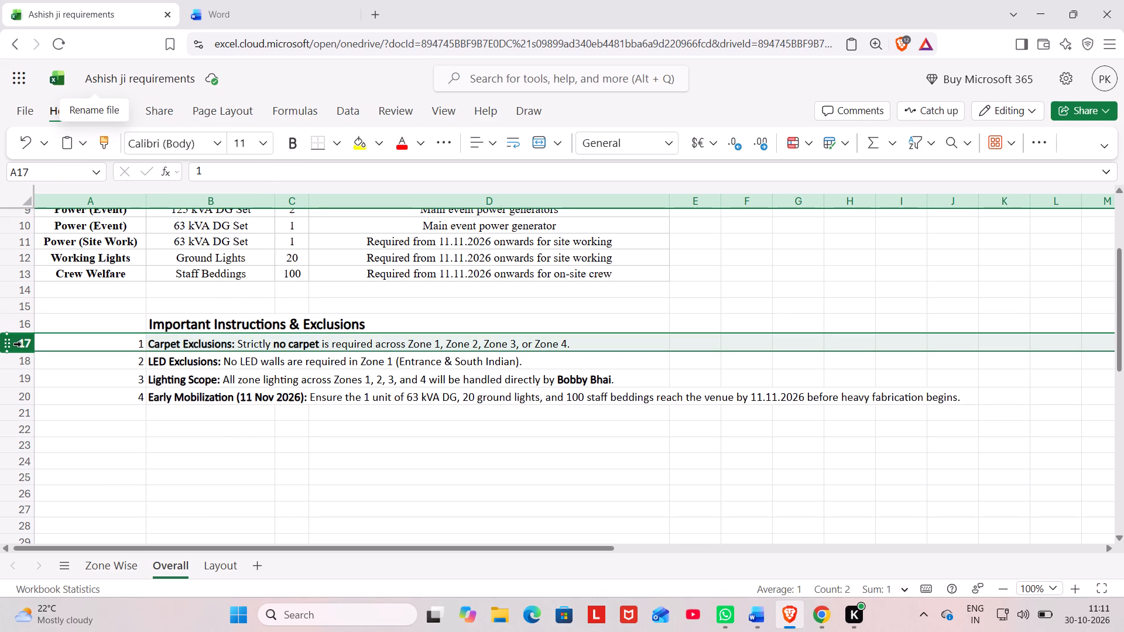
key(shift+Down)
key(shift+Down)
key(shift+Down)
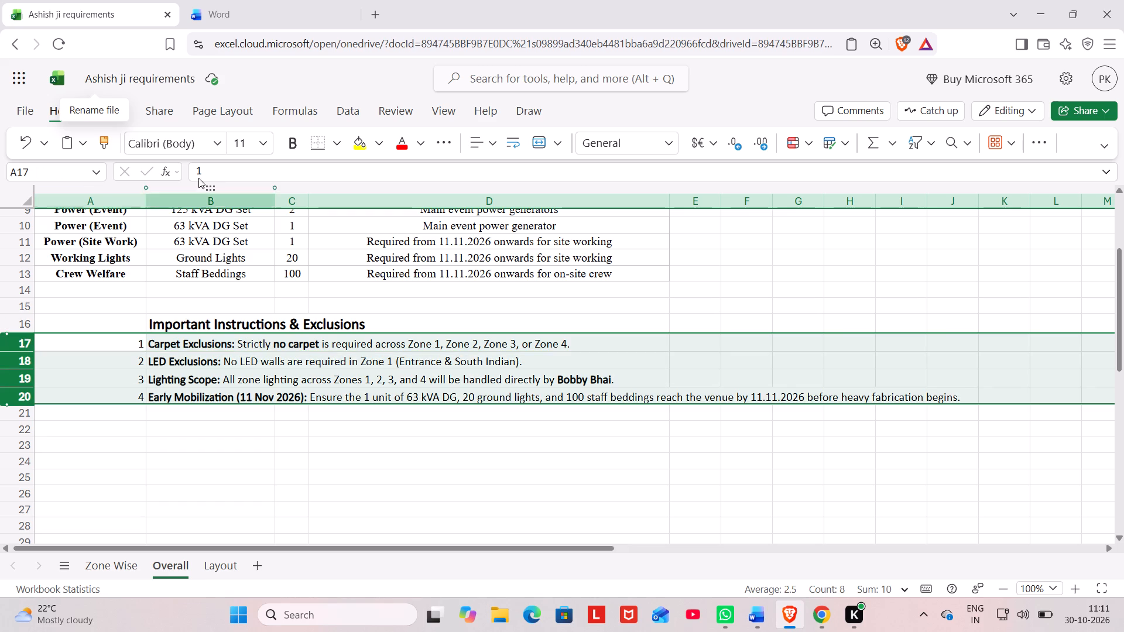
click(261, 147)
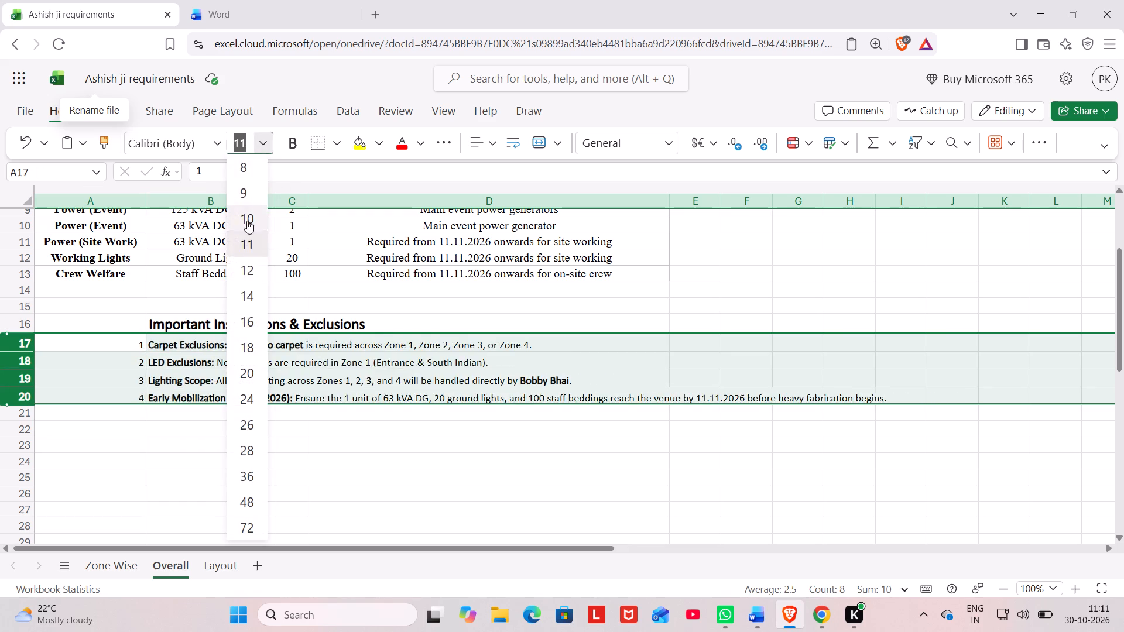
click(248, 272)
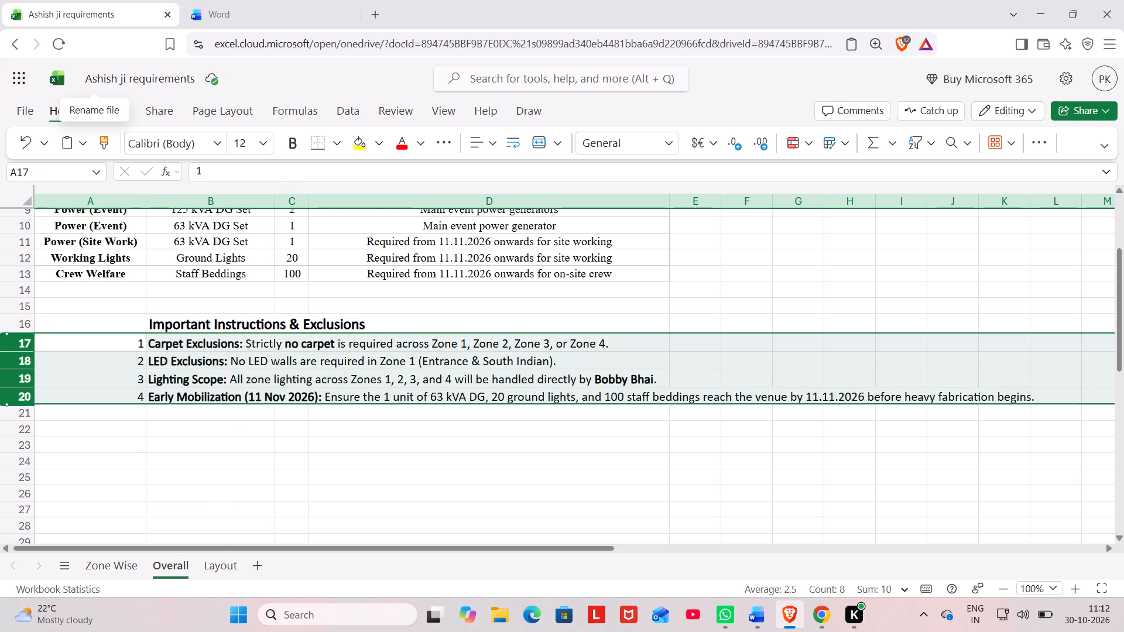
click(378, 446)
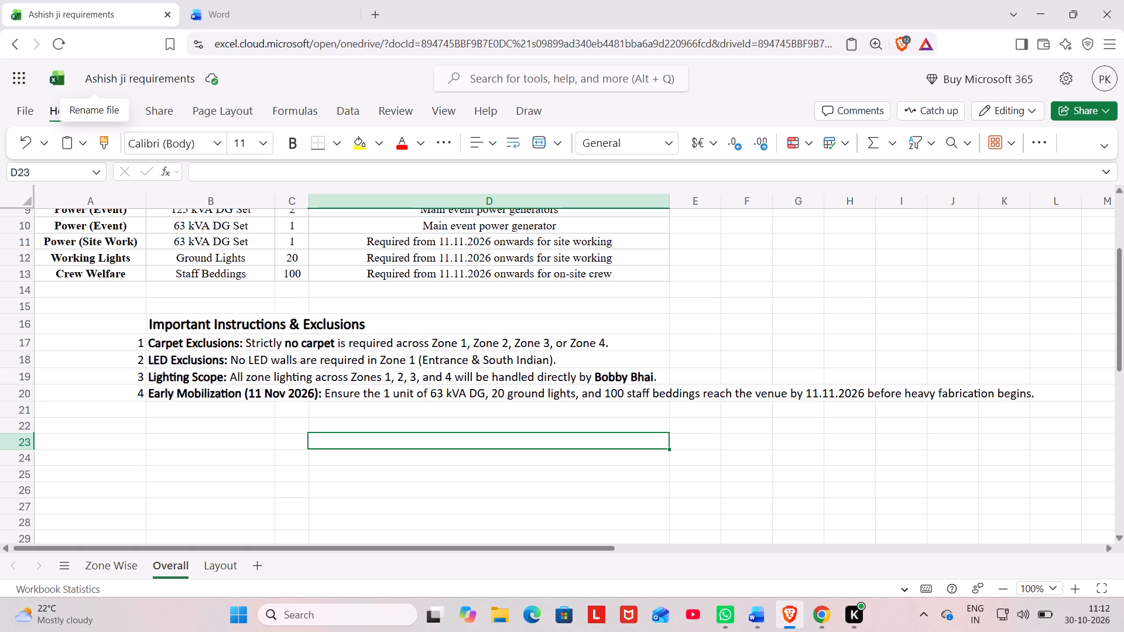
Reword the carpet exclusion in B17 to end with "required across all Zones." instead of listing individual zones.
scroll(527, 344, up, 6)
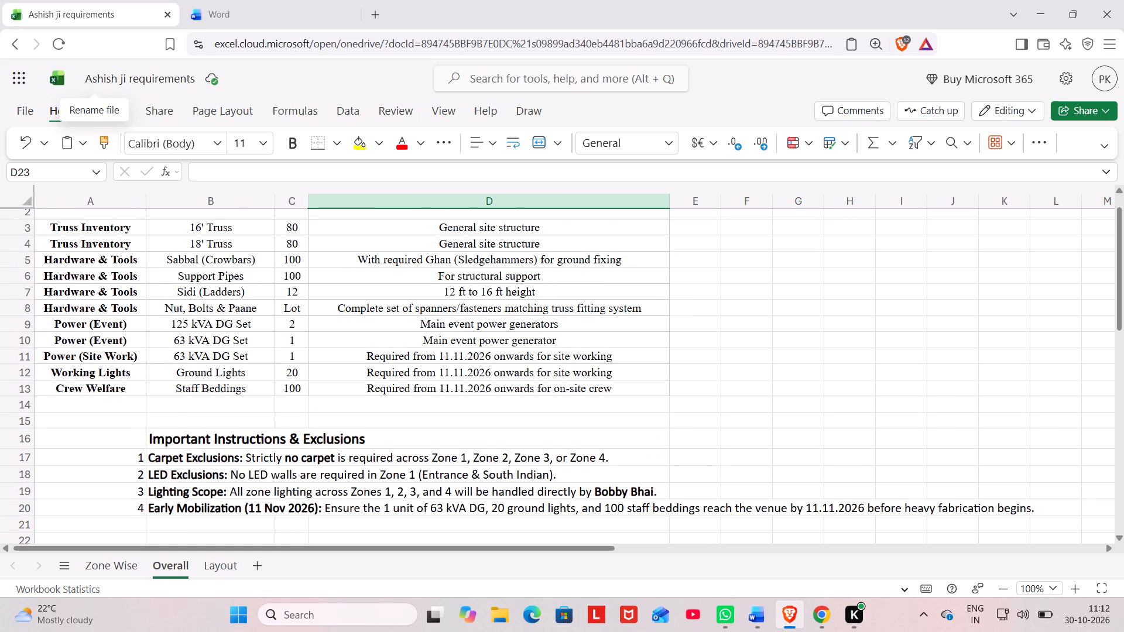
scroll(527, 344, up, 1)
scroll(530, 320, down, 1)
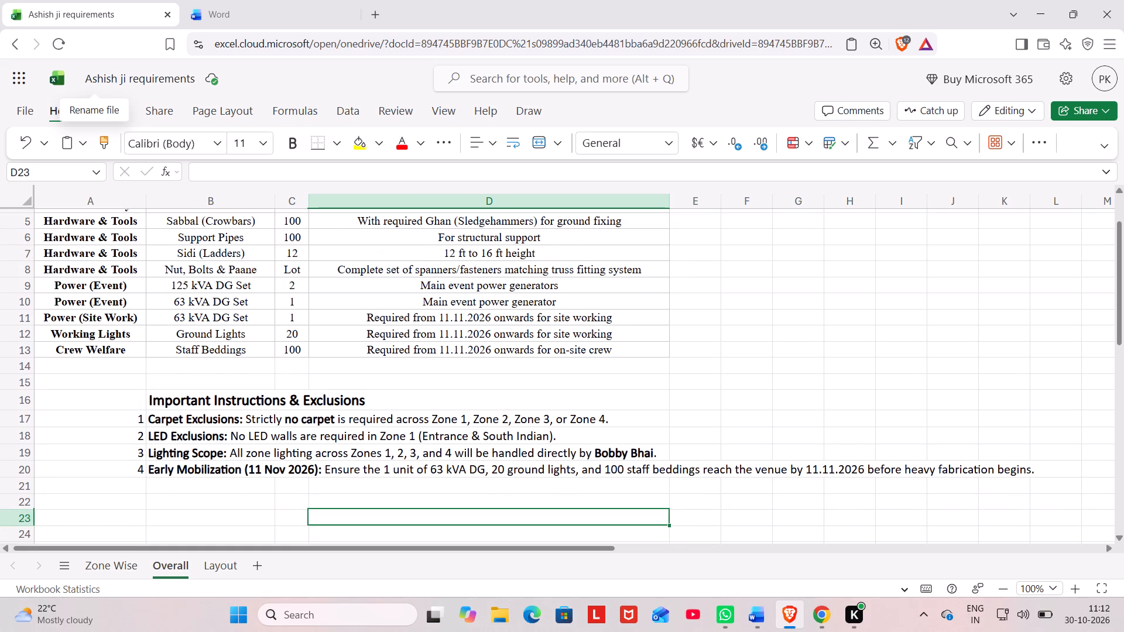
click(448, 424)
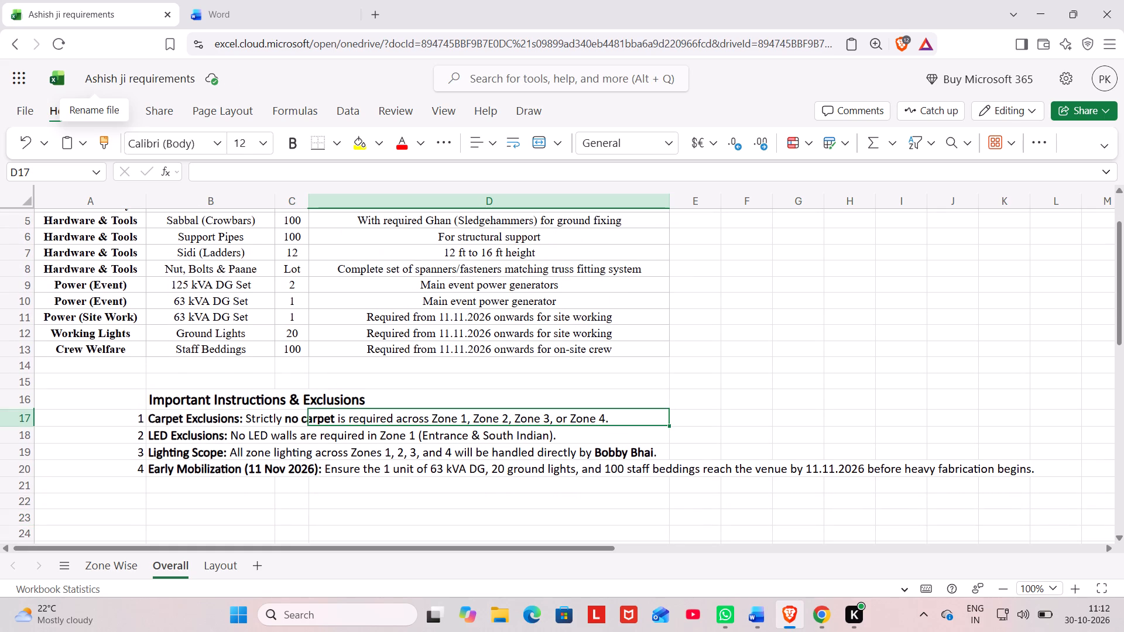
click(613, 419)
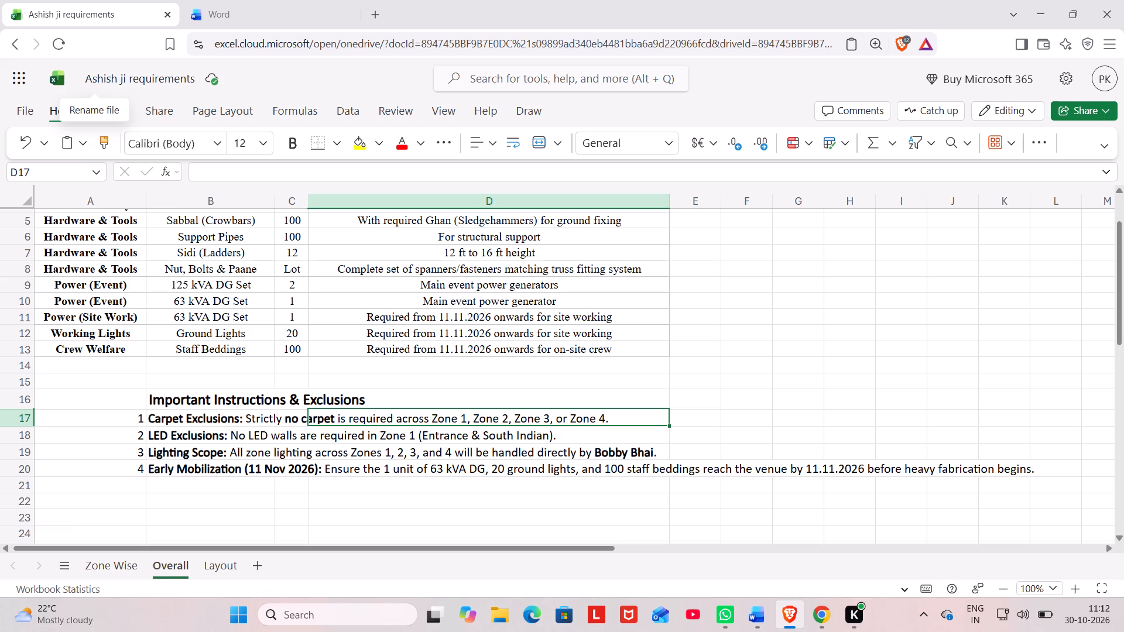
double_click(610, 419)
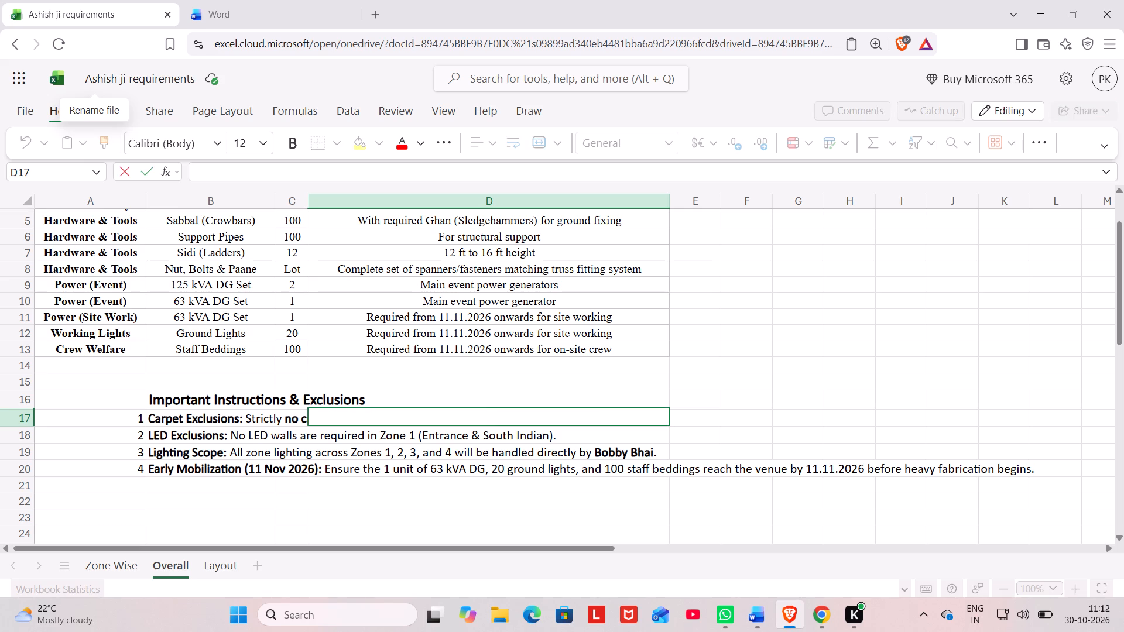
double_click(214, 417)
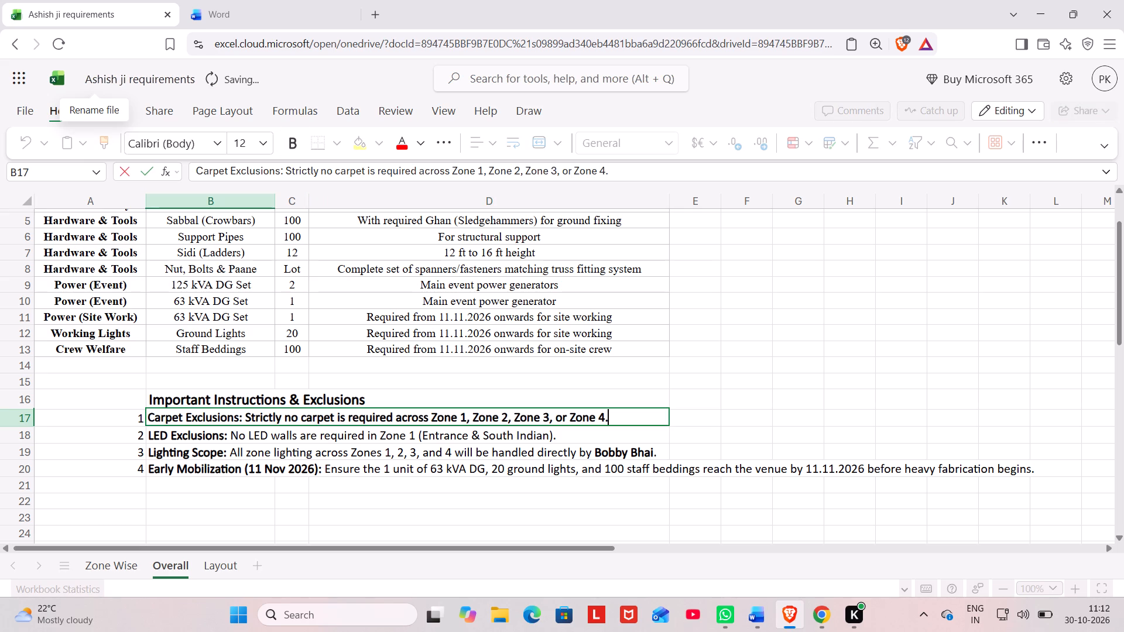
key(BackSpace)
key(BackSpace)
key(BackSpace)
key(BackSpace)
key(BackSpace)
key(BackSpace)
key(BackSpace)
key(BackSpace)
key(BackSpace)
key(BackSpace)
key(BackSpace)
key(BackSpace)
key(BackSpace)
key(BackSpace)
key(BackSpace)
key(BackSpace)
key(BackSpace)
key(BackSpace)
key(BackSpace)
key(BackSpace)
key(BackSpace)
key(BackSpace)
key(BackSpace)
key(BackSpace)
key(BackSpace)
key(BackSpace)
key(BackSpace)
key(BackSpace)
key(BackSpace)
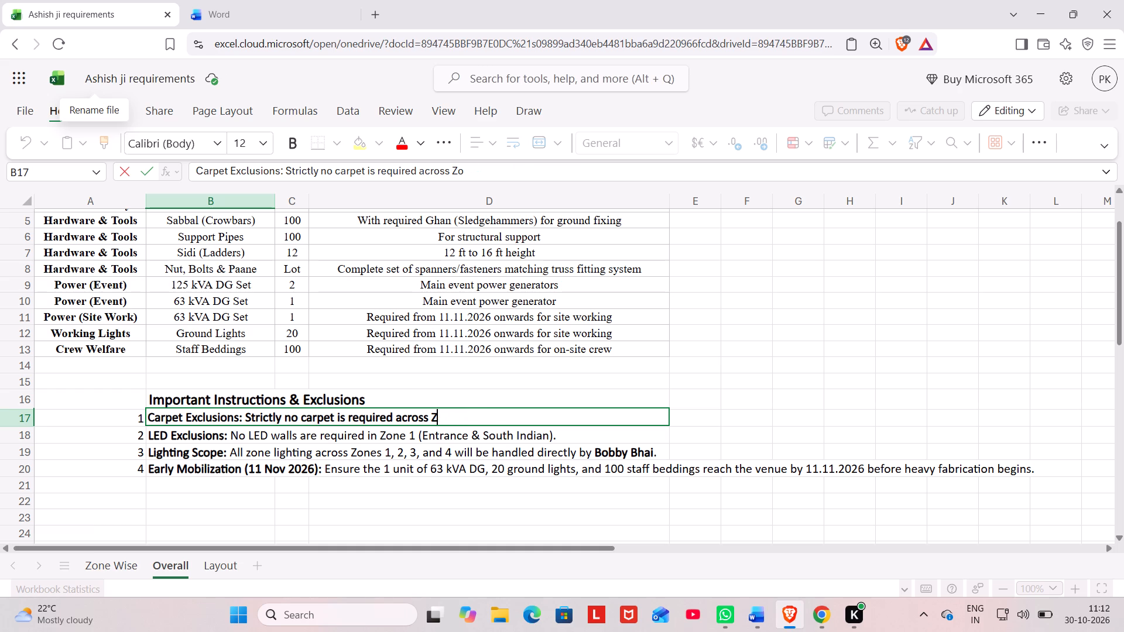
key(BackSpace)
text(all)
key(space)
key(shift+z)
text(ones)
key(period)
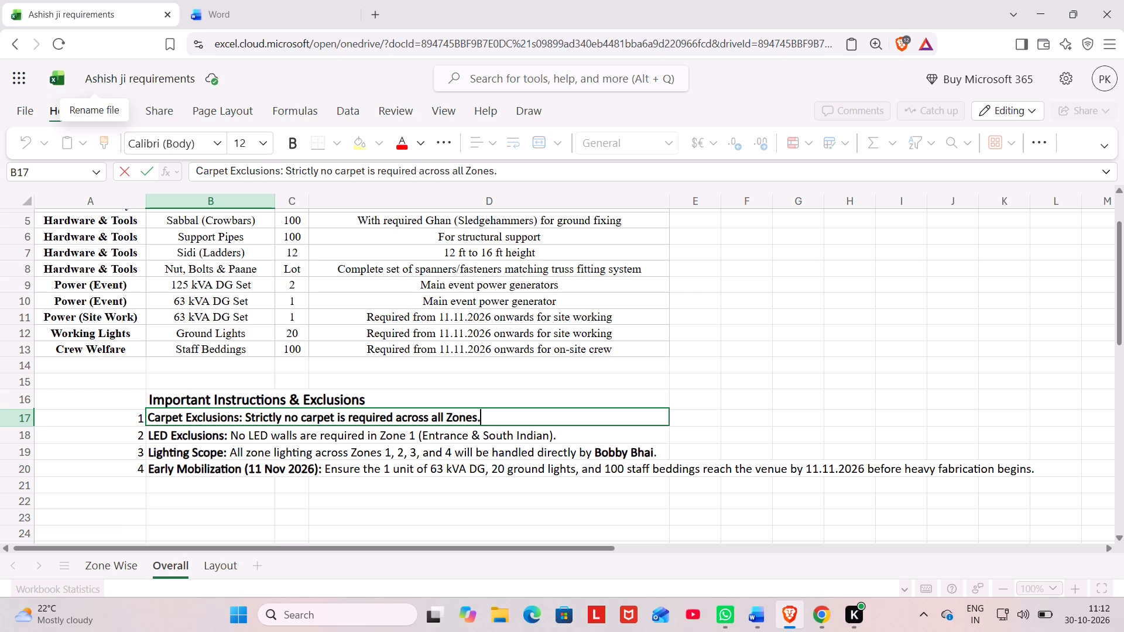
Reword the LED exclusion in B18 to say "No LED walls are required in Entrance & South Indian Zone.".
click(225, 435)
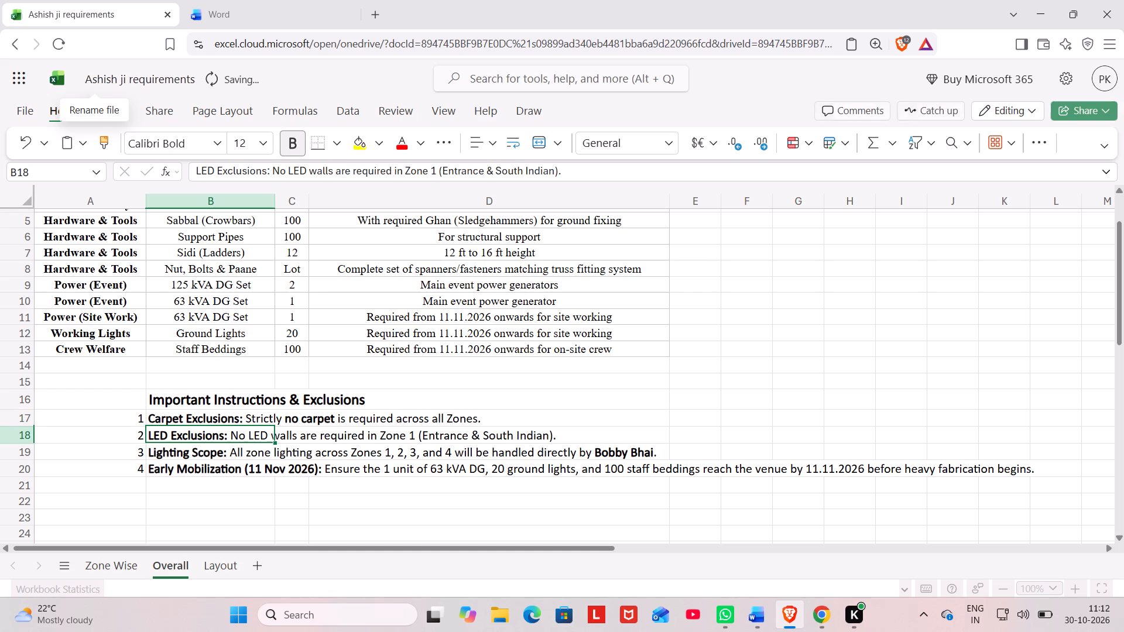
click(263, 436)
double_click(263, 436)
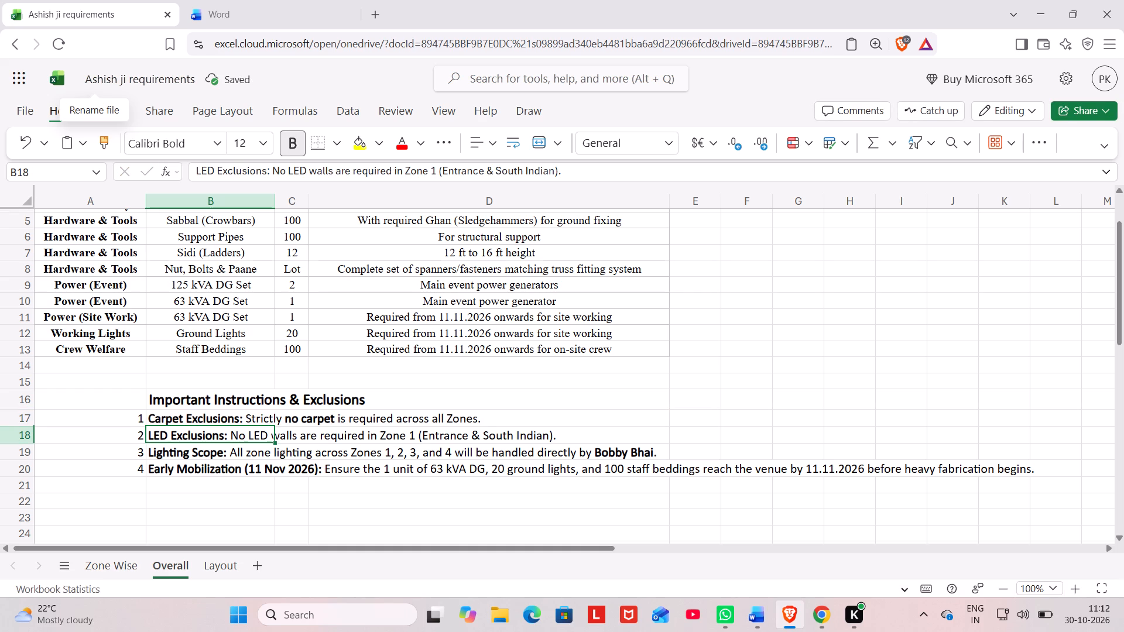
key(Left)
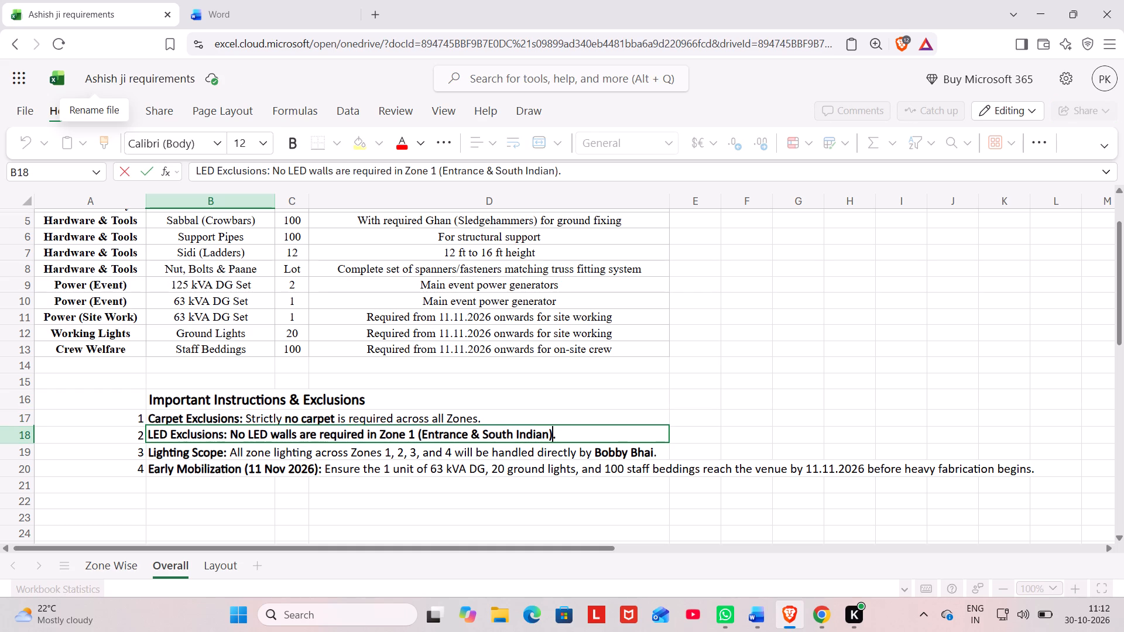
key(BackSpace)
key(Left)
key(Left)
key(Left)
key(Left)
key(Left)
key(Left)
key(Left)
key(Left)
key(Left)
key(Left)
key(Left)
key(Left)
key(Left)
key(Left)
key(Left)
key(Left)
key(Left)
key(Left)
key(Left)
key(Left)
key(Left)
key(Left)
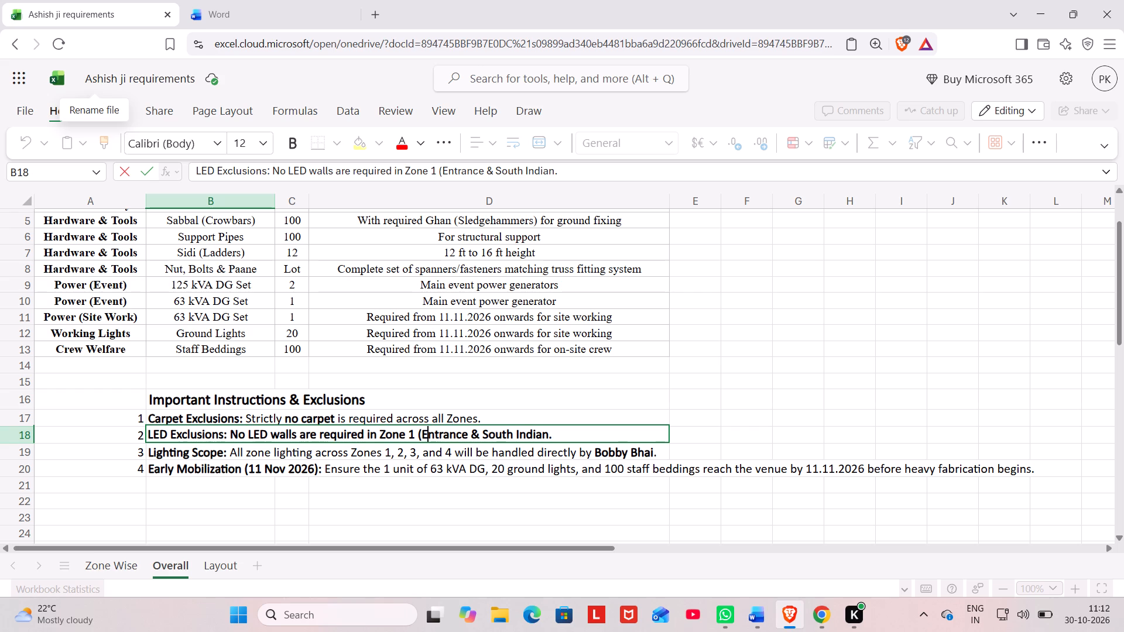
key(Left)
key(BackSpace)
key(BackSpace)
key(BackSpace)
key(BackSpace)
key(BackSpace)
key(BackSpace)
key(BackSpace)
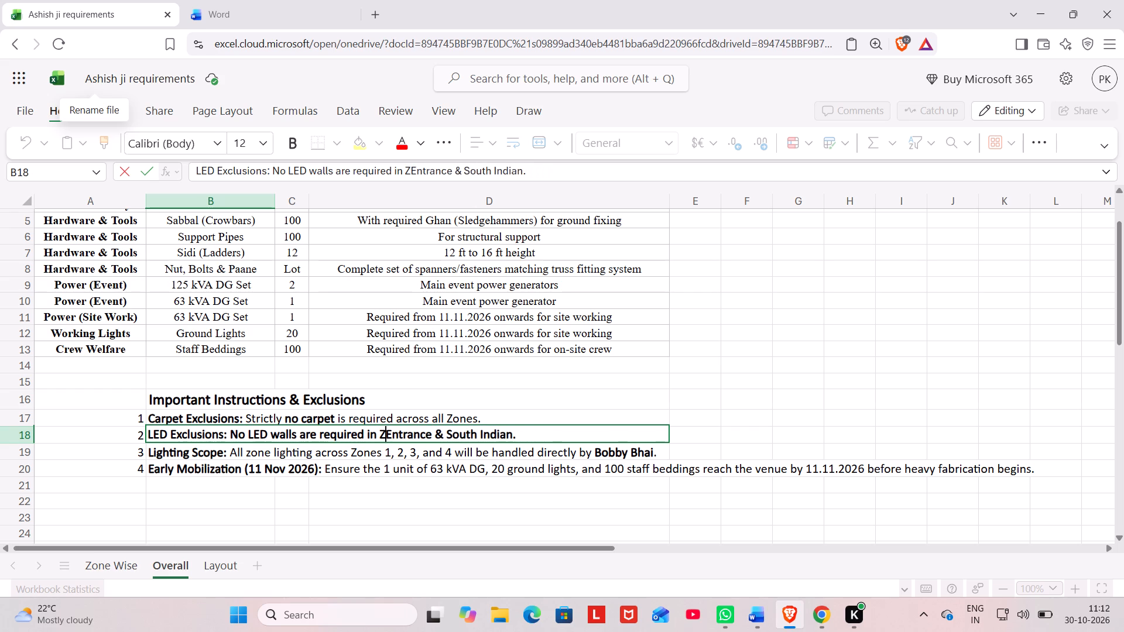
key(BackSpace)
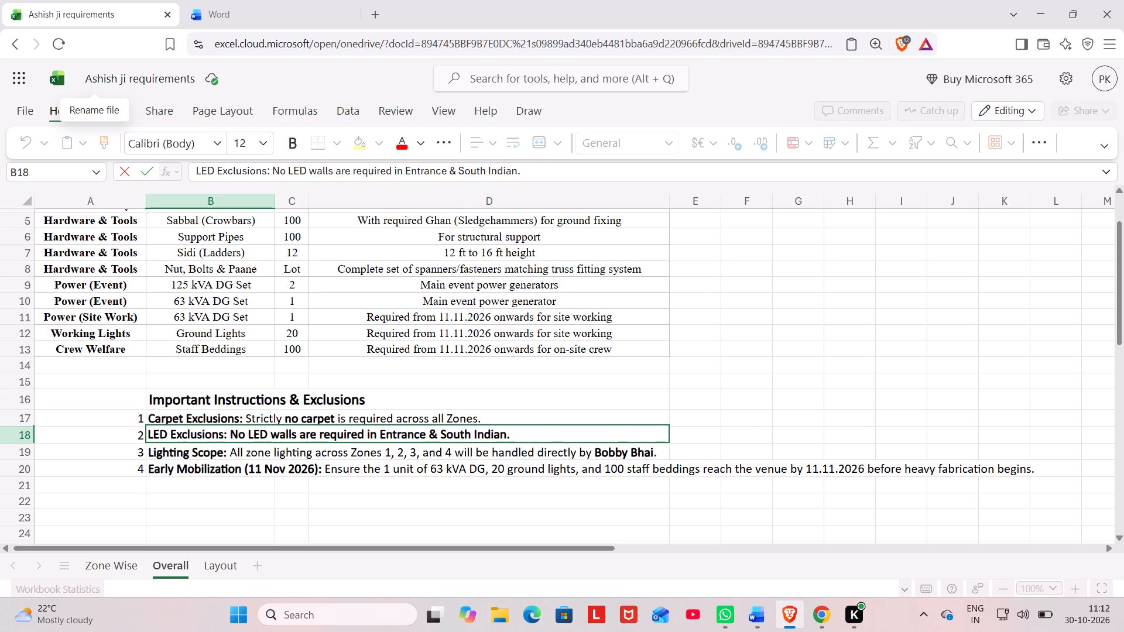
click(506, 437)
key(space)
text(Zone)
Replace the numbered zones in the Lighting Scope instruction in B19 so it reads "All zone lighting across All Zones".
click(203, 449)
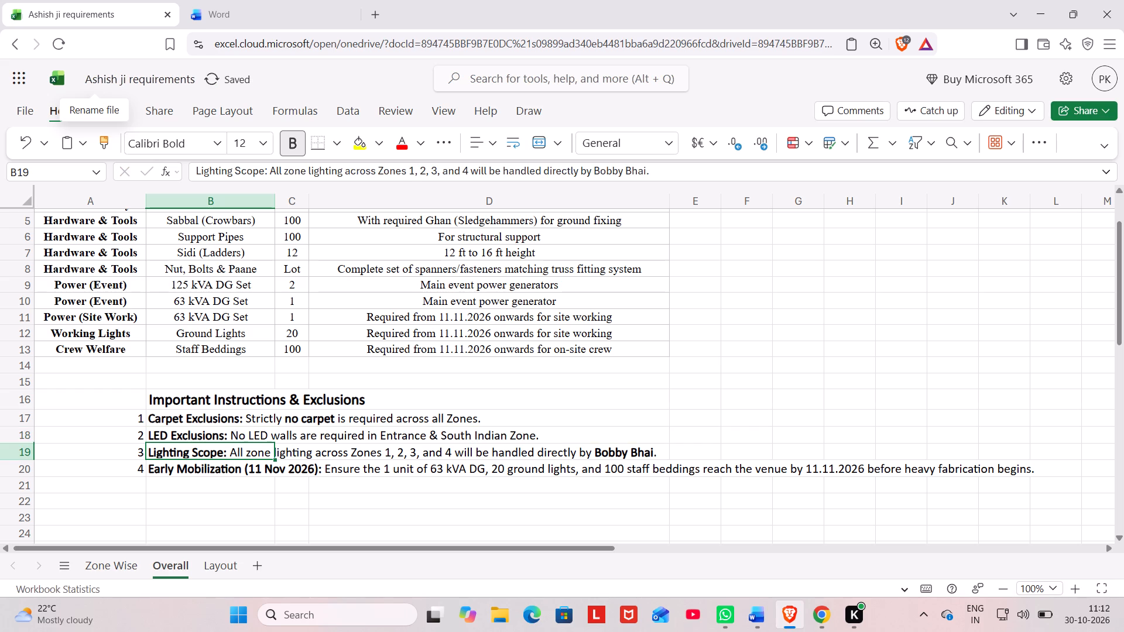
double_click(210, 454)
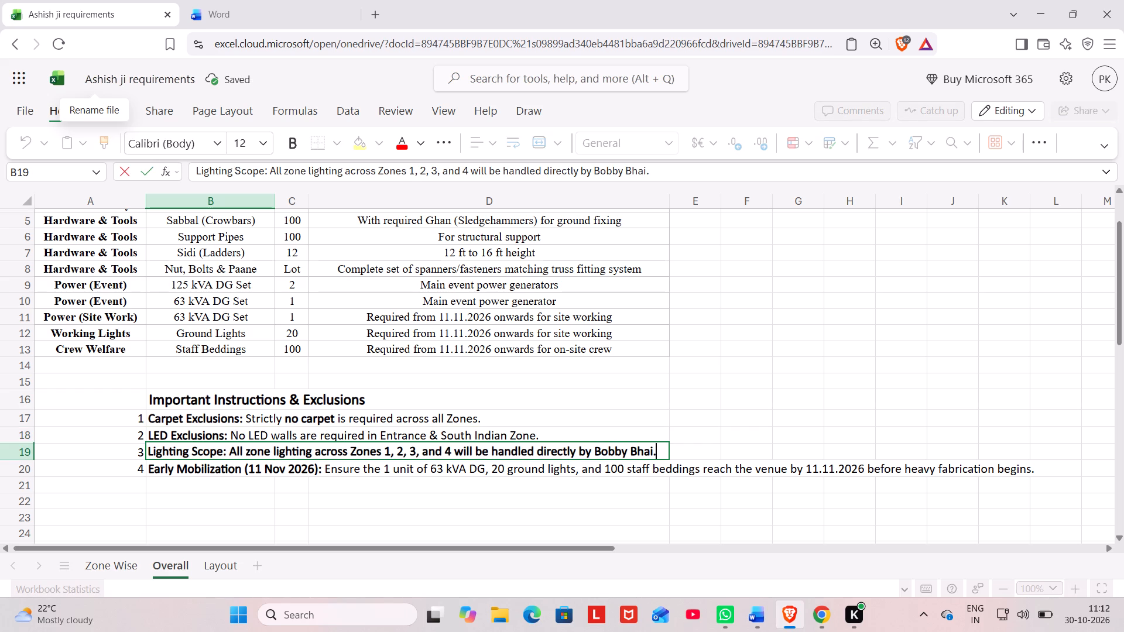
click(450, 452)
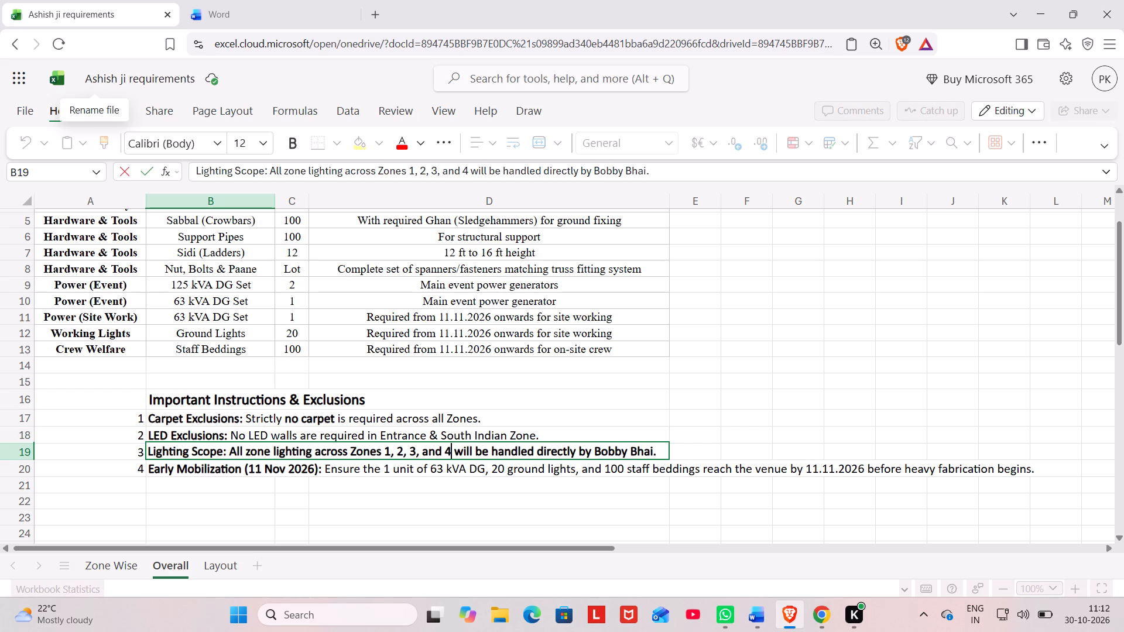
key(BackSpace)
key(BackSpace)
key(BackSpace)
key(BackSpace)
key(BackSpace)
key(BackSpace)
key(BackSpace)
key(BackSpace)
key(BackSpace)
key(BackSpace)
key(BackSpace)
key(BackSpace)
key(BackSpace)
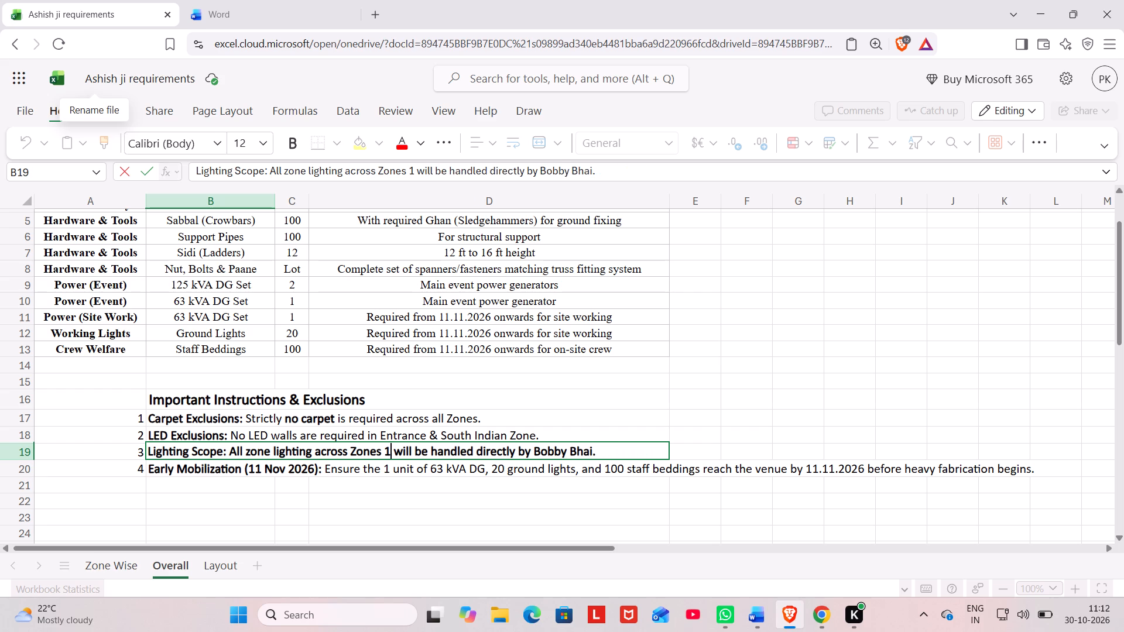
key(BackSpace)
key(BackSpace)
key(Left)
key(Left)
key(Left)
key(Left)
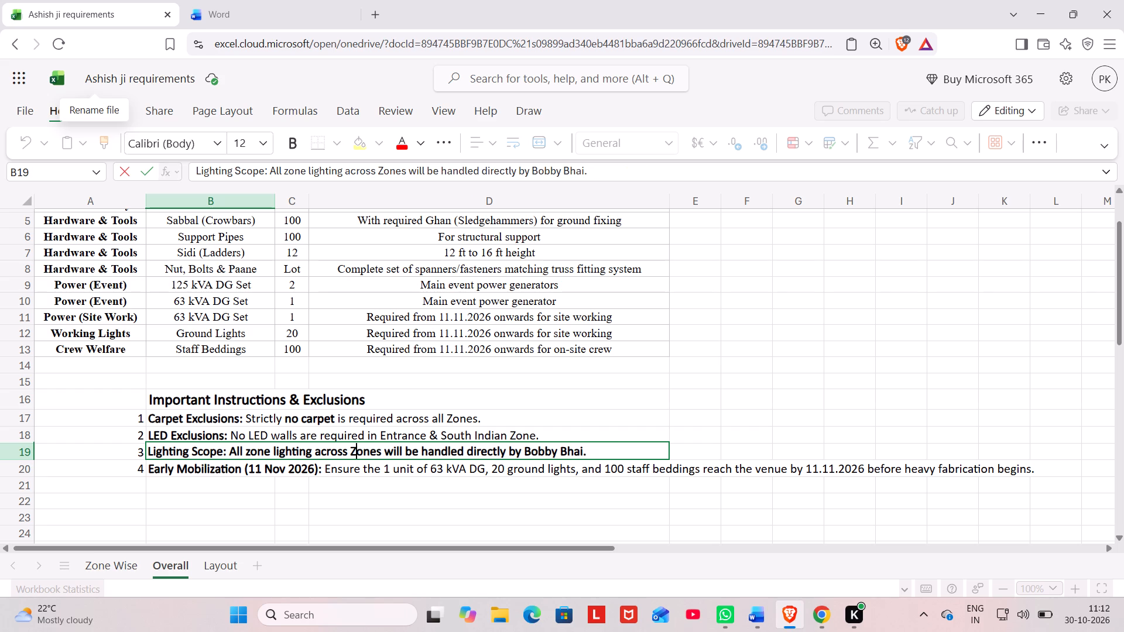
key(Left)
text(Al)
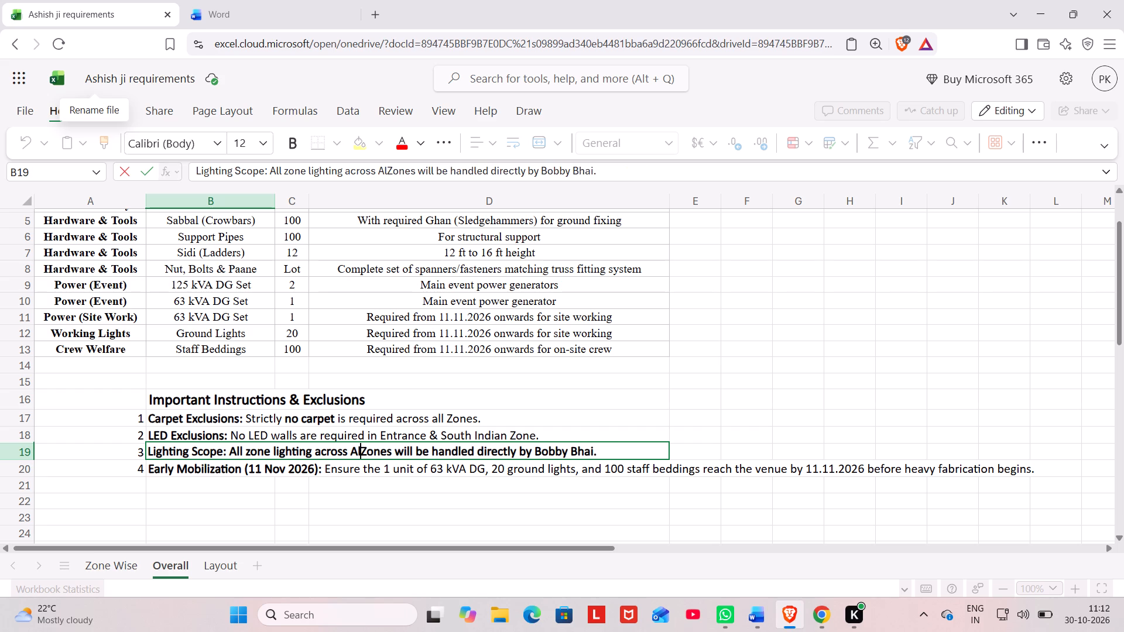
text(l)
key(space)
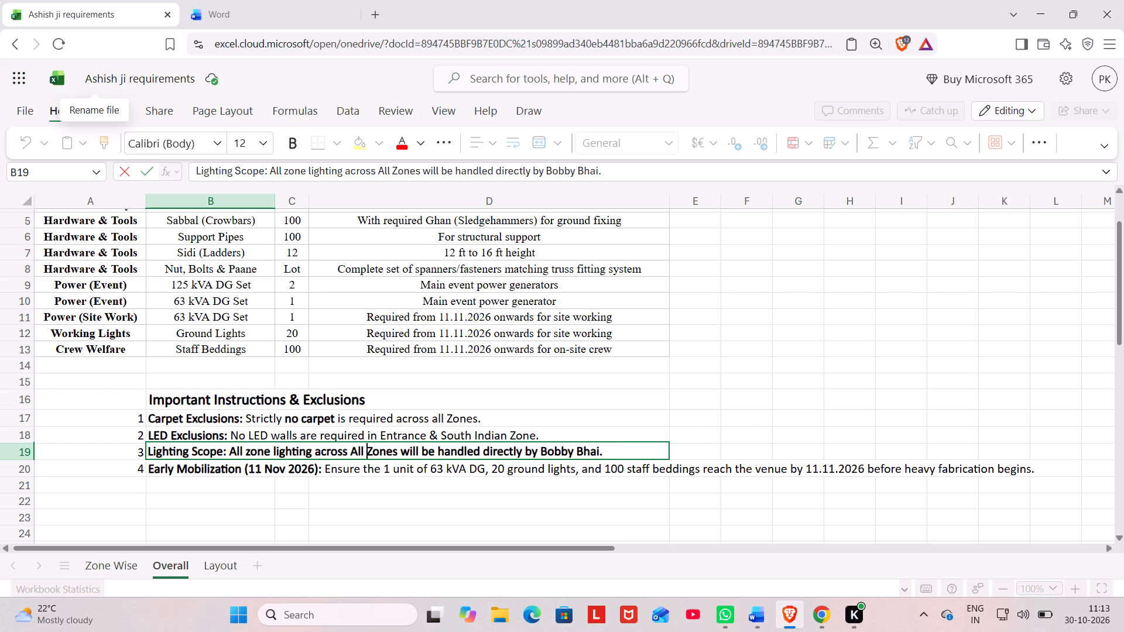
click(438, 423)
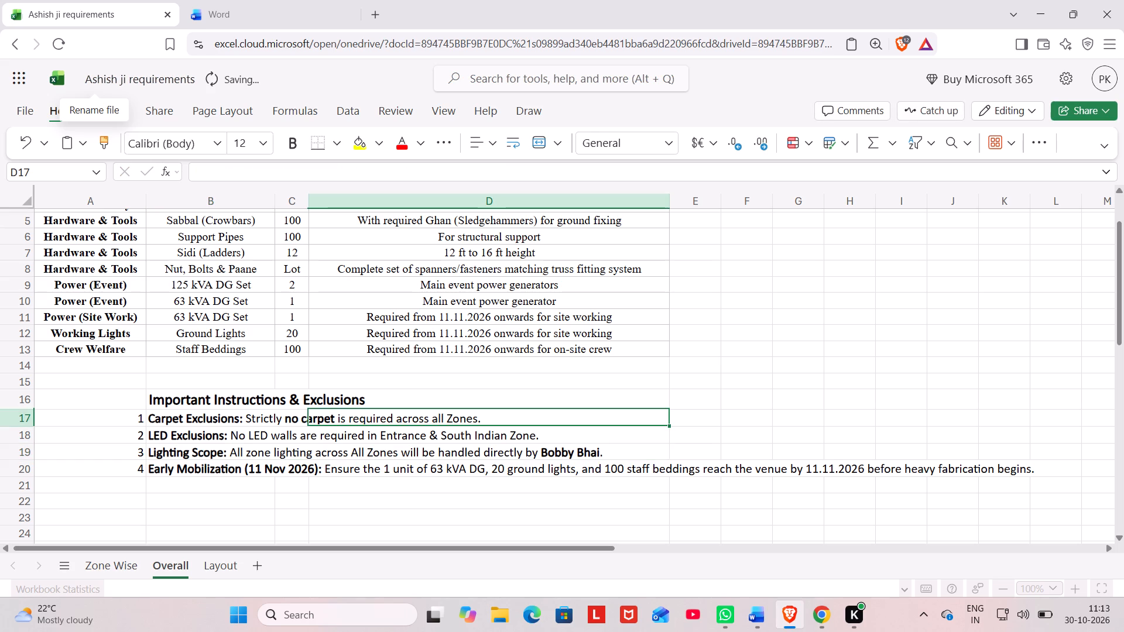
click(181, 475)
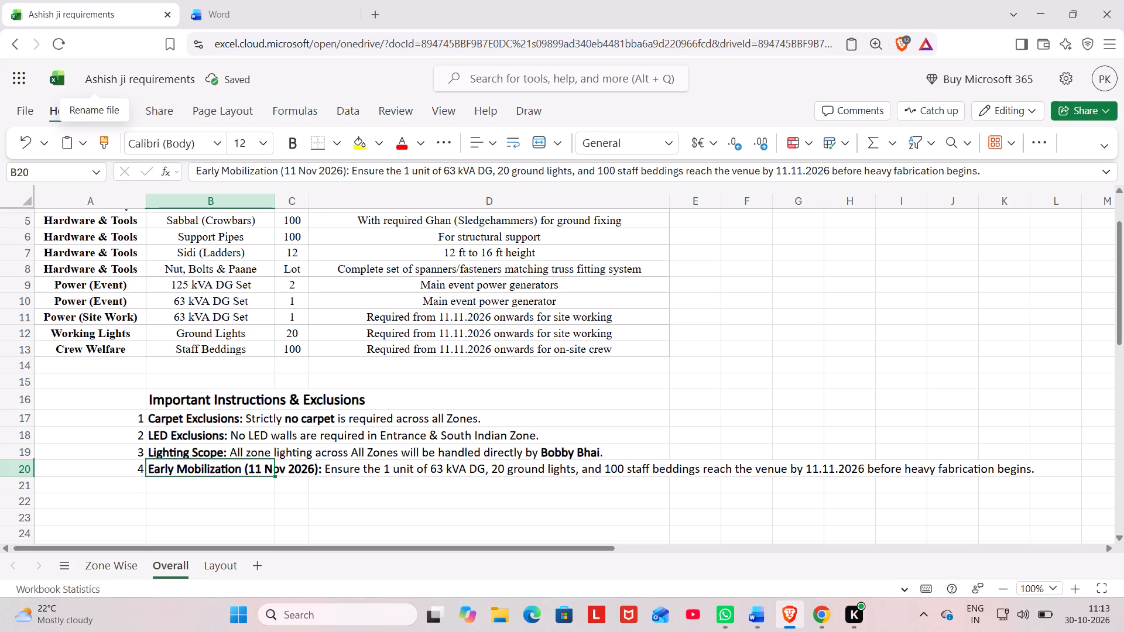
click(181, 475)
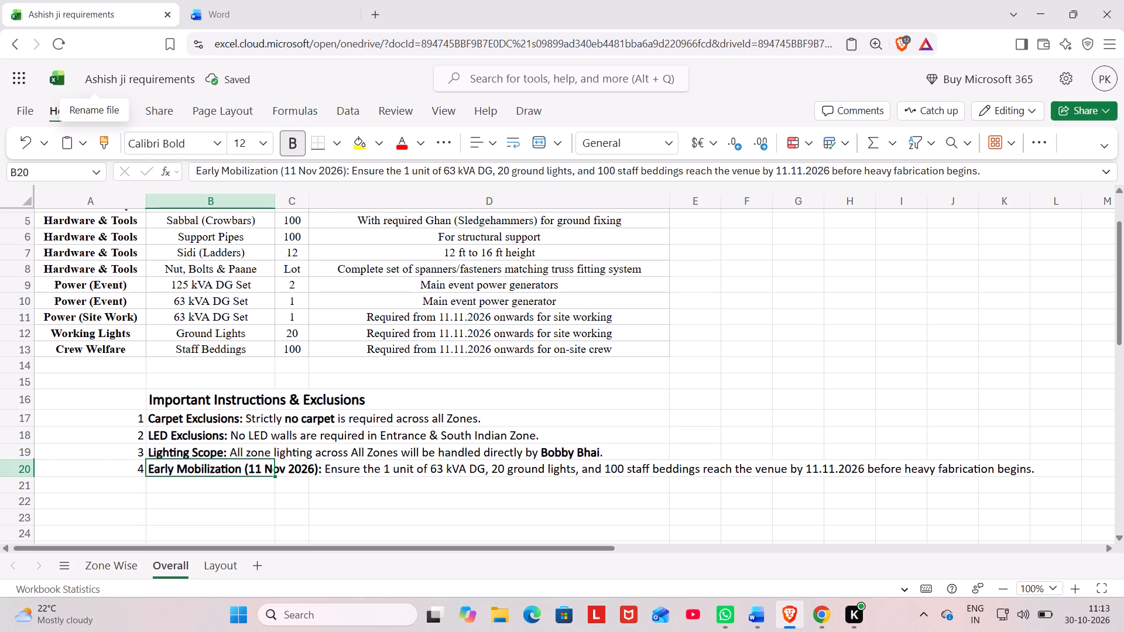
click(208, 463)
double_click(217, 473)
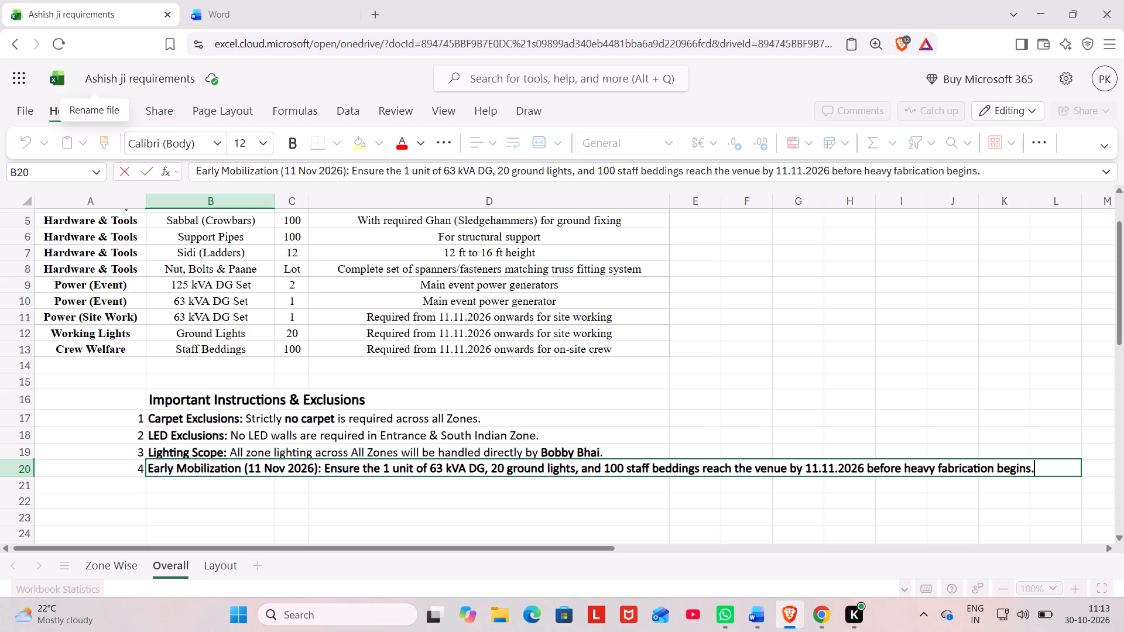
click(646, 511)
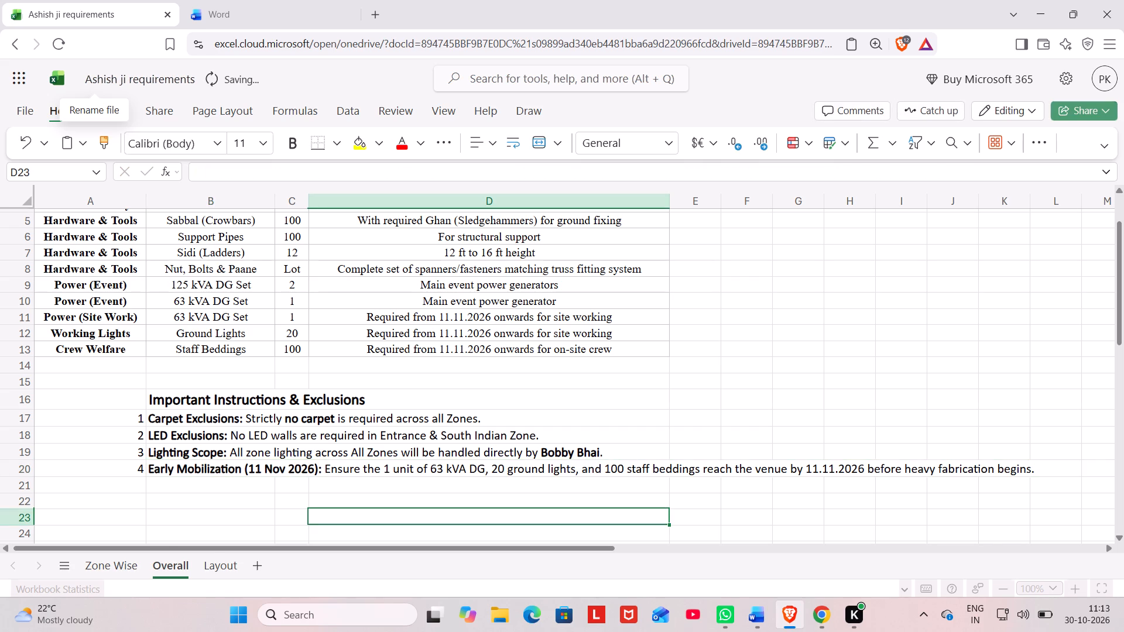
Save the Ashish ji requirements workbook.
key(ctrl+s)
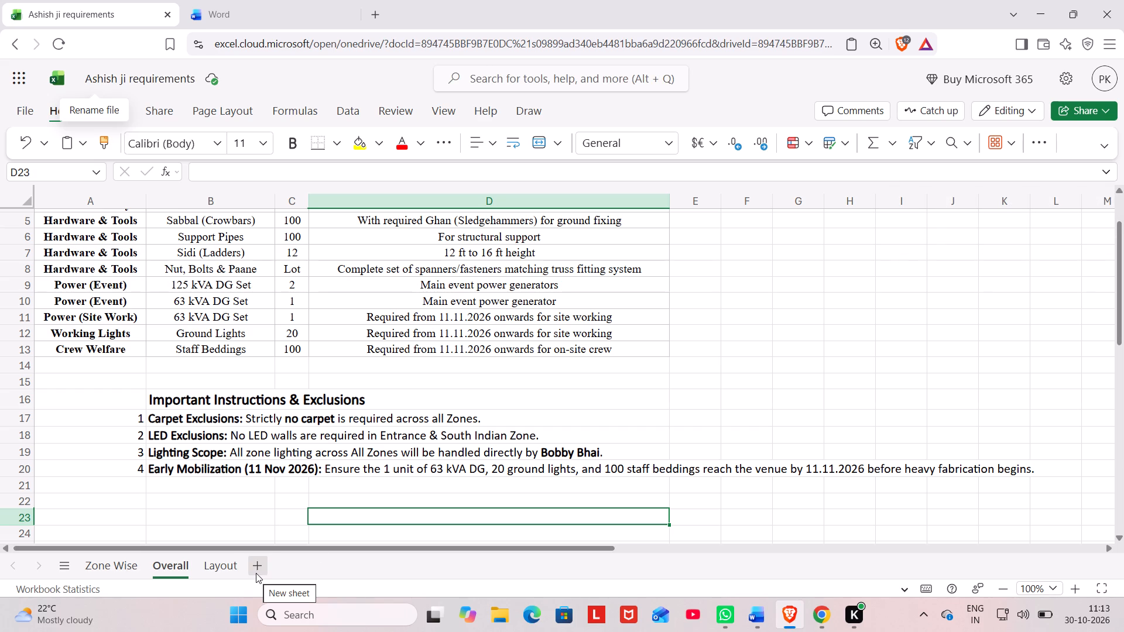
Check the Layout sheet, return to Zone Wise, and open the sharing options for the Ashish ji requirements workbook.
click(218, 557)
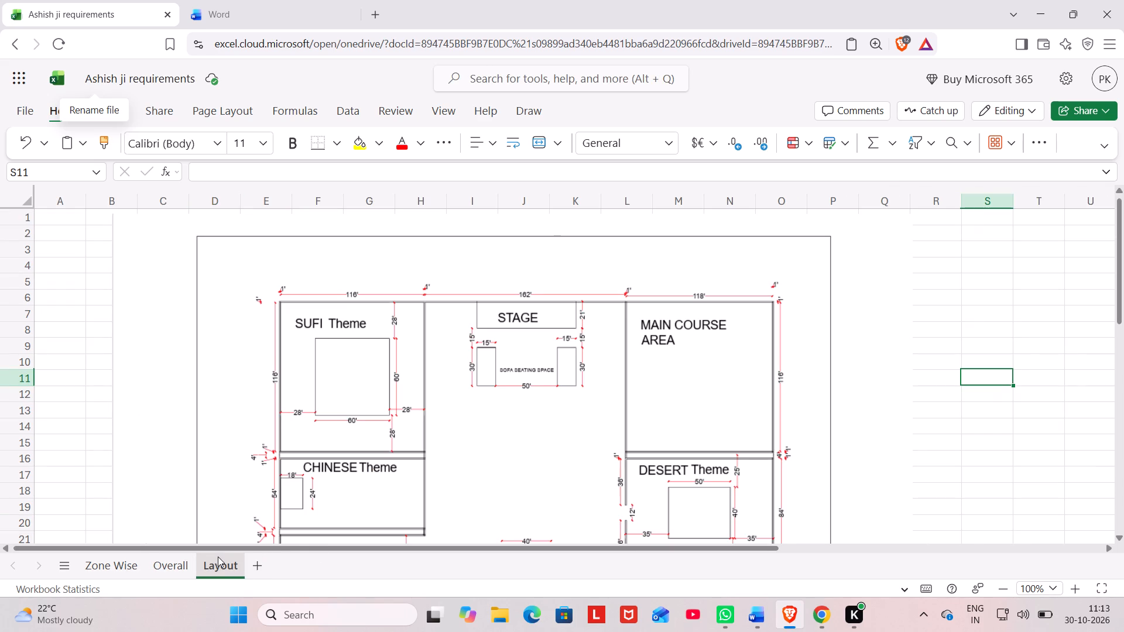
click(121, 567)
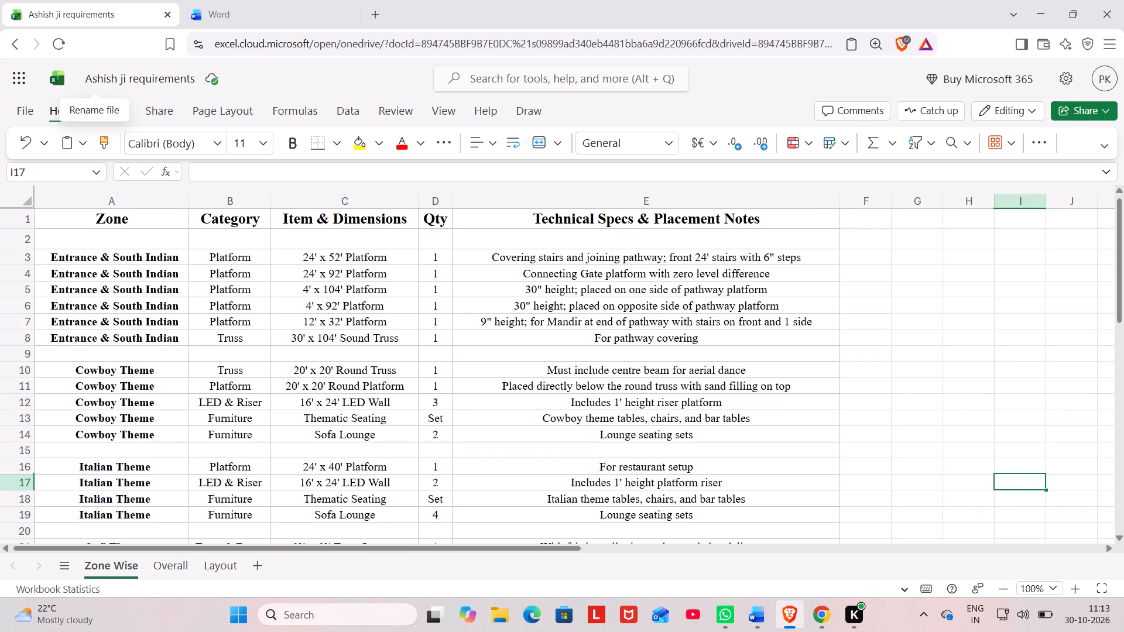
click(30, 119)
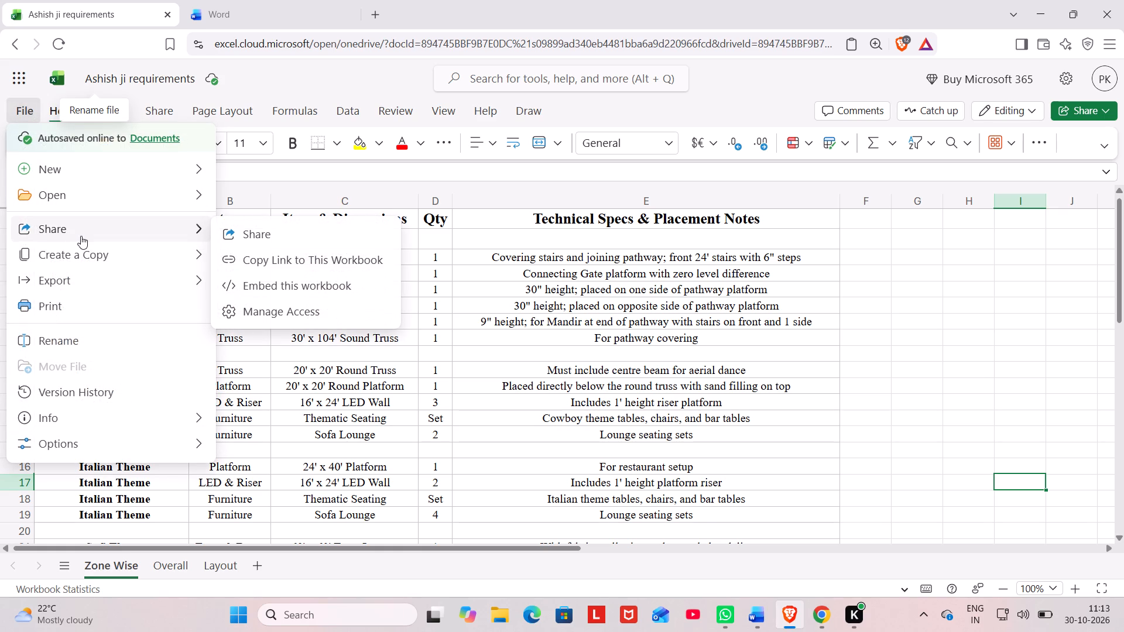
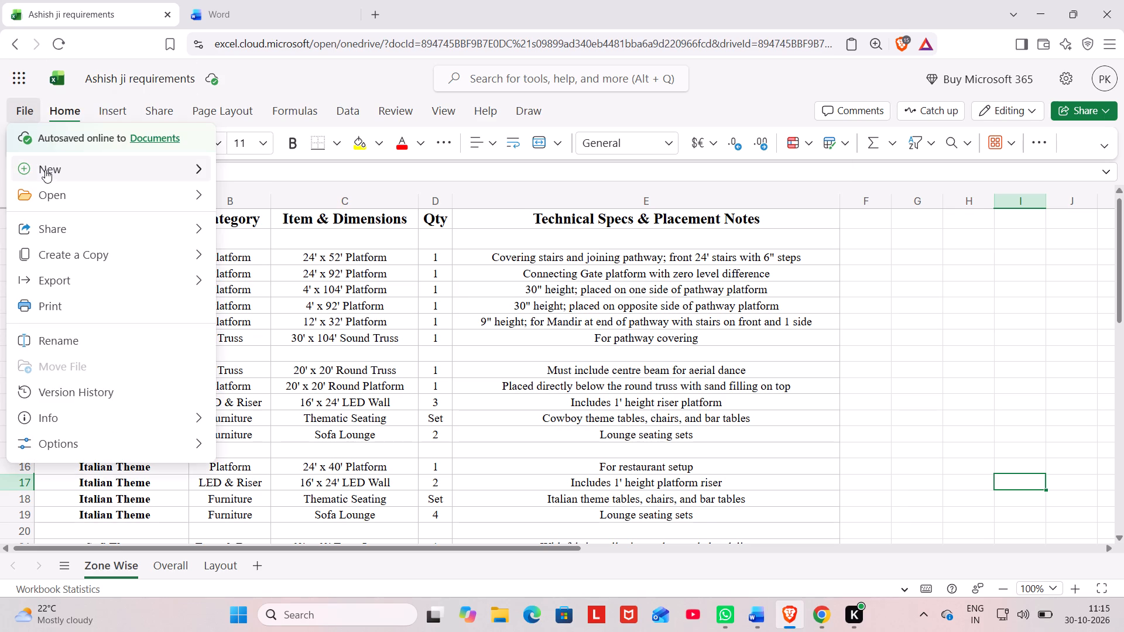
click(80, 174)
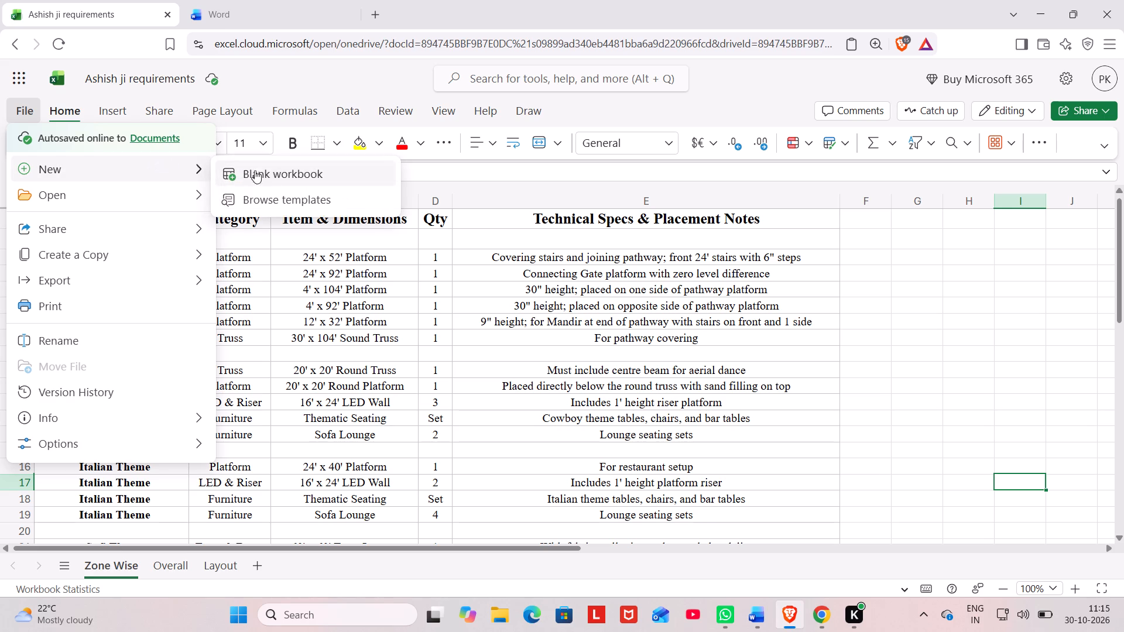
Create a new blank workbook from the Ashish ji requirements file.
click(277, 171)
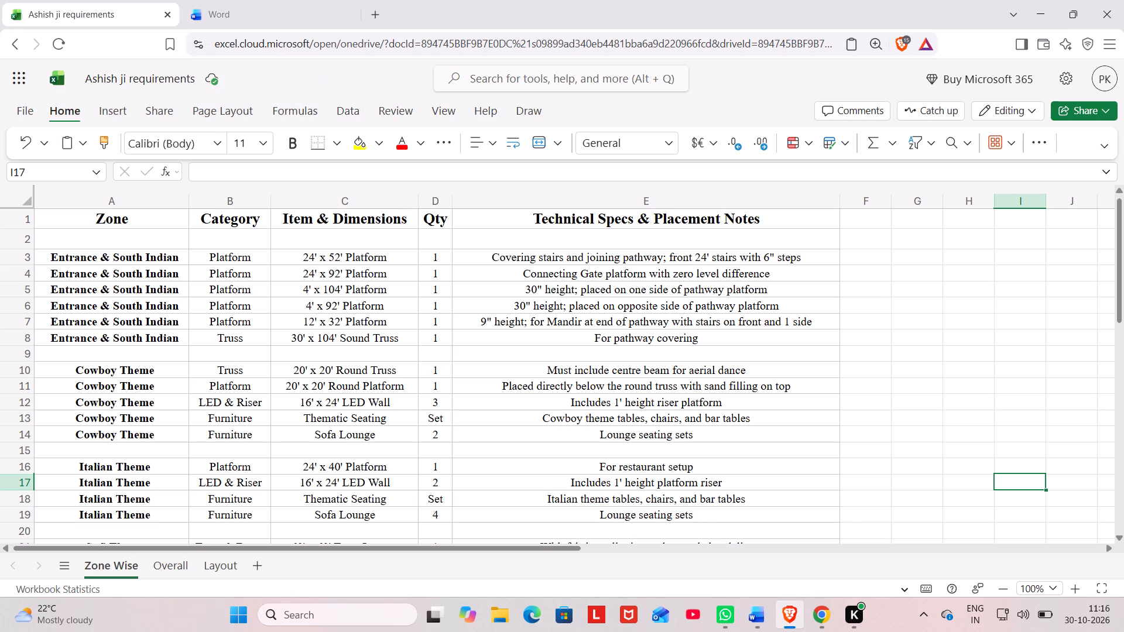
drag(20, 74, 22, 100)
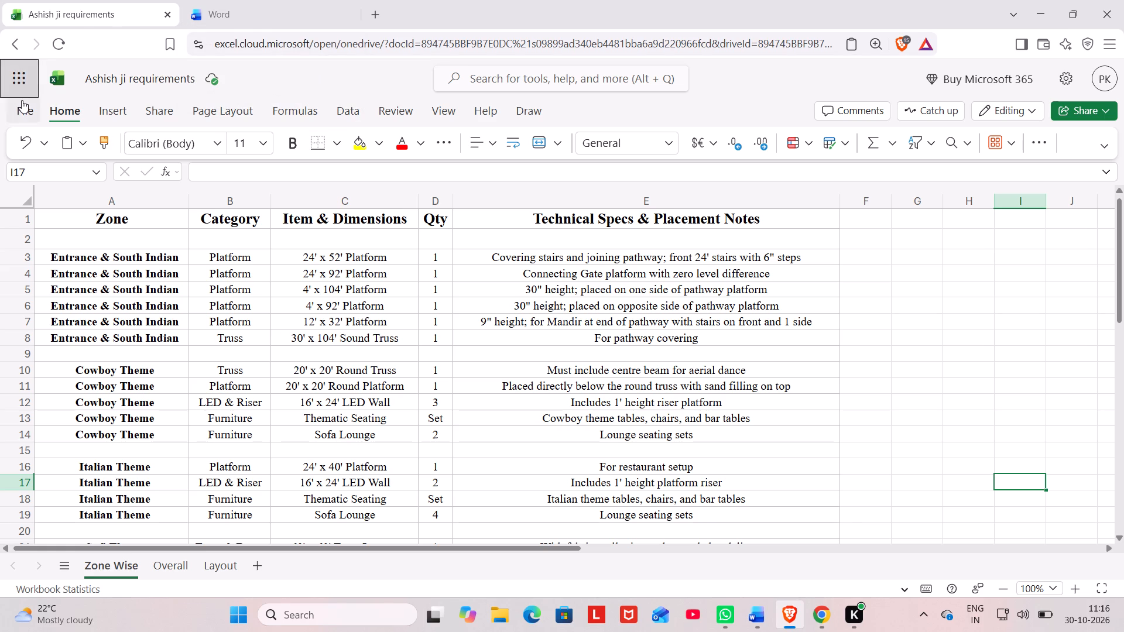
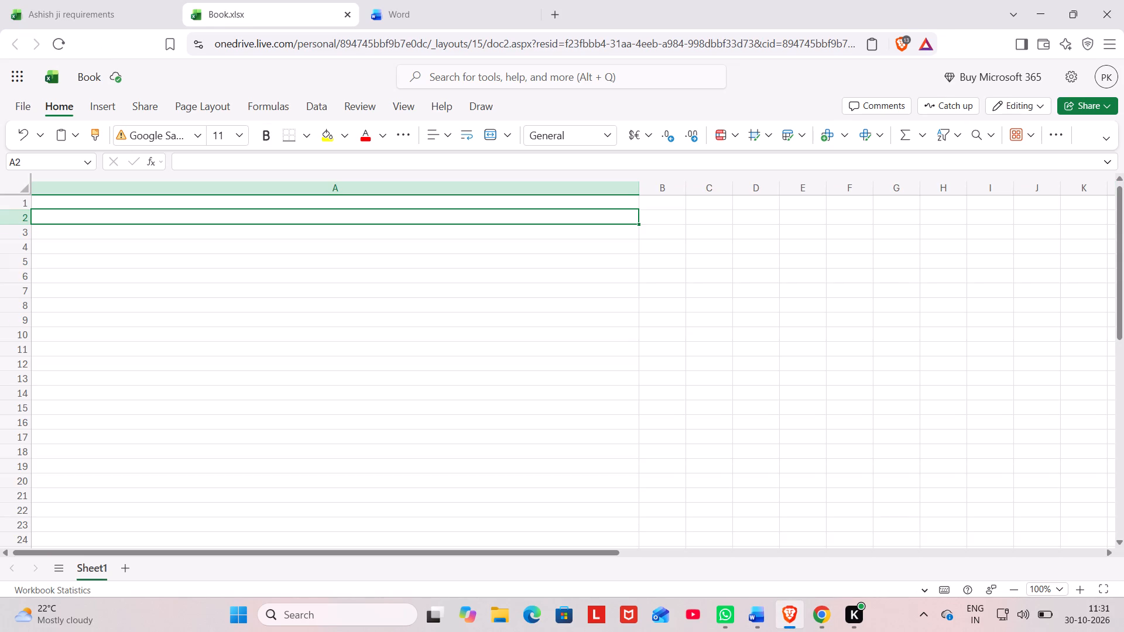
click(61, 206)
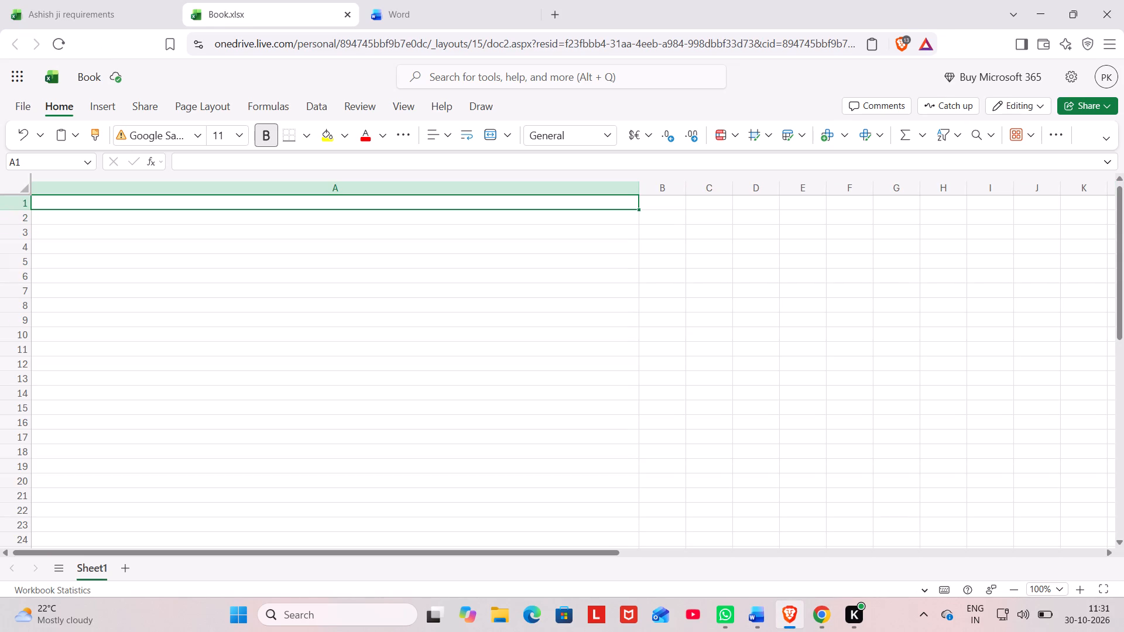
key(ctrl+v)
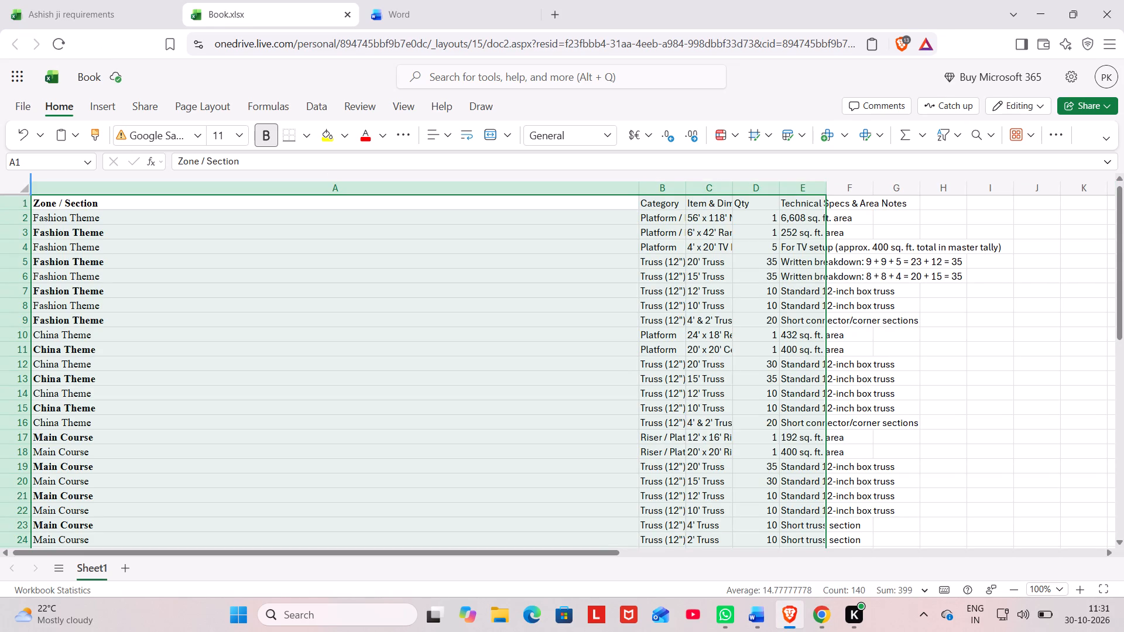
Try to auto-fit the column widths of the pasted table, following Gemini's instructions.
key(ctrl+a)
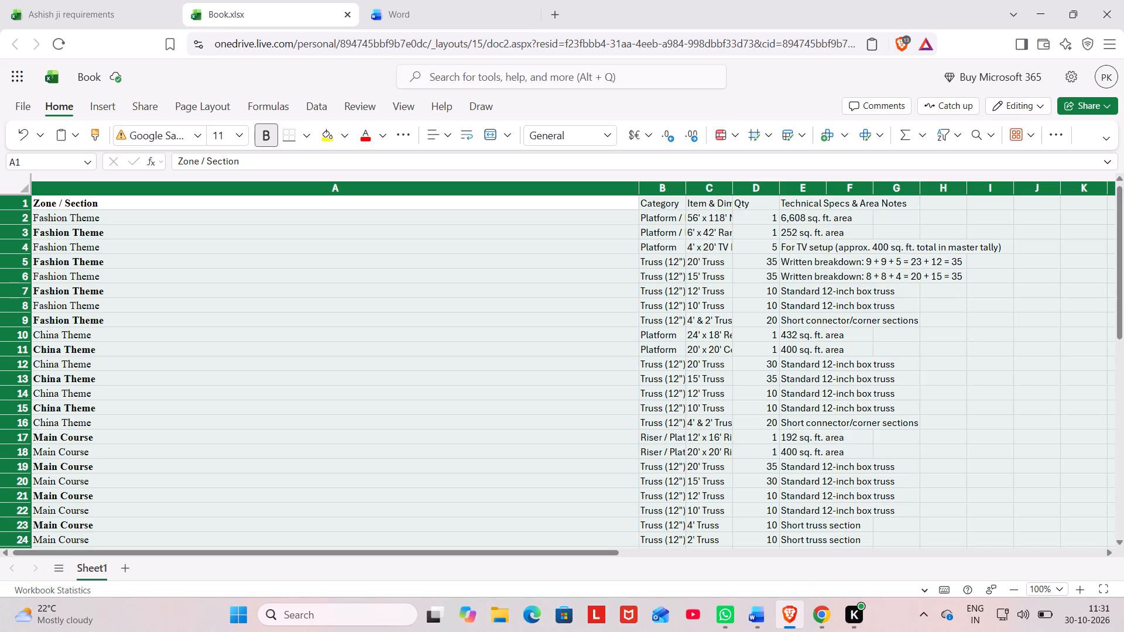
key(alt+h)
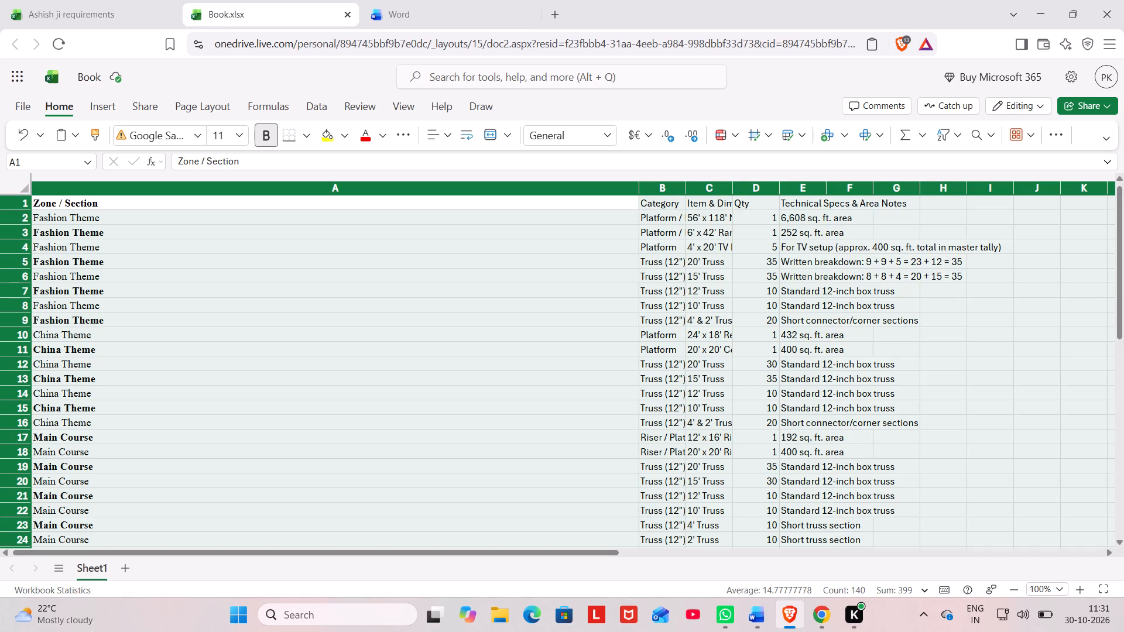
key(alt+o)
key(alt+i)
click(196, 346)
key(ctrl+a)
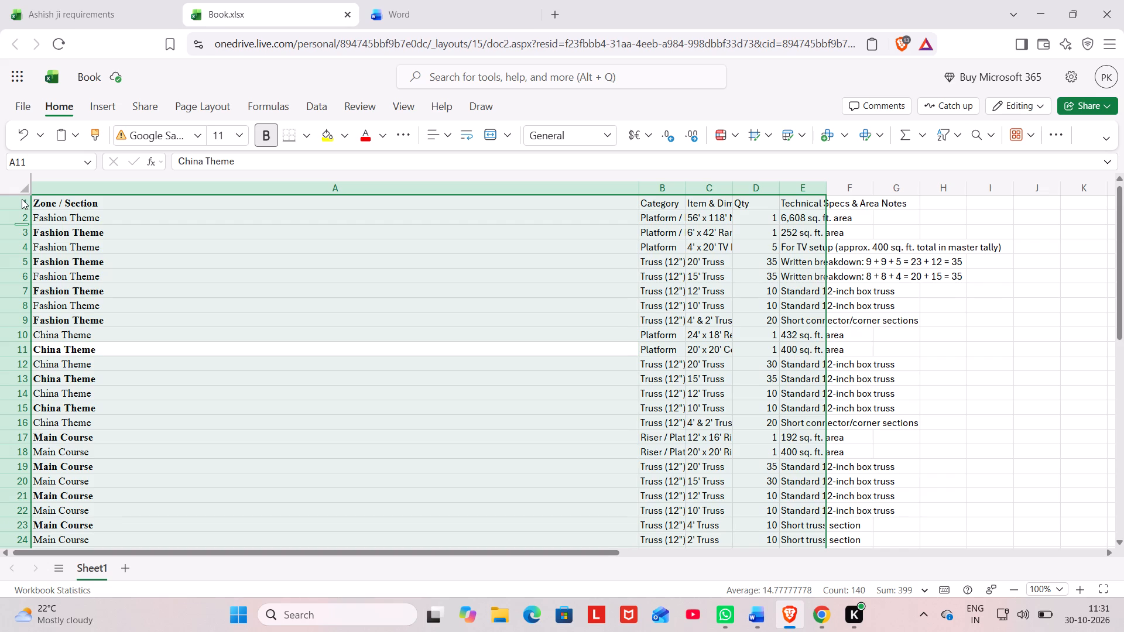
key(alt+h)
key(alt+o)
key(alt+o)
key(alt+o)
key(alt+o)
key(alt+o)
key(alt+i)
Select the whole pasted table, auto-fit its column widths, and check the rows through the Dessert section.
click(515, 249)
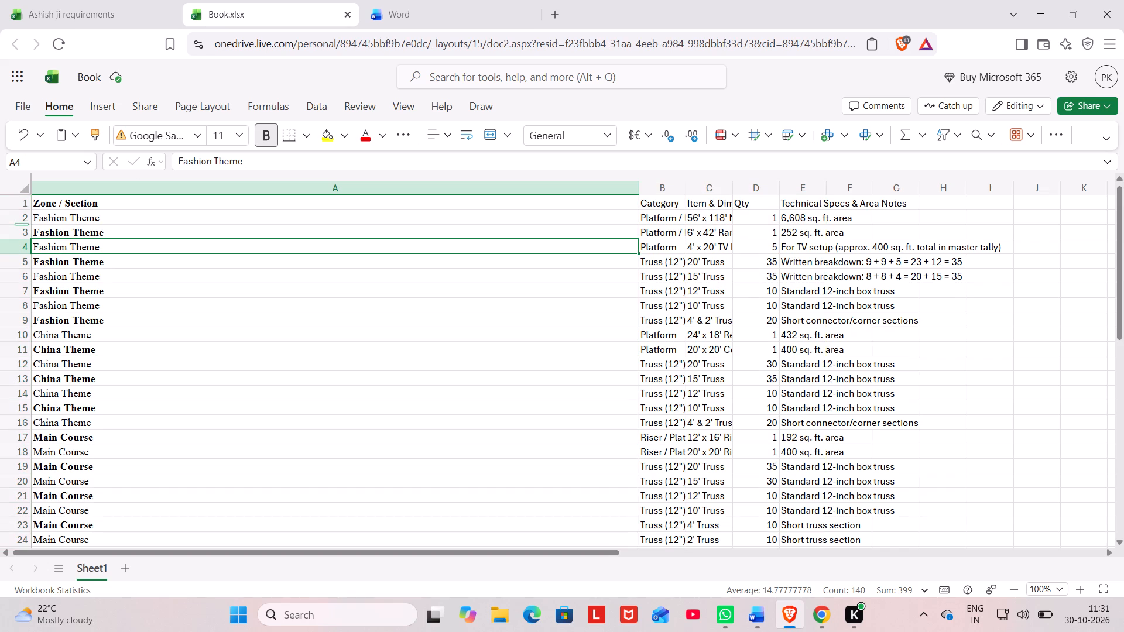
click(18, 185)
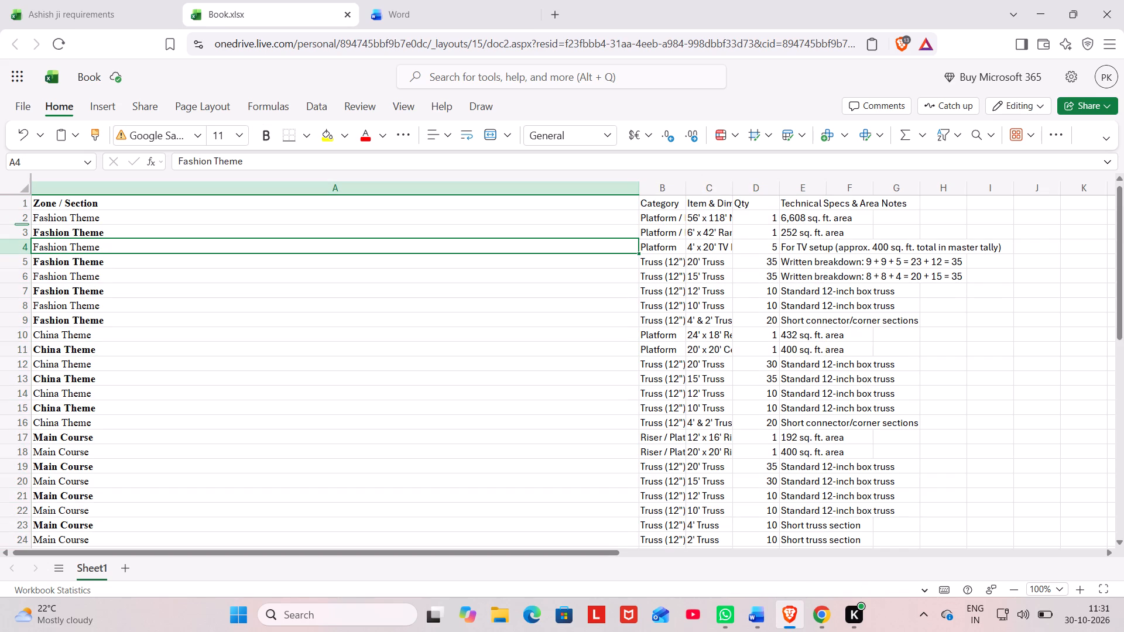
click(11, 186)
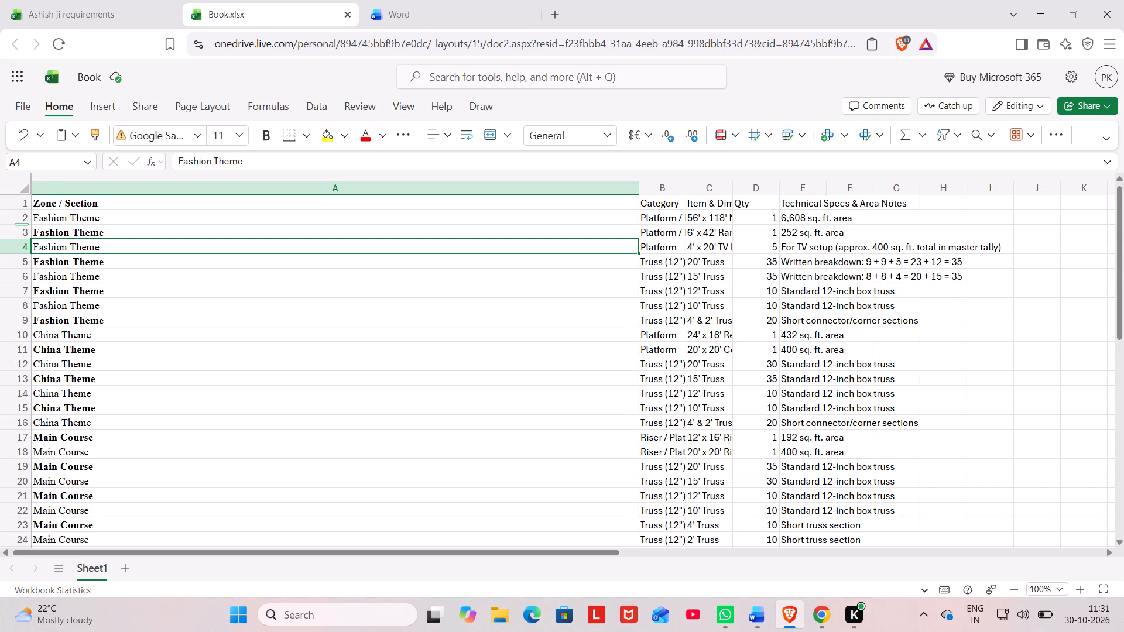
click(16, 185)
click(207, 314)
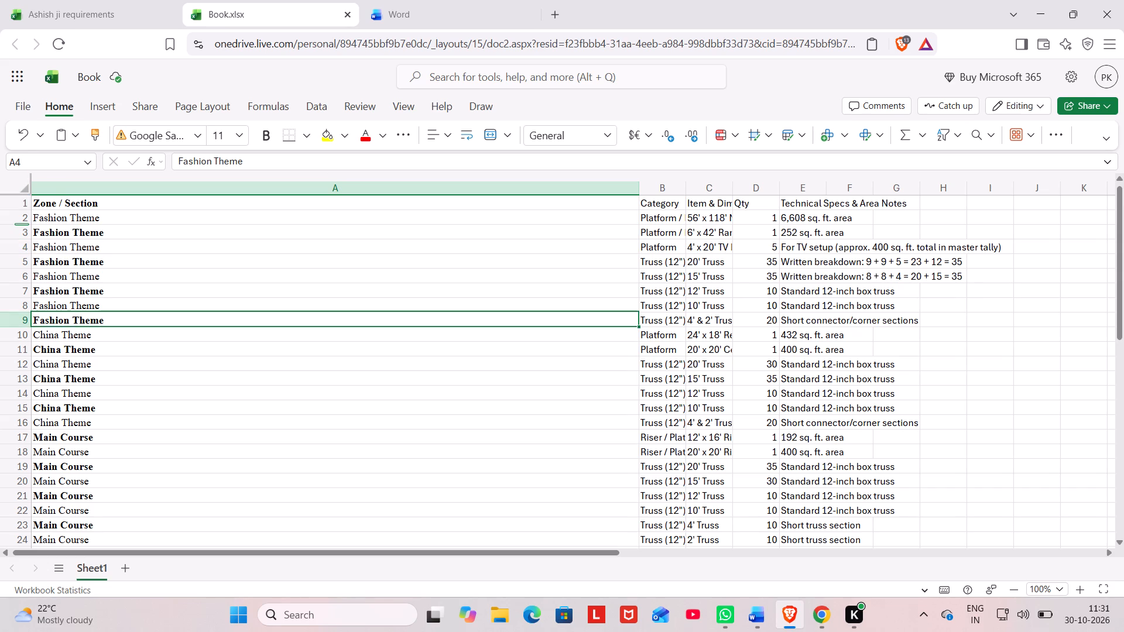
key(ctrl+a)
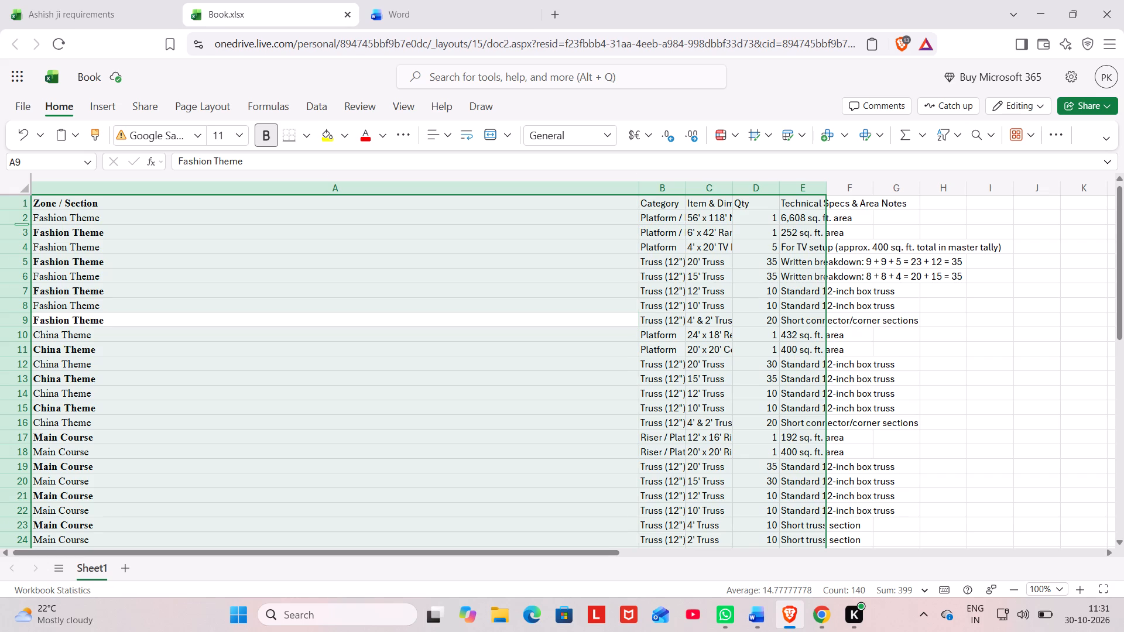
click(879, 130)
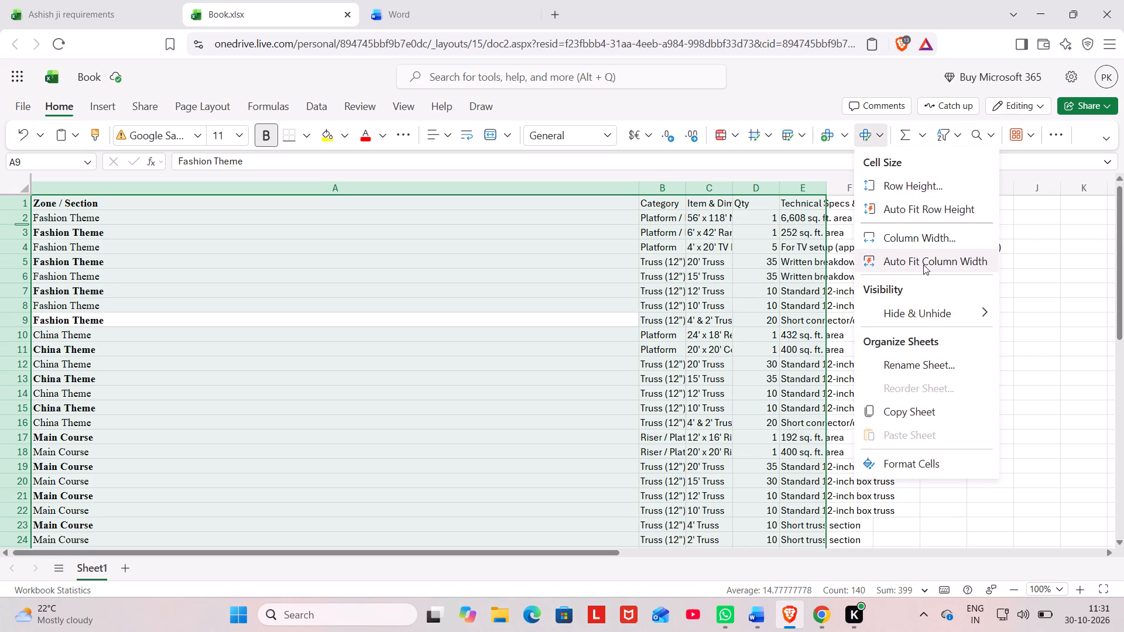
click(923, 265)
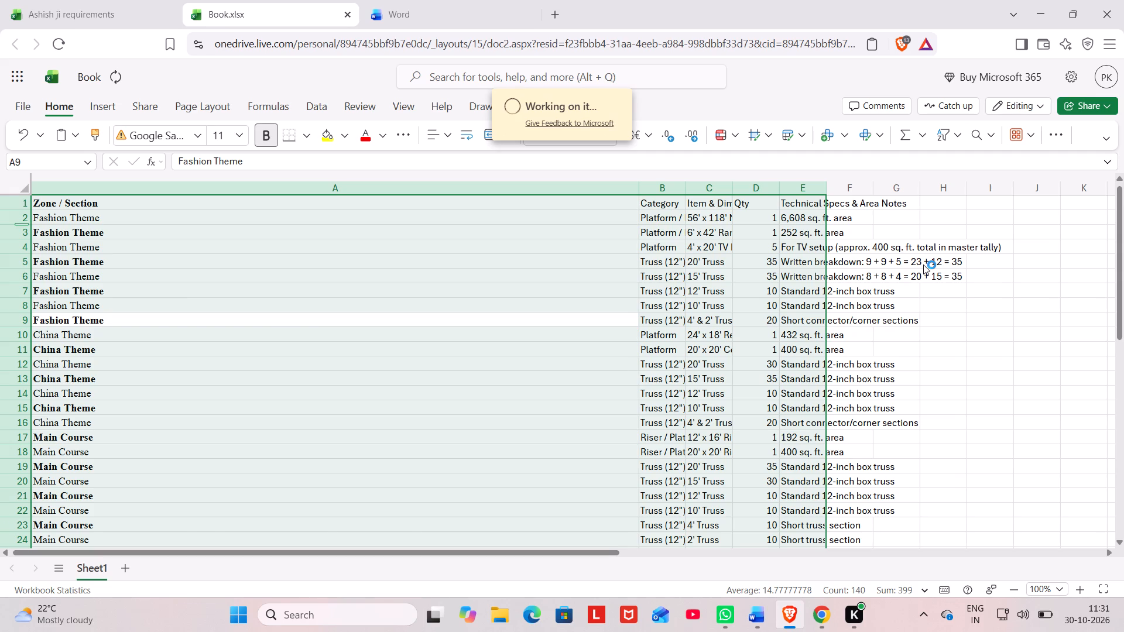
click(923, 265)
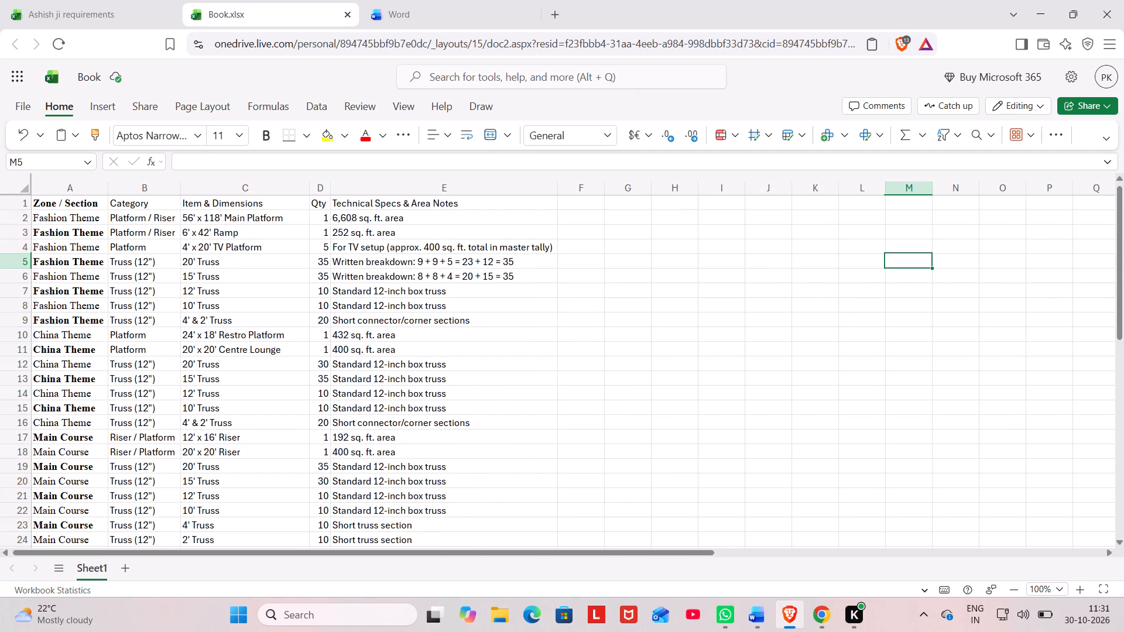
scroll(656, 339, down, 1)
scroll(656, 339, up, 1)
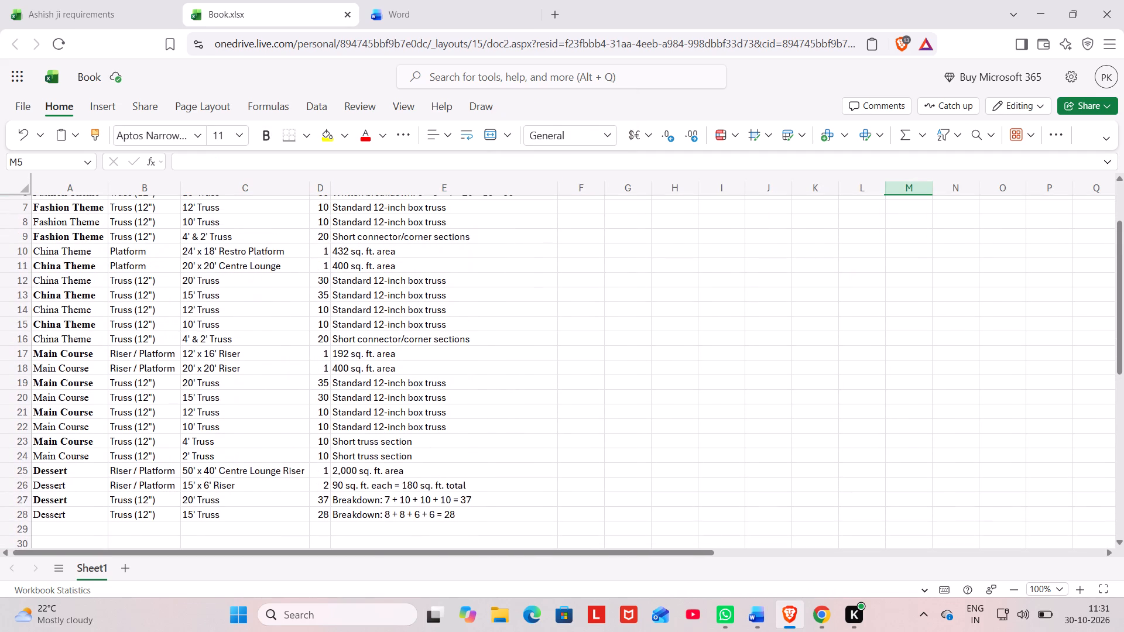
scroll(656, 339, up, 1)
scroll(523, 362, up, 1)
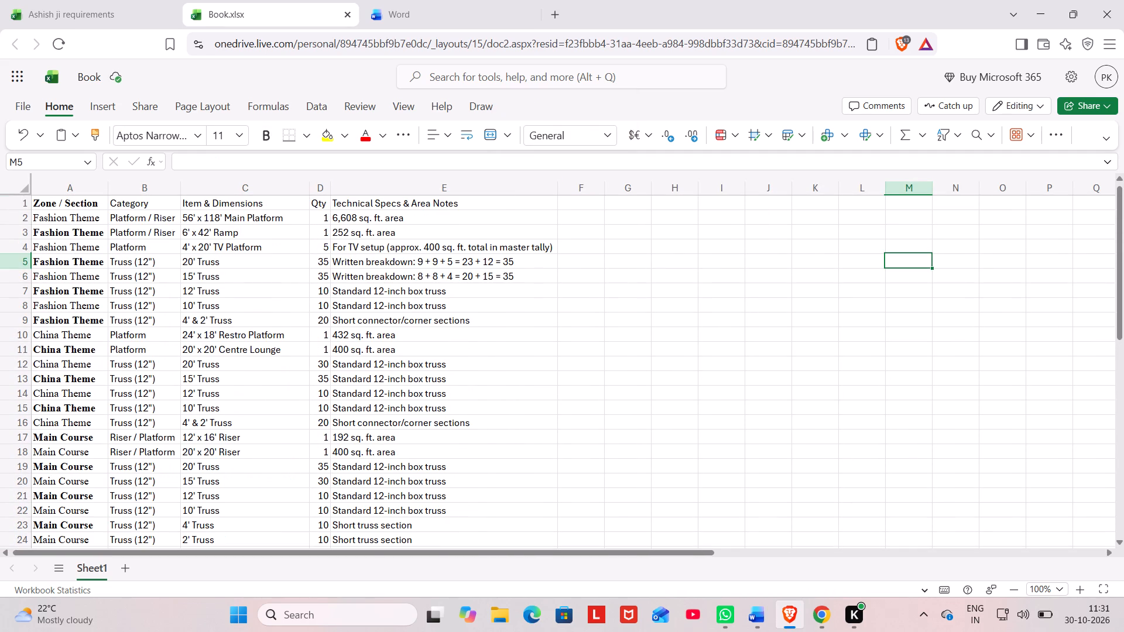
Make the header row and the Zone / Section column bold and set their font size to 14.
scroll(409, 358, up, 1)
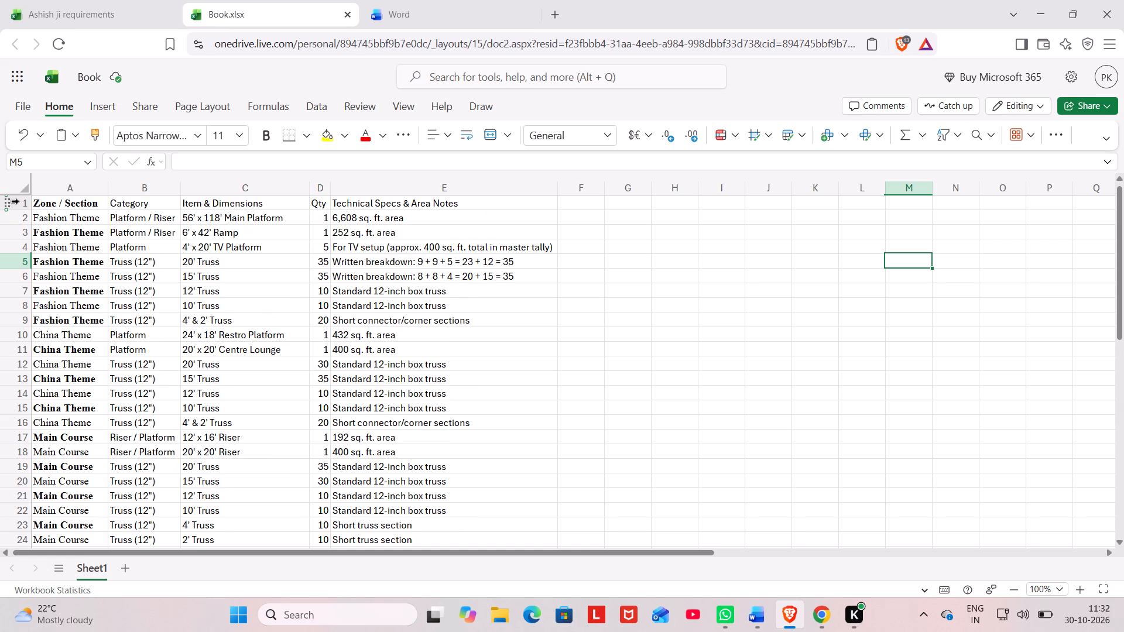
click(23, 202)
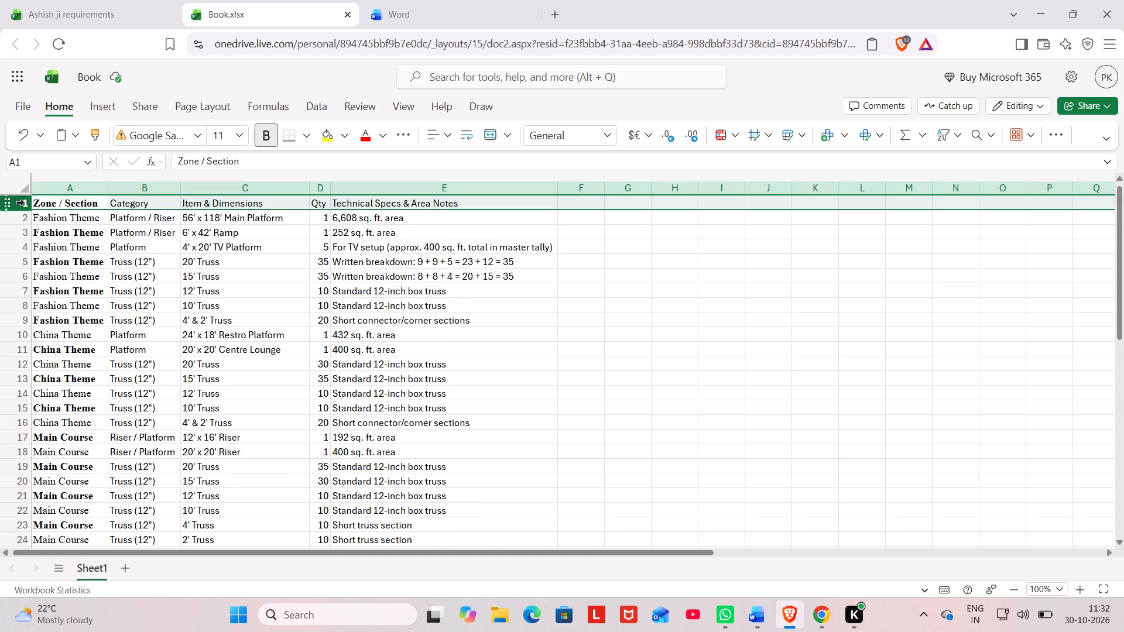
ctrl+click(68, 191)
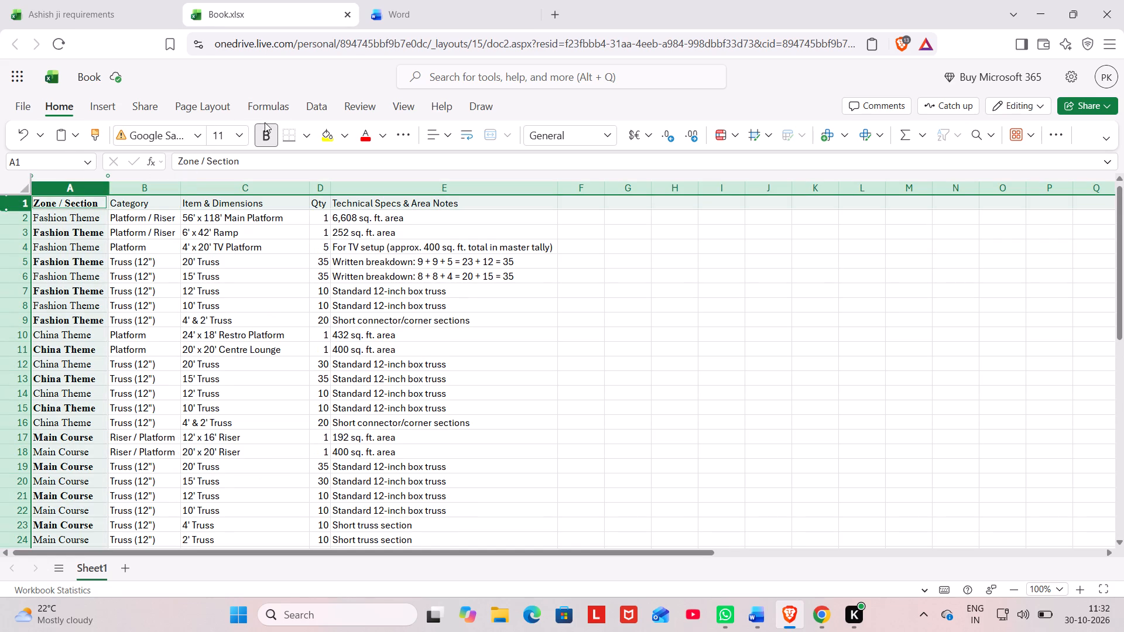
click(265, 130)
click(265, 130)
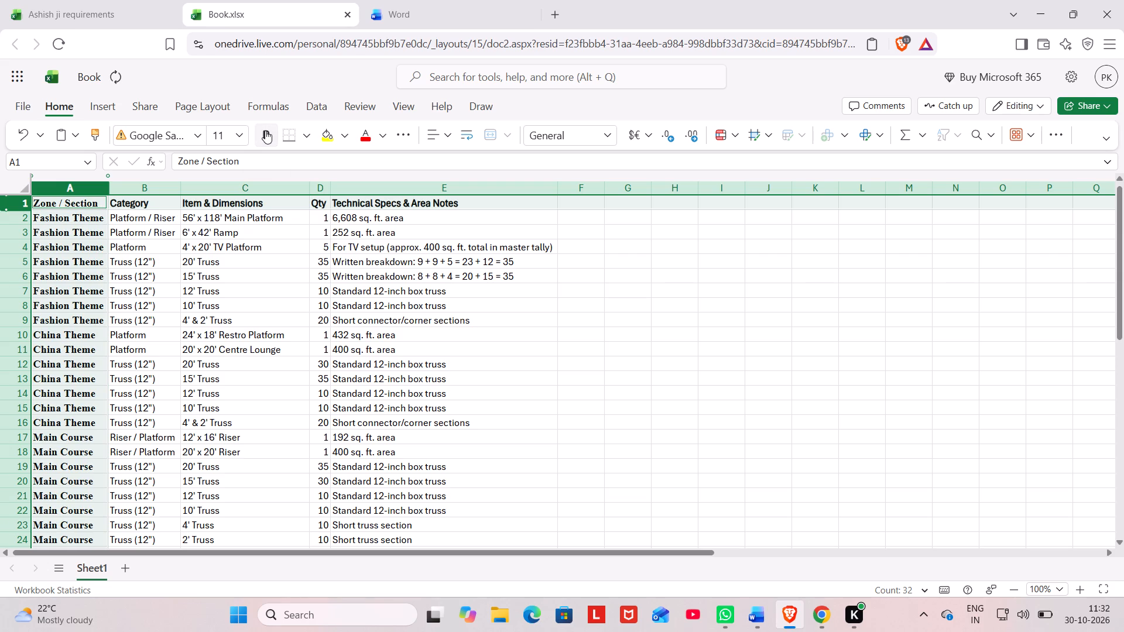
click(236, 130)
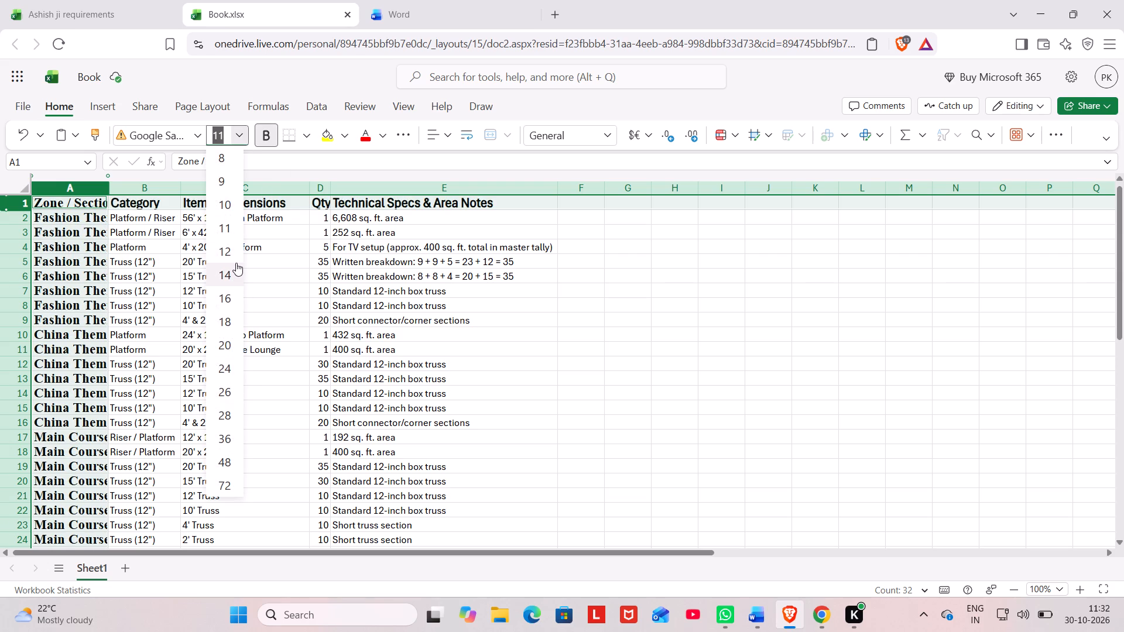
click(236, 263)
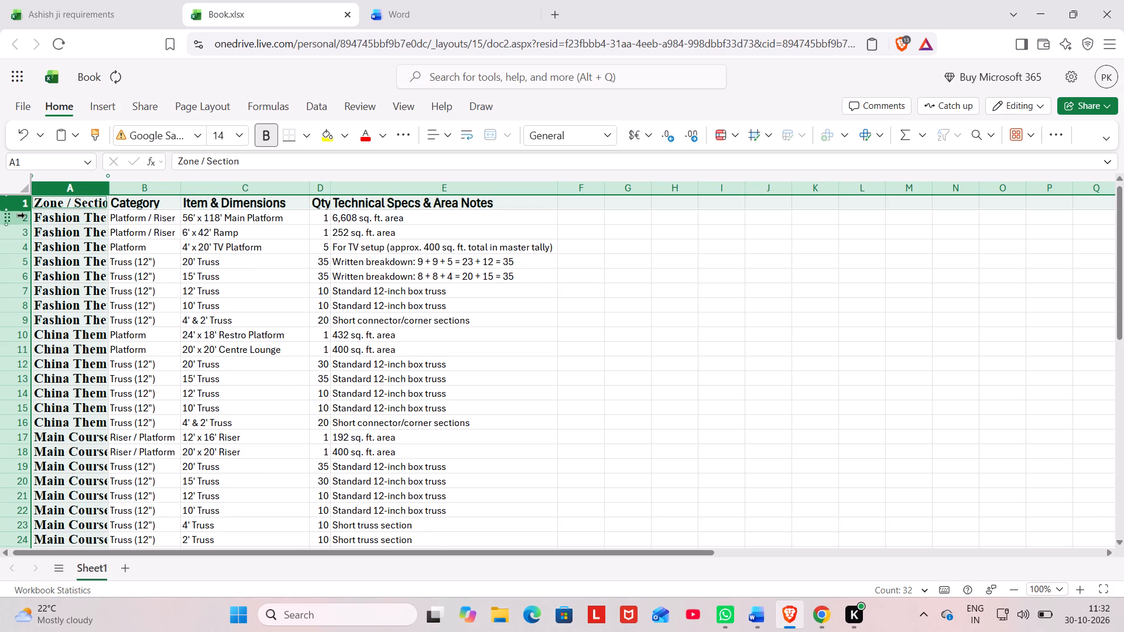
Set the font size of the zone names below the Zone / Section header, A2 through A28, to 12.
click(24, 215)
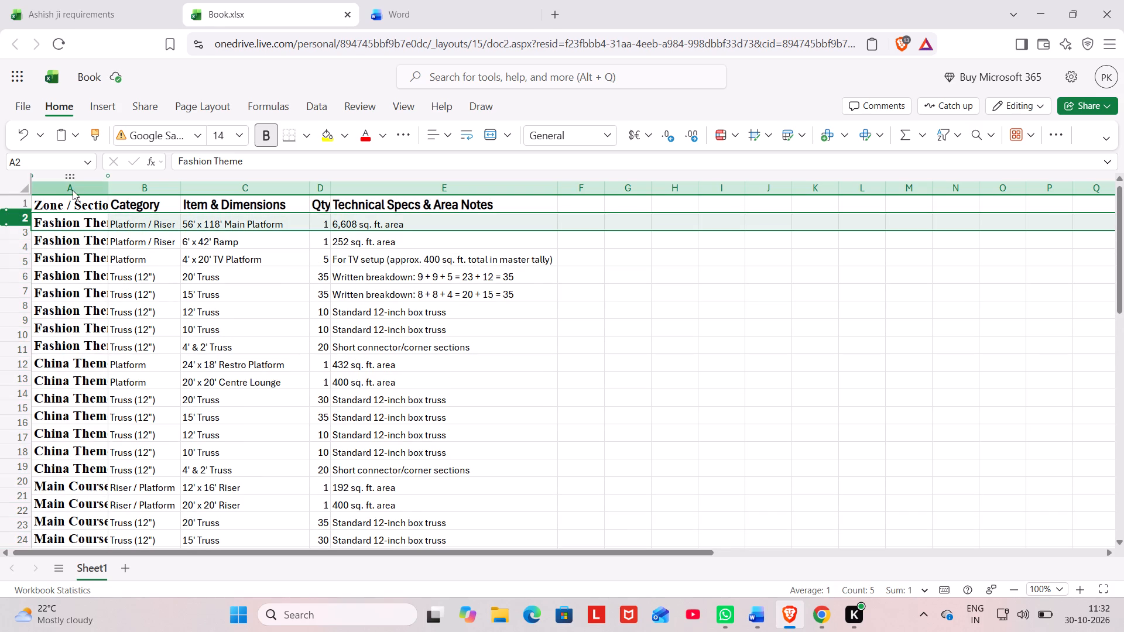
click(67, 219)
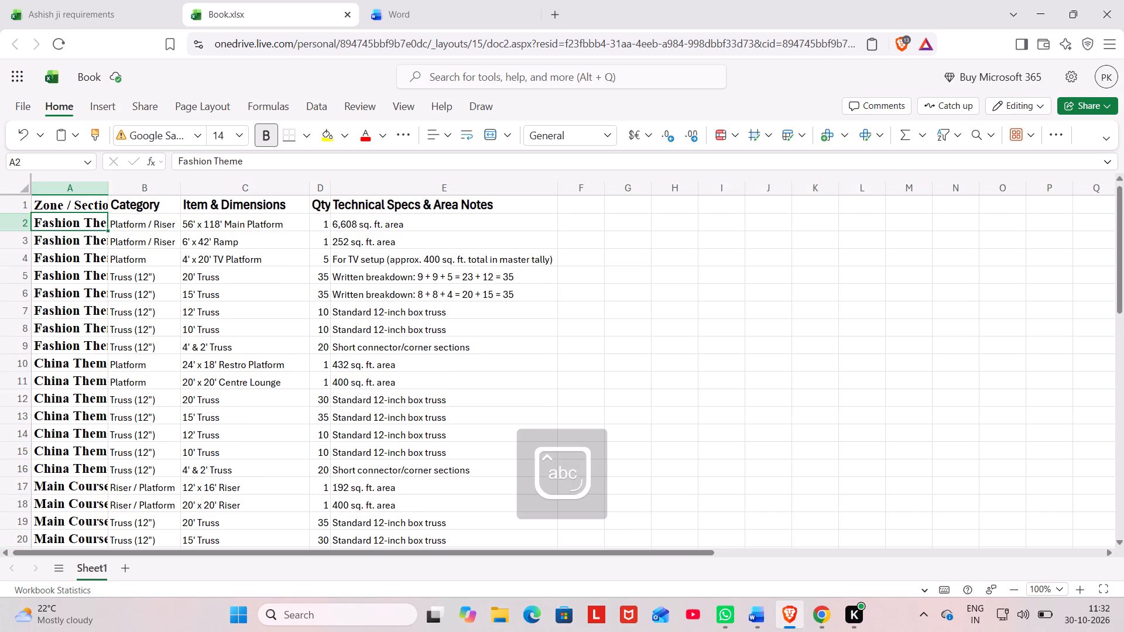
key(ctrl+shift+Down)
key(ctrl+shift+Down)
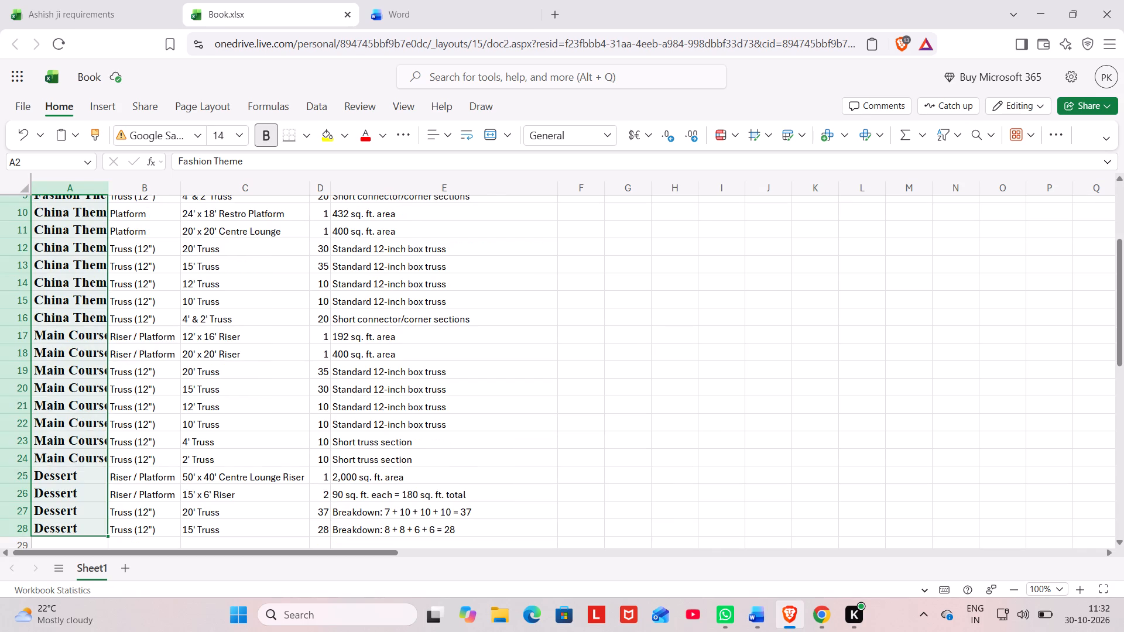
click(235, 130)
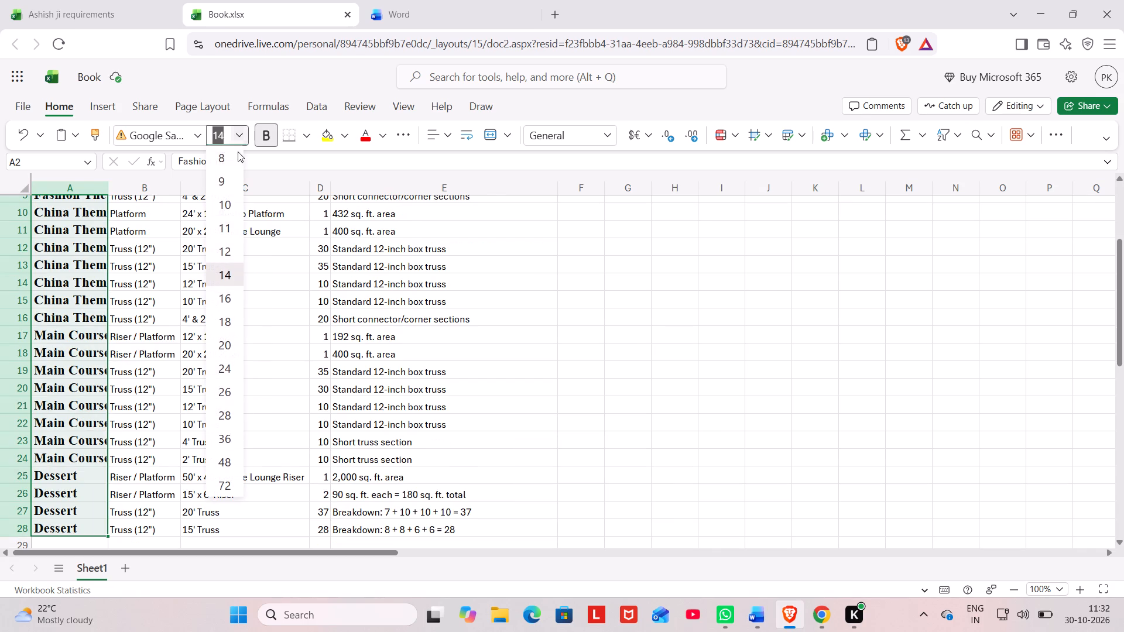
click(235, 248)
scroll(235, 248, up, 3)
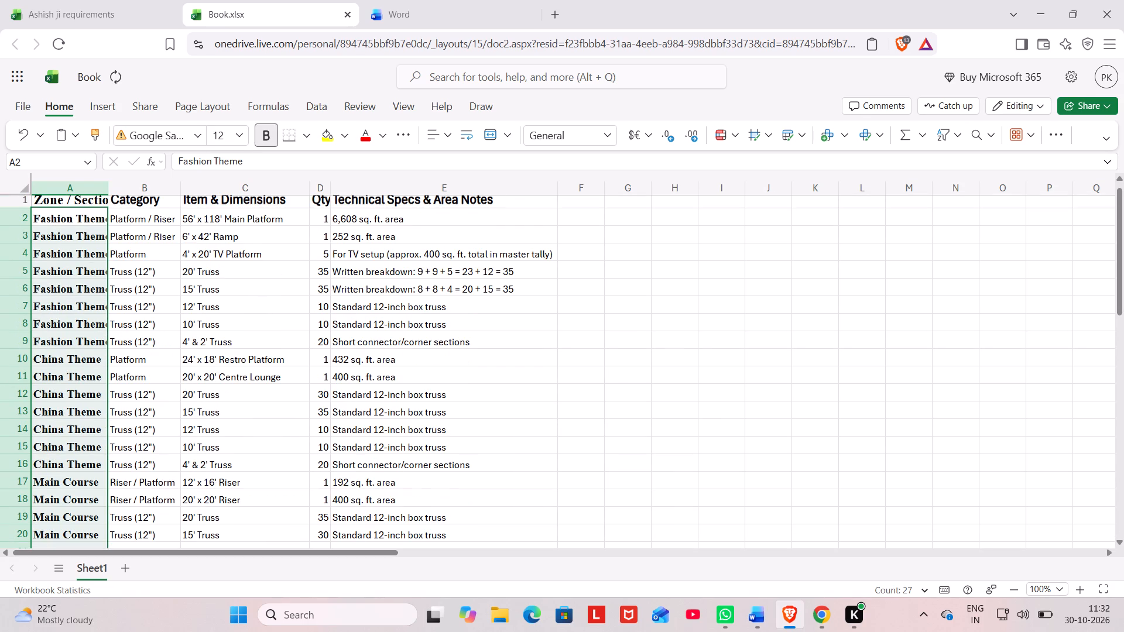
Auto-fit the column widths of the whole sheet.
click(22, 187)
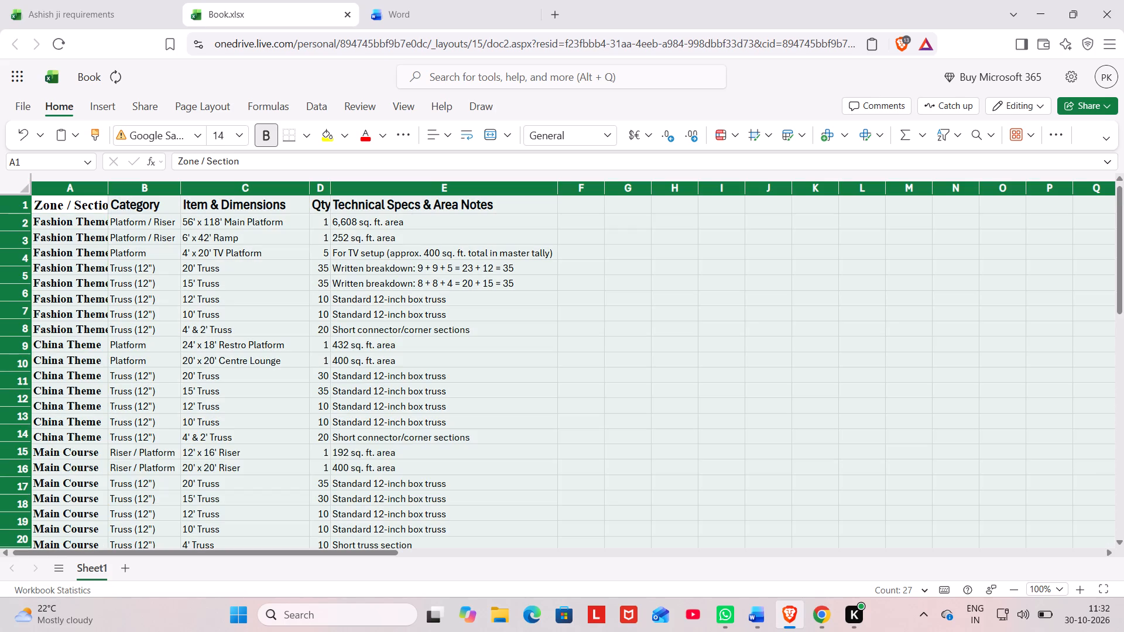
click(882, 136)
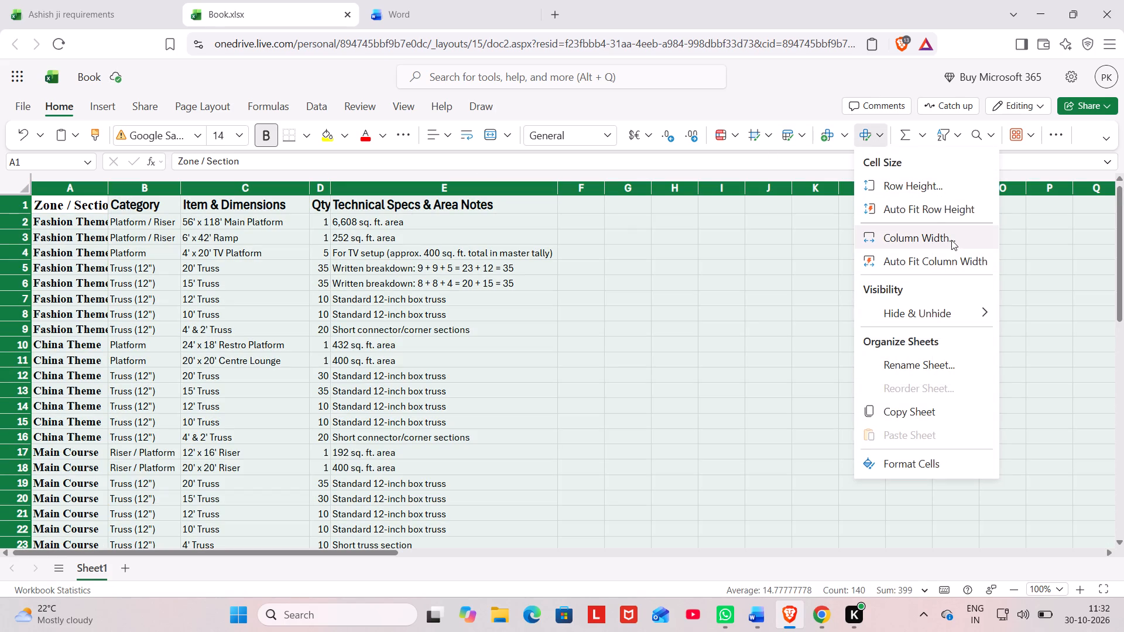
click(972, 259)
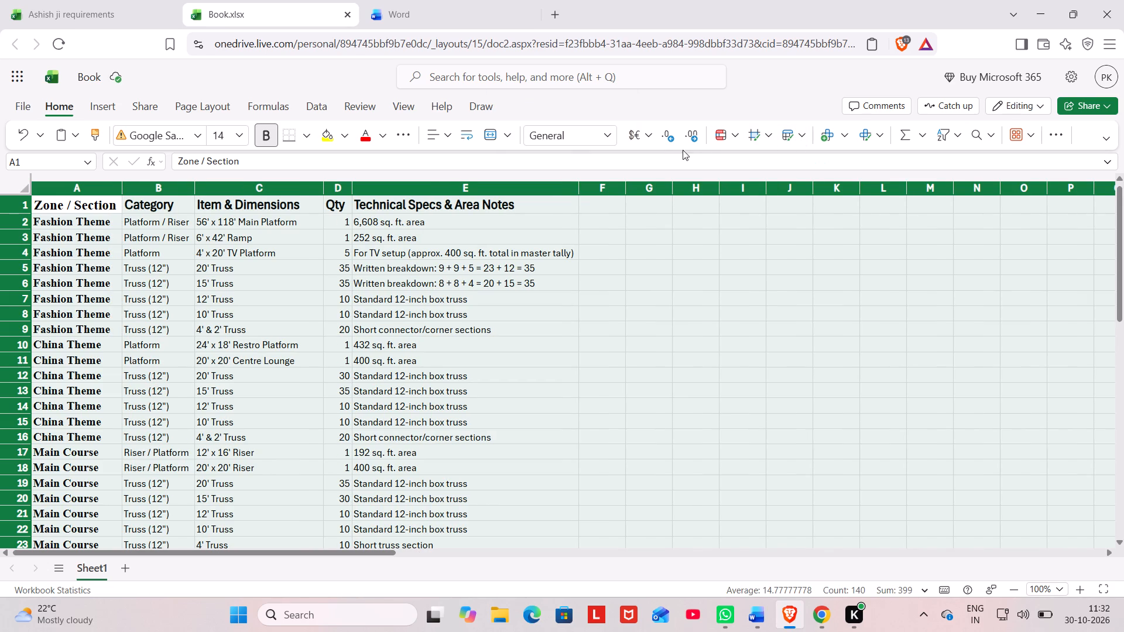
Align all cells of the sheet to the centre horizontally and to the middle vertically.
click(441, 129)
click(473, 183)
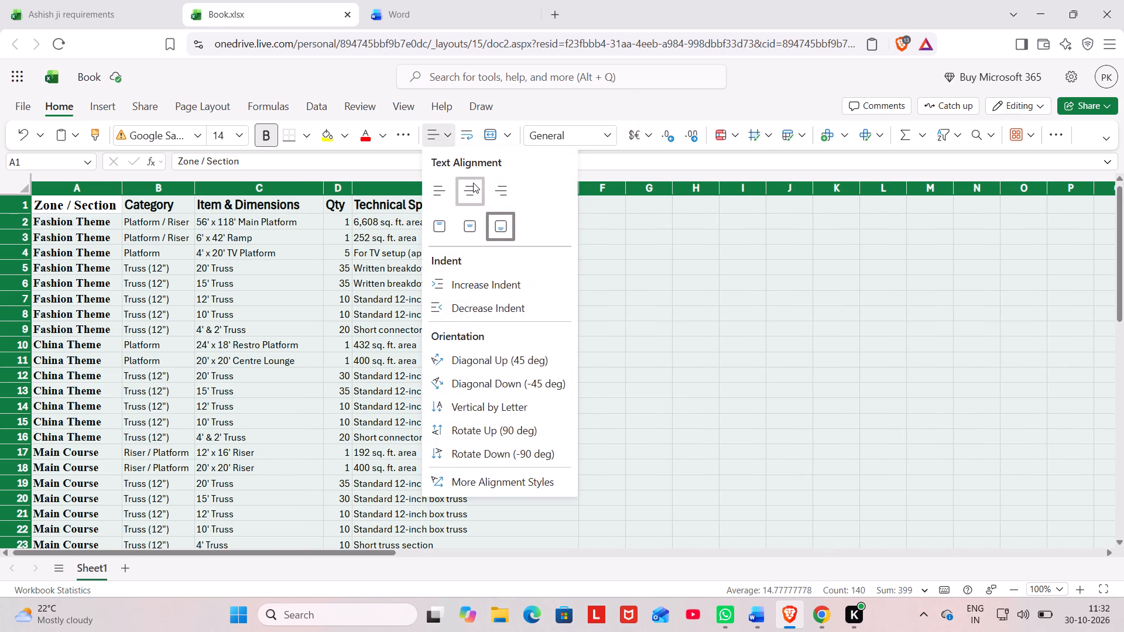
click(439, 133)
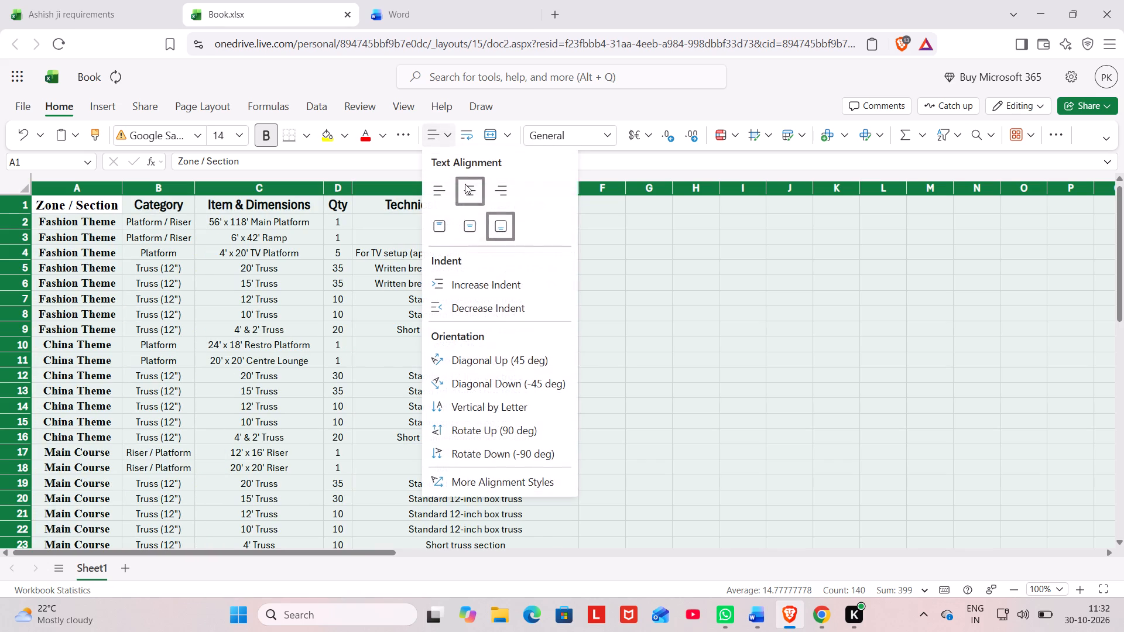
click(480, 224)
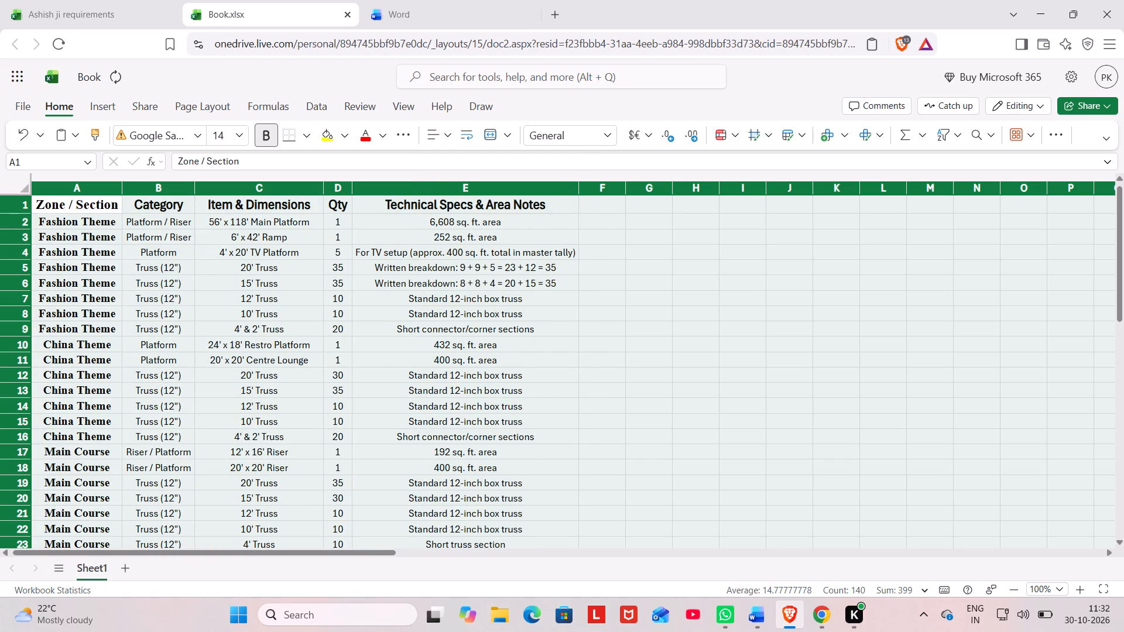
Insert one blank row above the first Fashion Theme row and one above the first China Theme row.
click(27, 217)
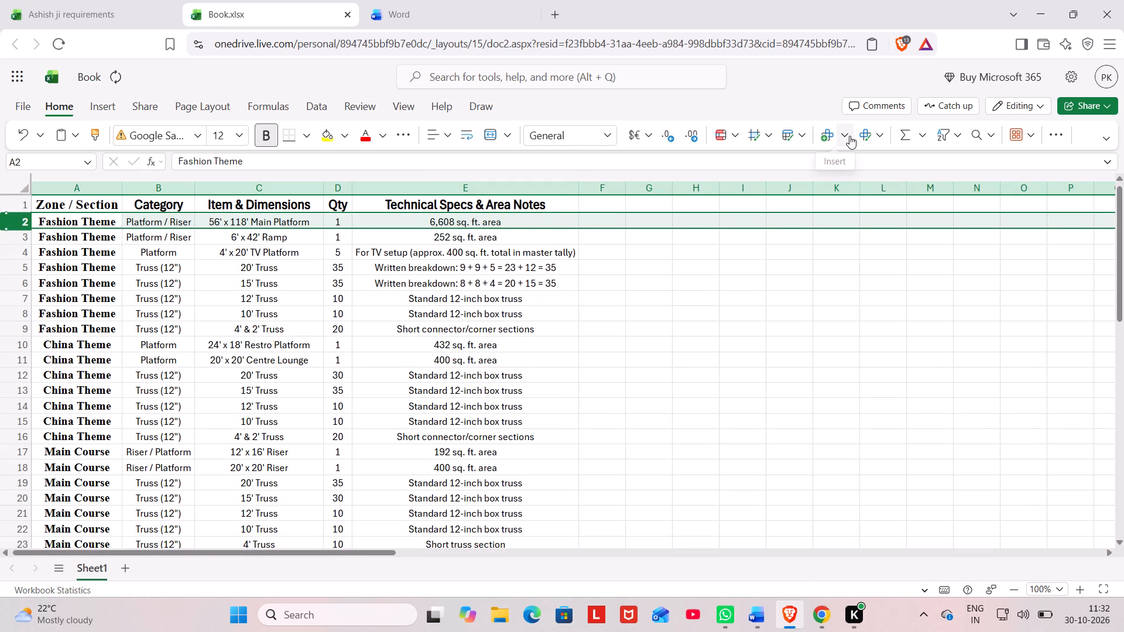
click(849, 136)
click(841, 190)
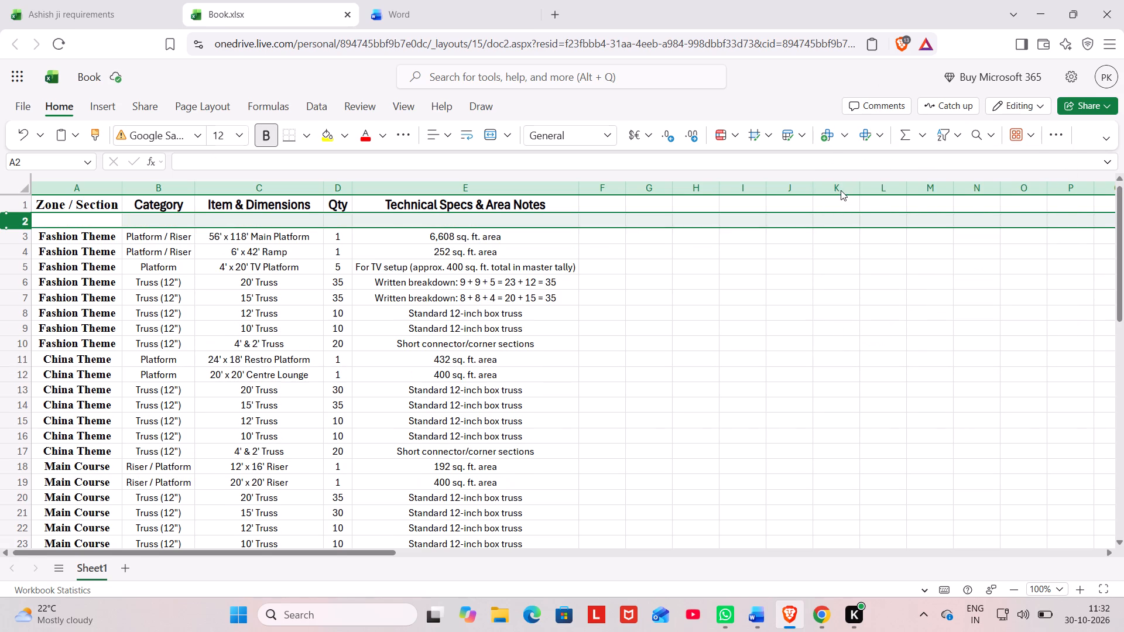
click(23, 359)
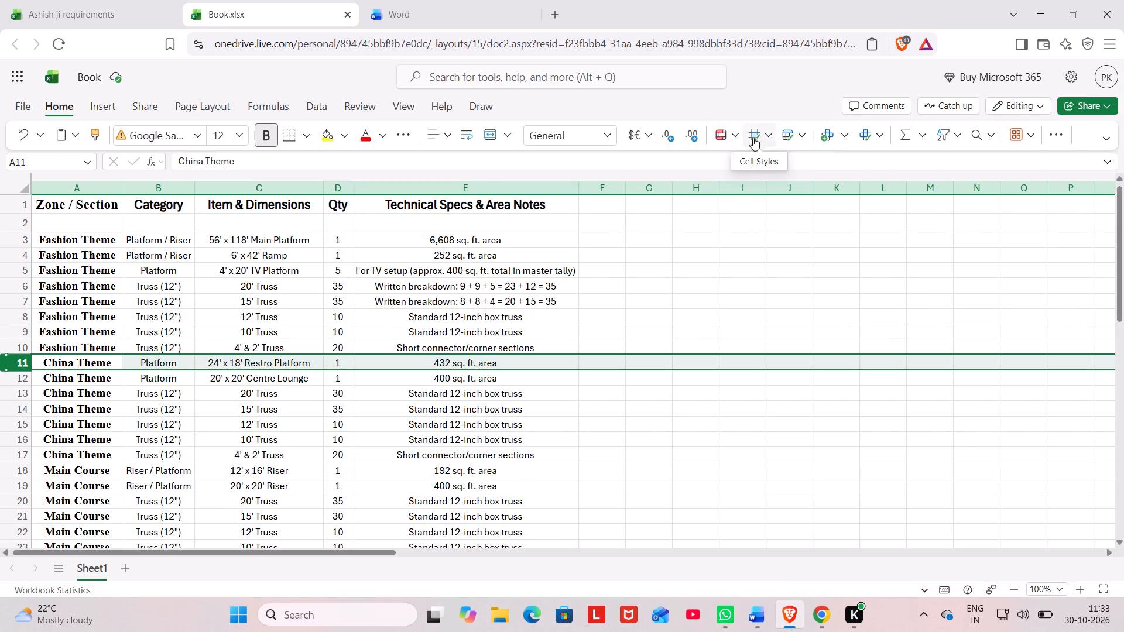
click(849, 137)
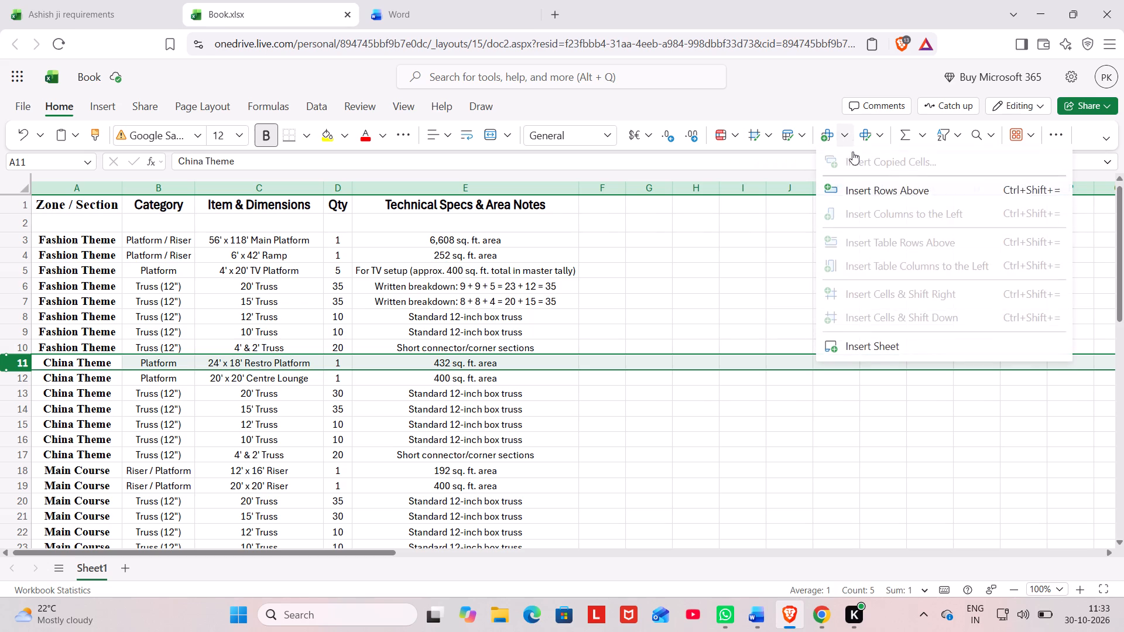
click(866, 193)
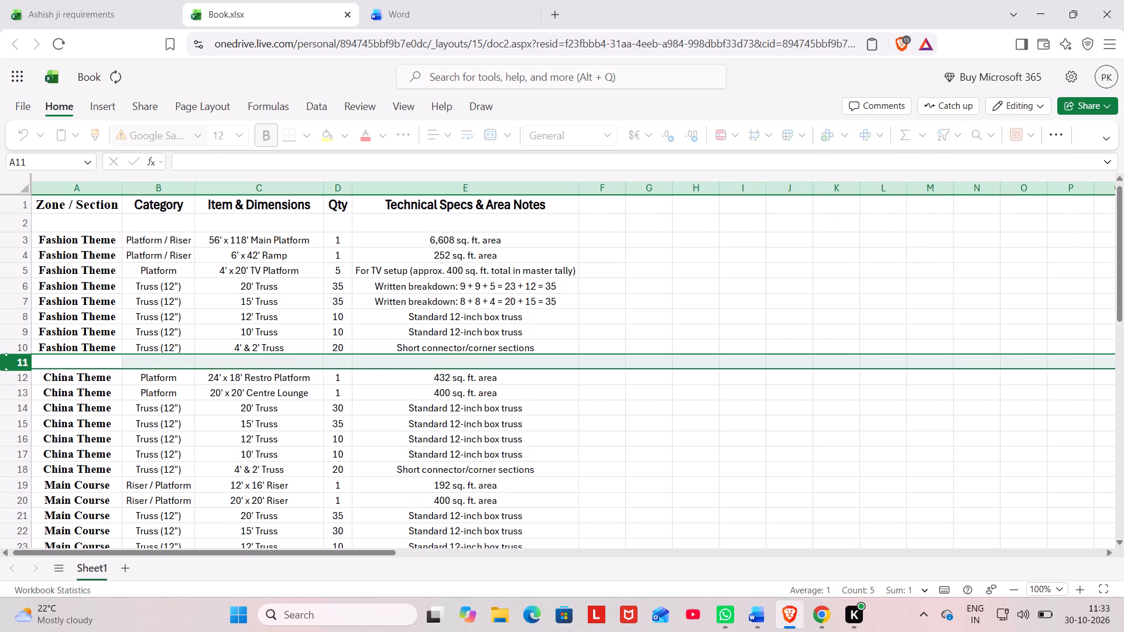
Insert a blank row above the first Main Course row.
click(24, 490)
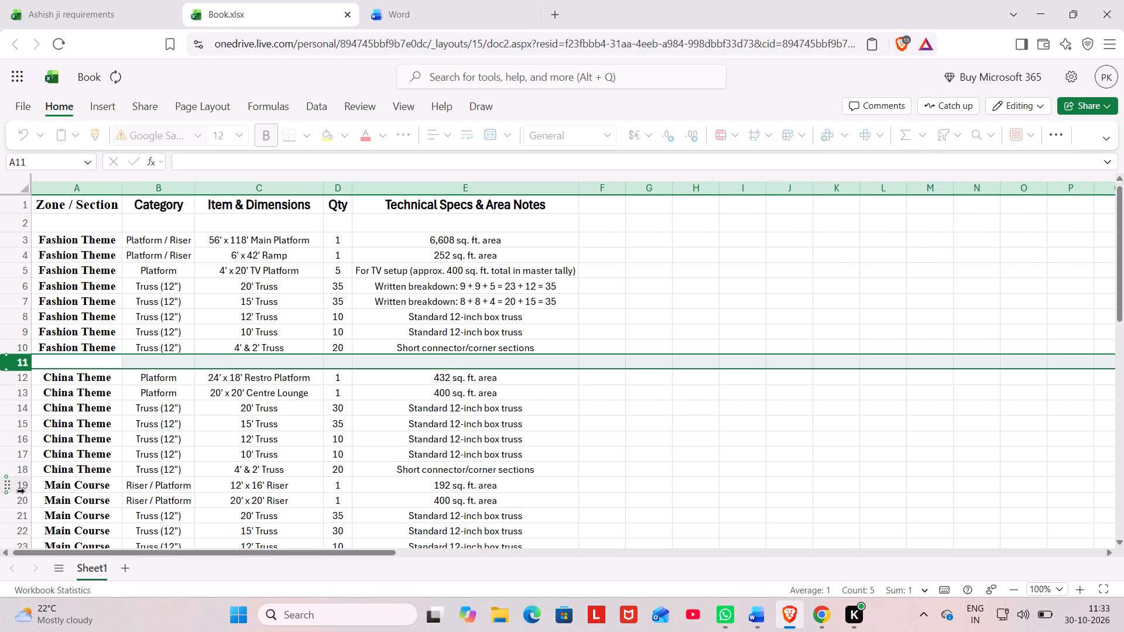
click(23, 485)
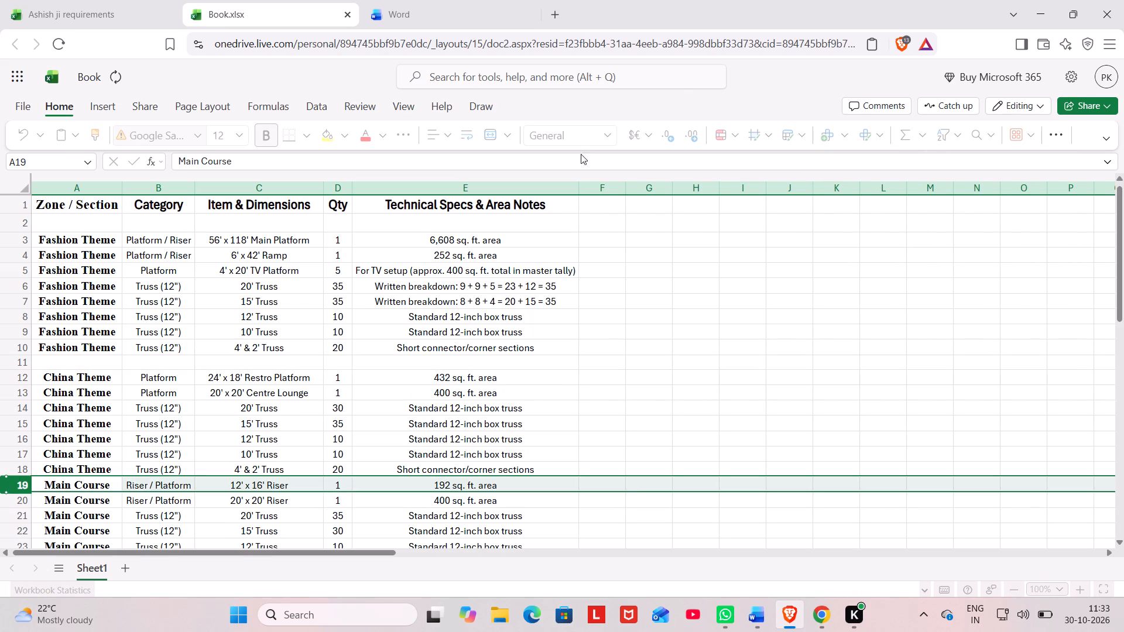
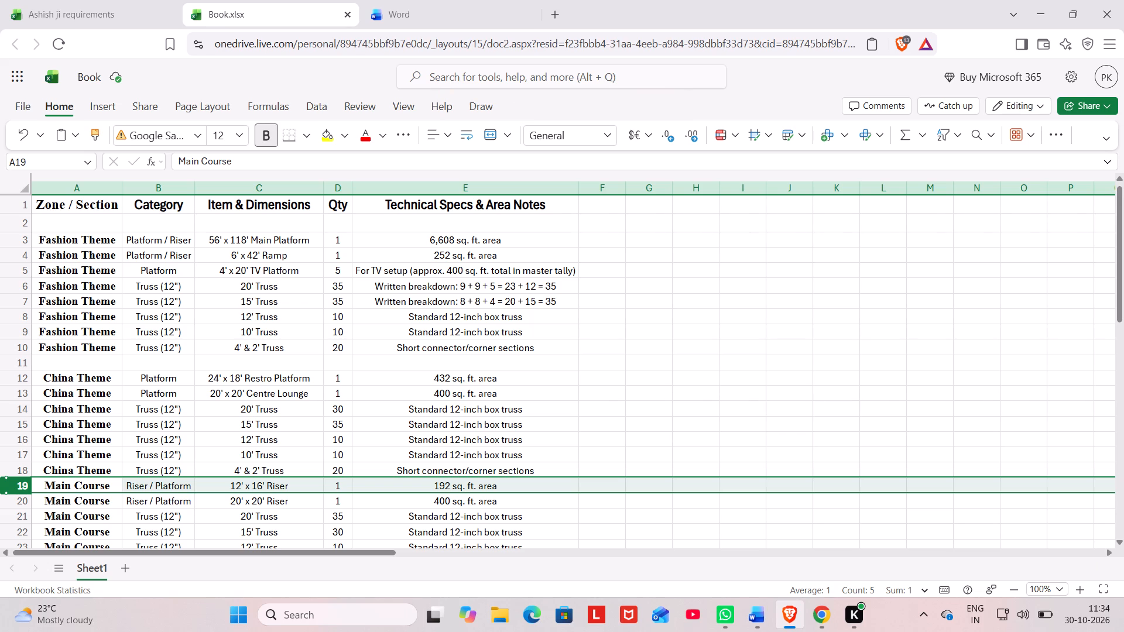
Insert a blank row above the first Main Course row.
click(843, 133)
click(854, 188)
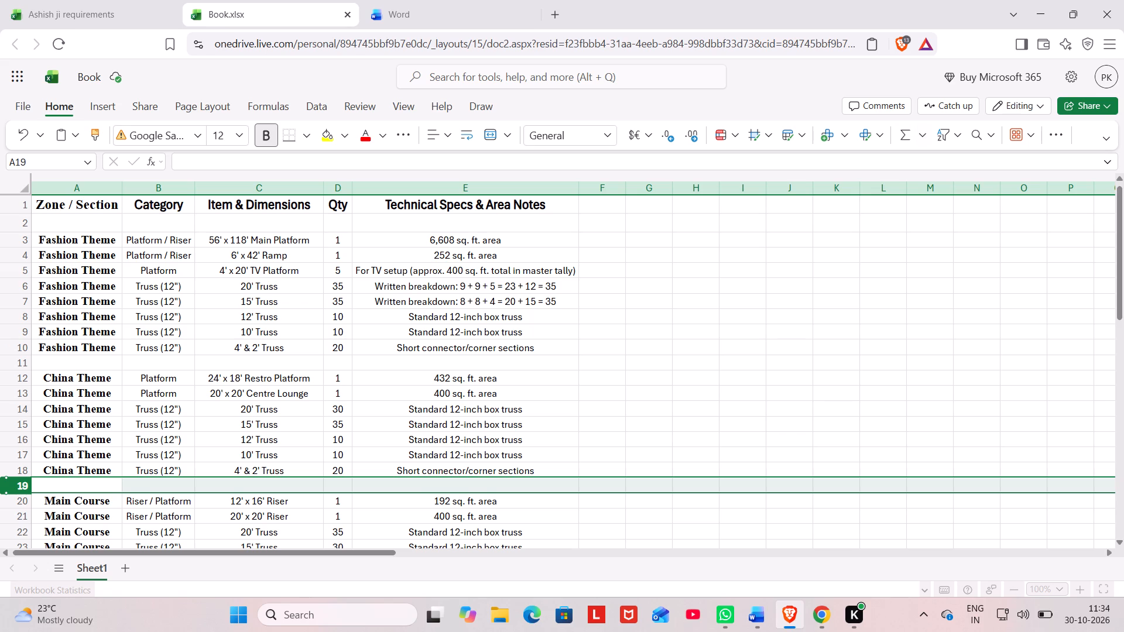
Insert a blank row above the first Dessert row and save the workbook.
scroll(833, 260, down, 3)
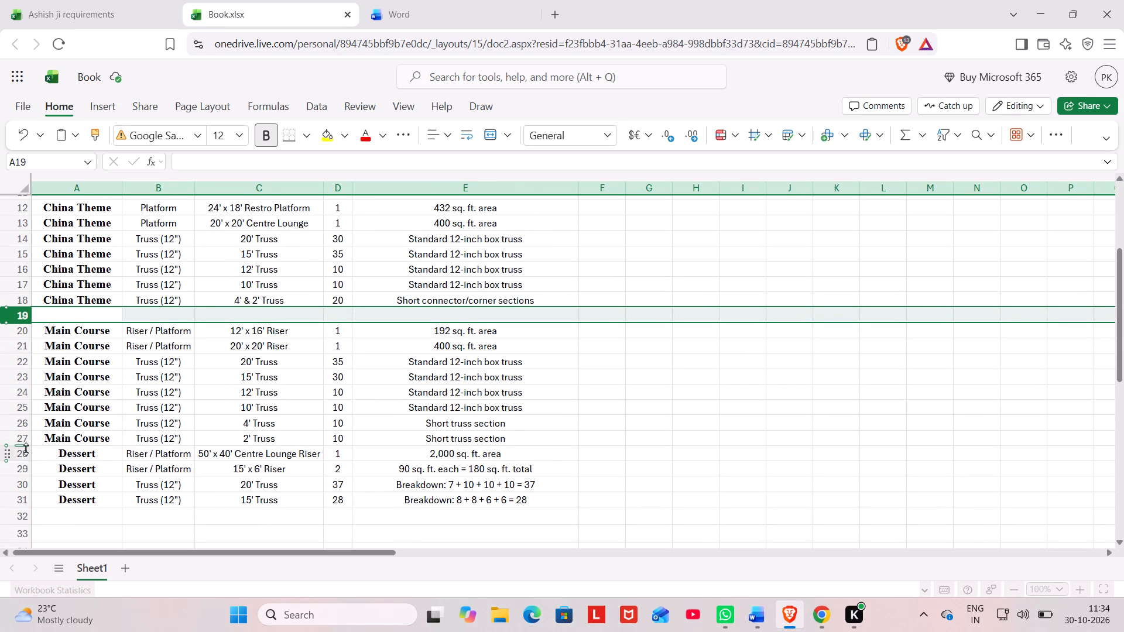
click(25, 450)
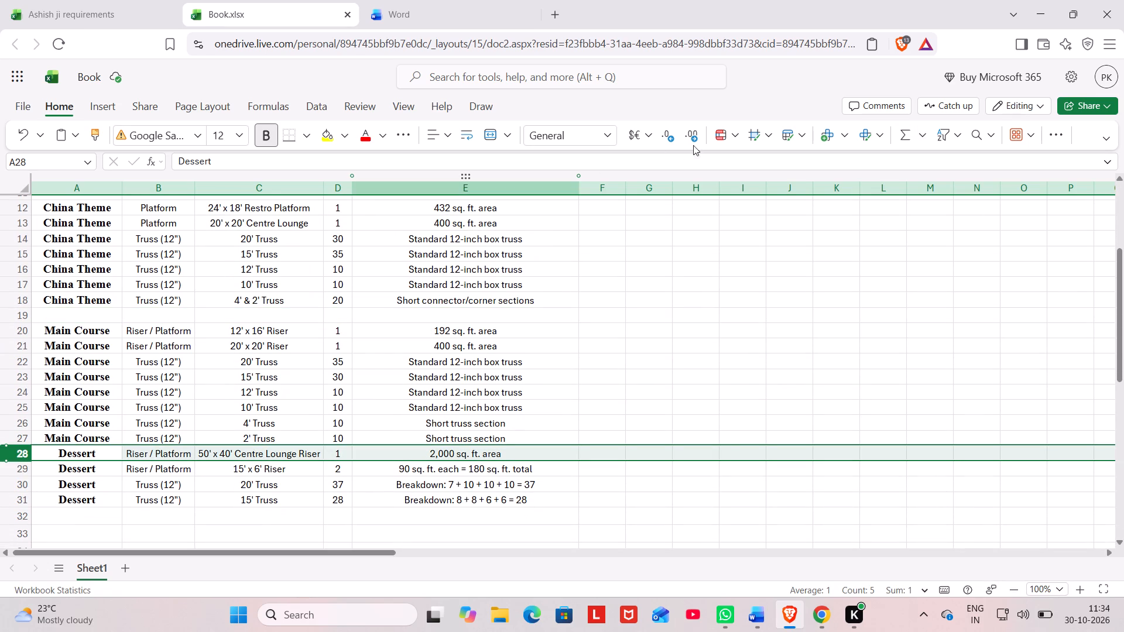
click(802, 136)
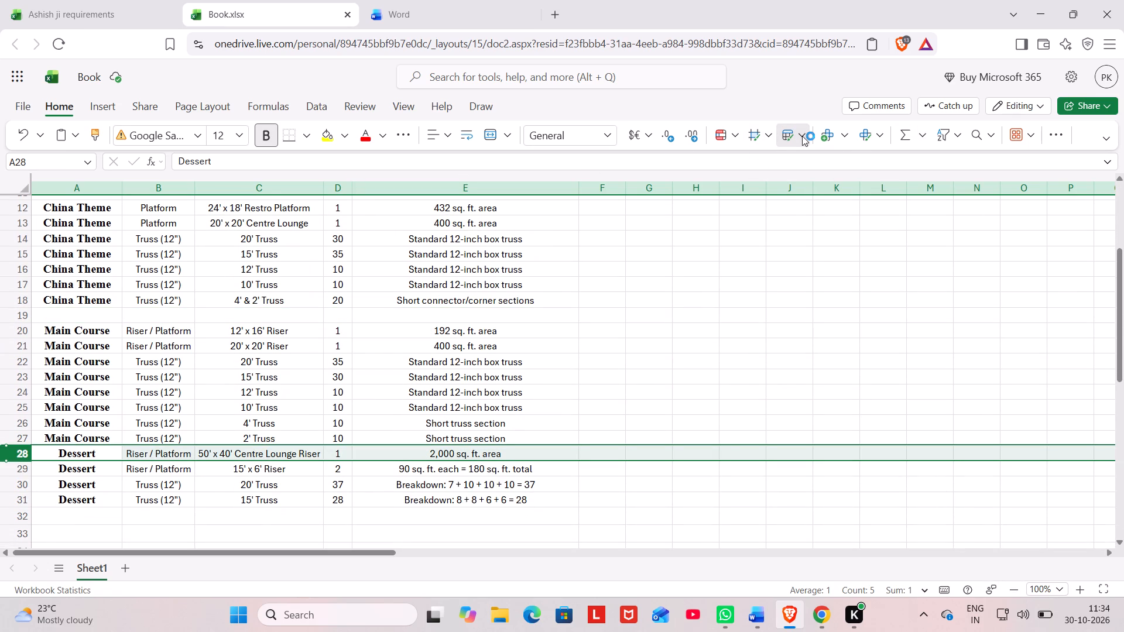
click(845, 135)
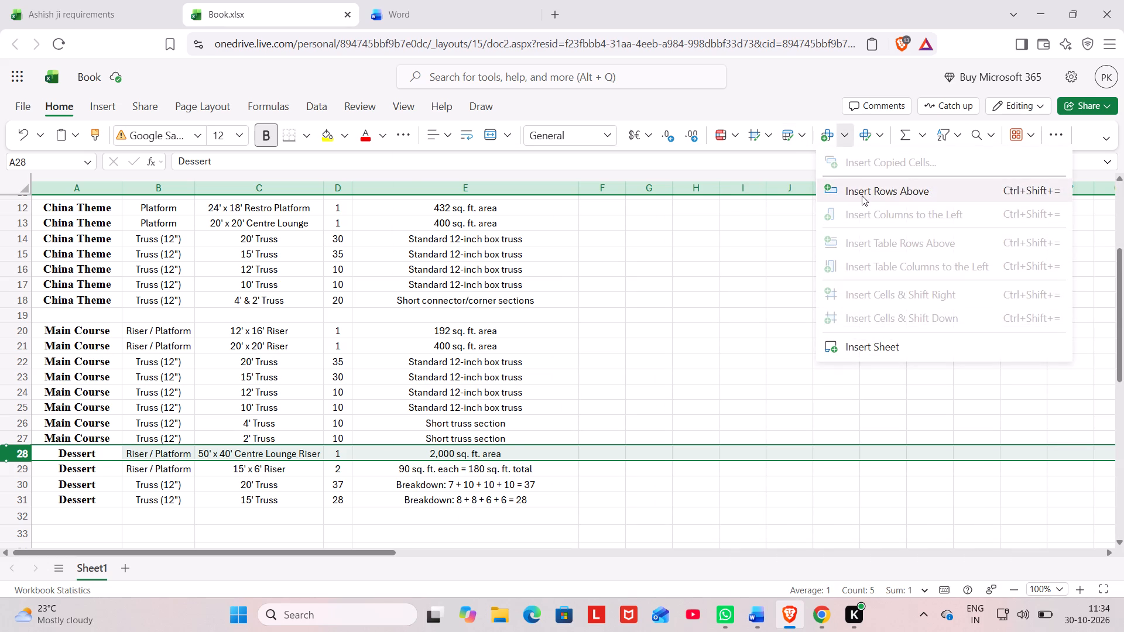
click(862, 195)
scroll(786, 284, up, 5)
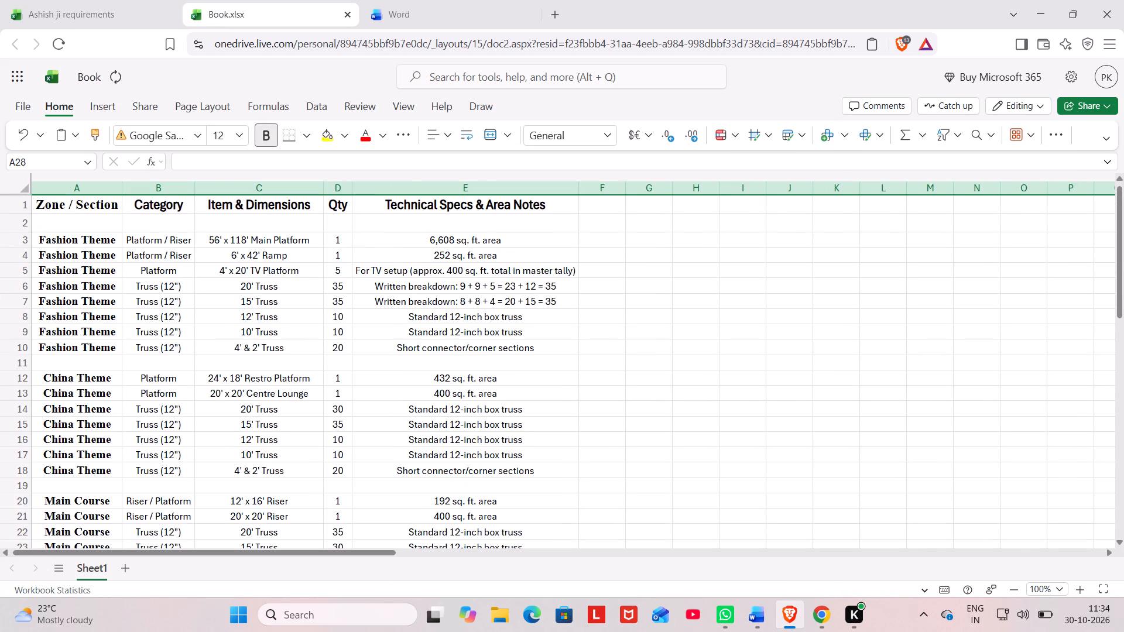
key(ctrl+s)
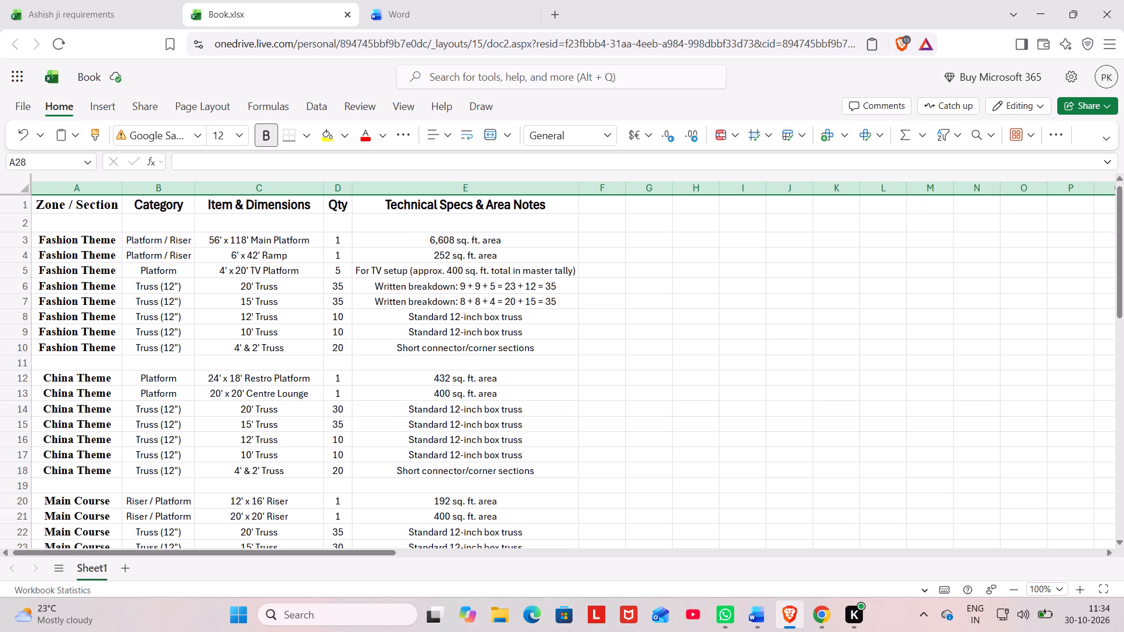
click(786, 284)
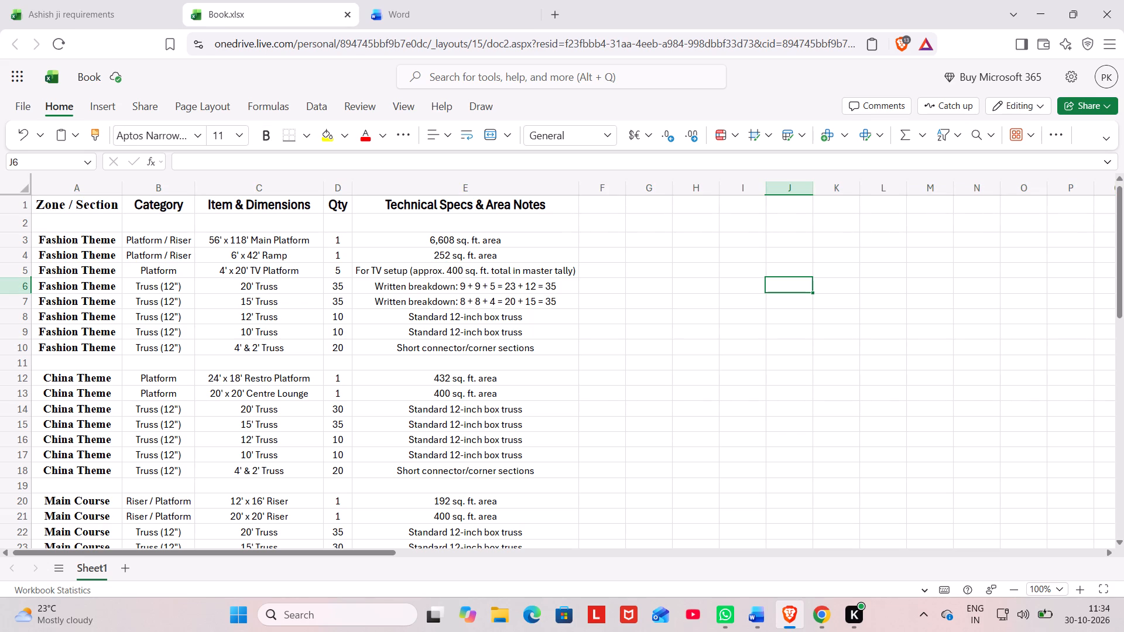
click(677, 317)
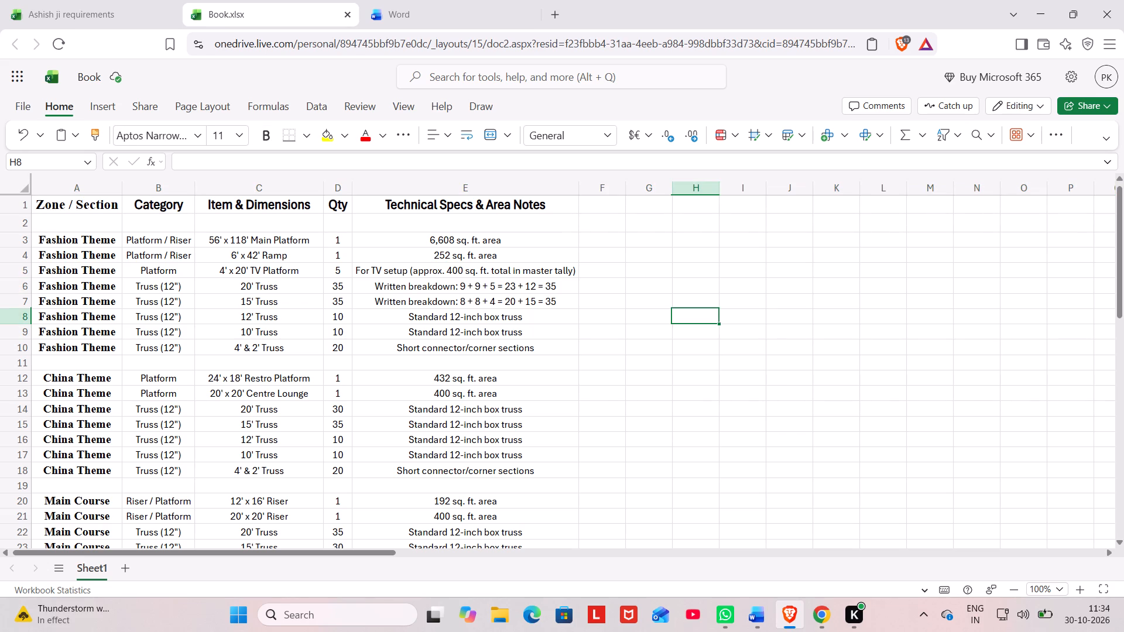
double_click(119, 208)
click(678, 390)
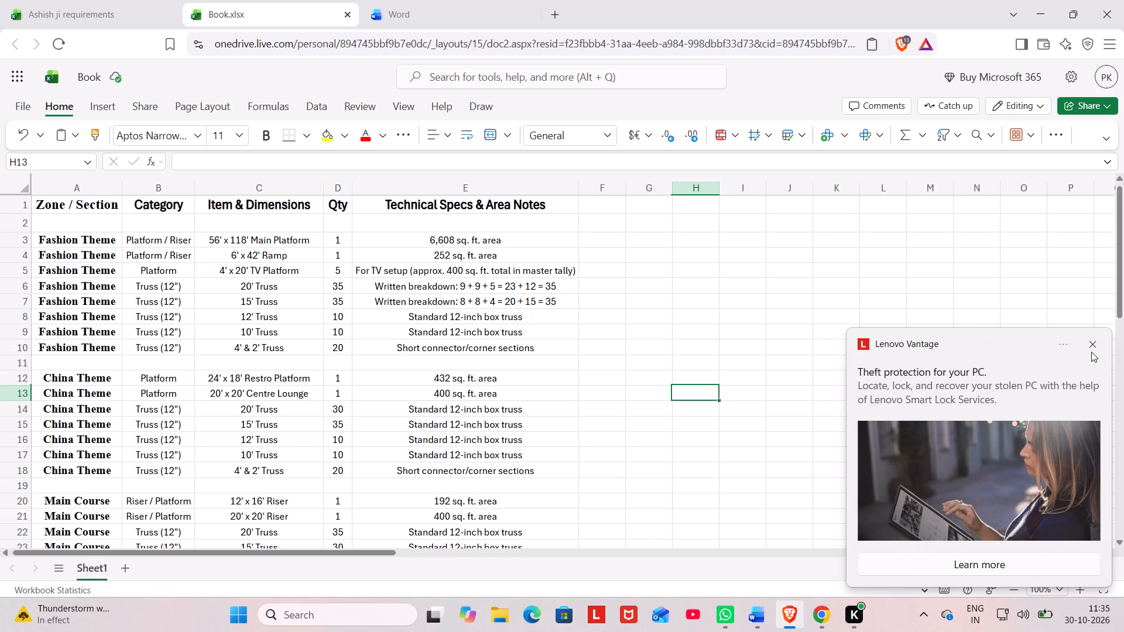
Dismiss the Lenovo Vantage theft-protection notification and postpone the BIOS update.
click(1092, 345)
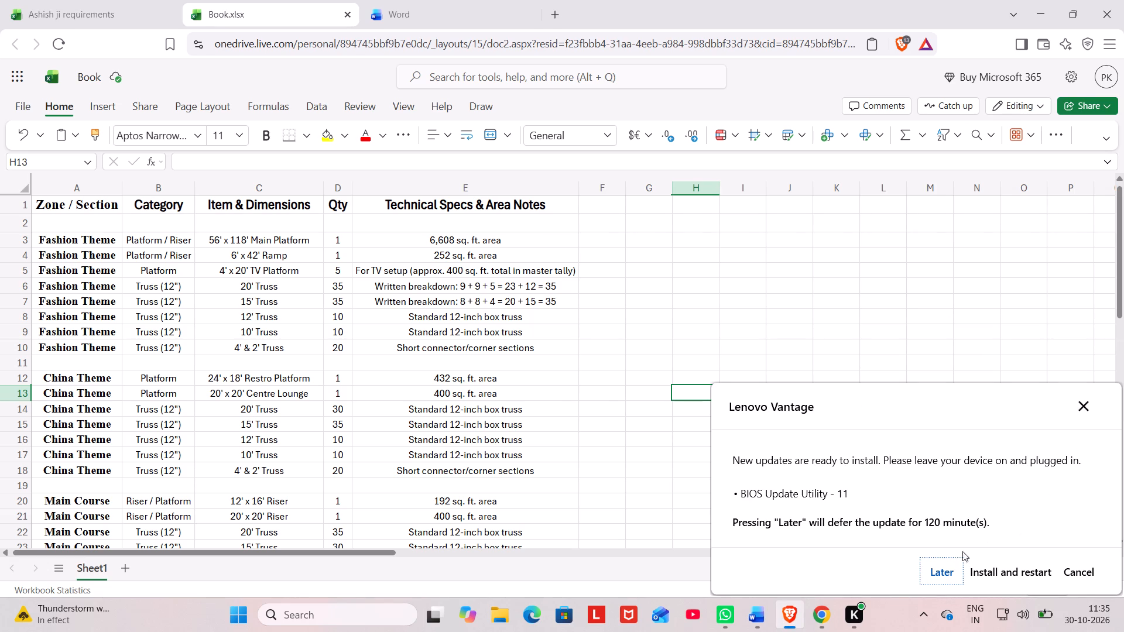
click(930, 575)
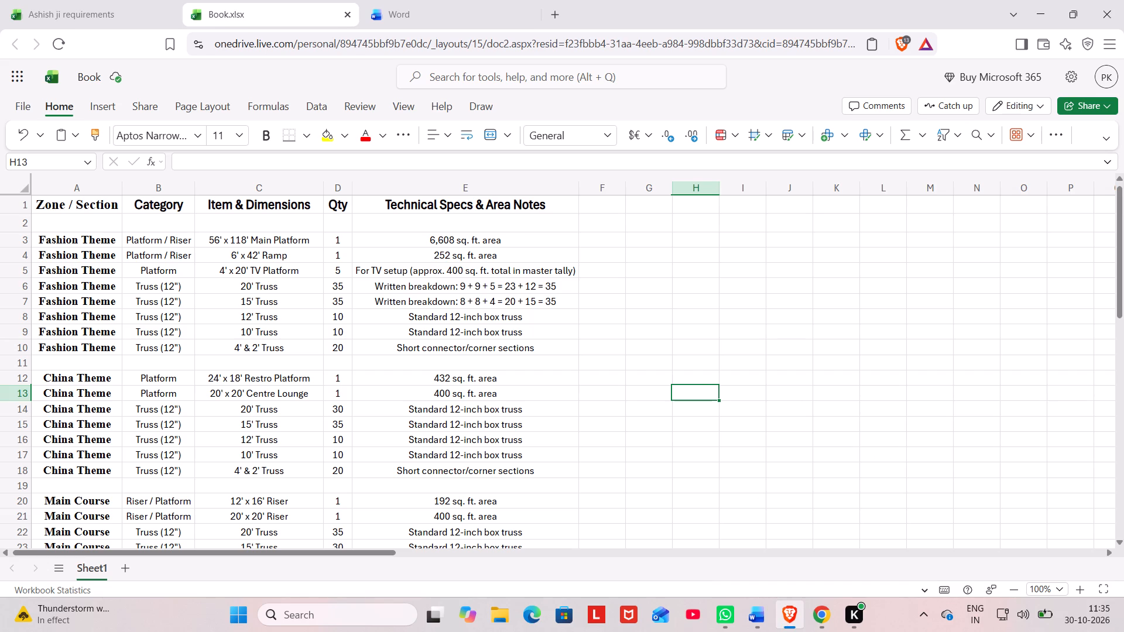
Shorten the item text in the last Fashion Theme row to 4' Truss.
double_click(260, 353)
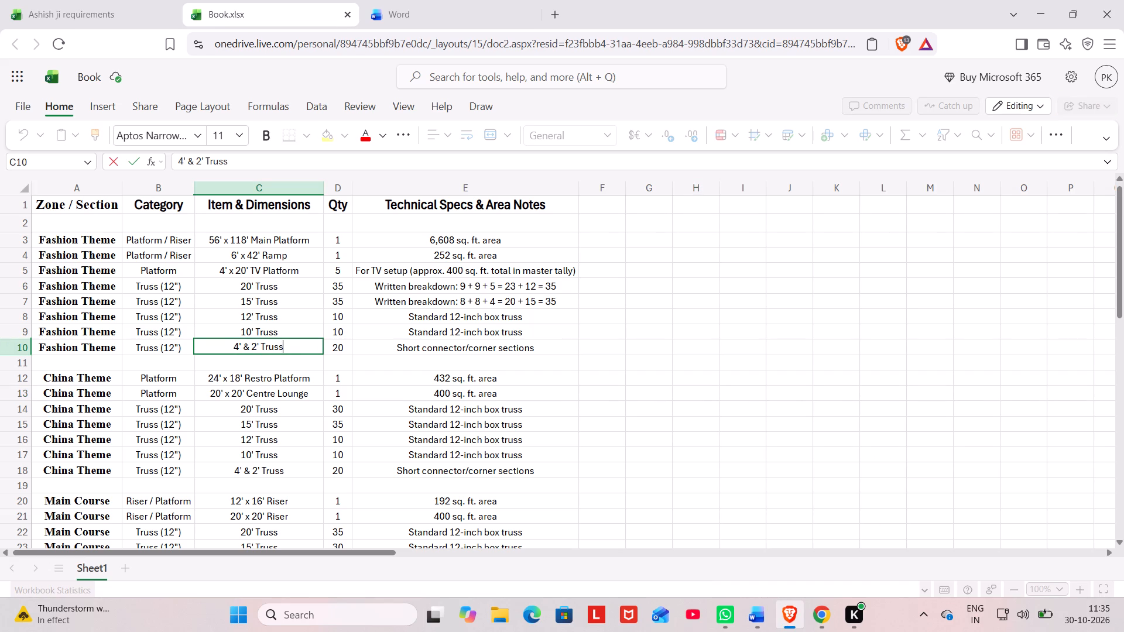
click(258, 347)
key(Right)
key(BackSpace)
key(BackSpace)
key(BackSpace)
key(BackSpace)
key(BackSpace)
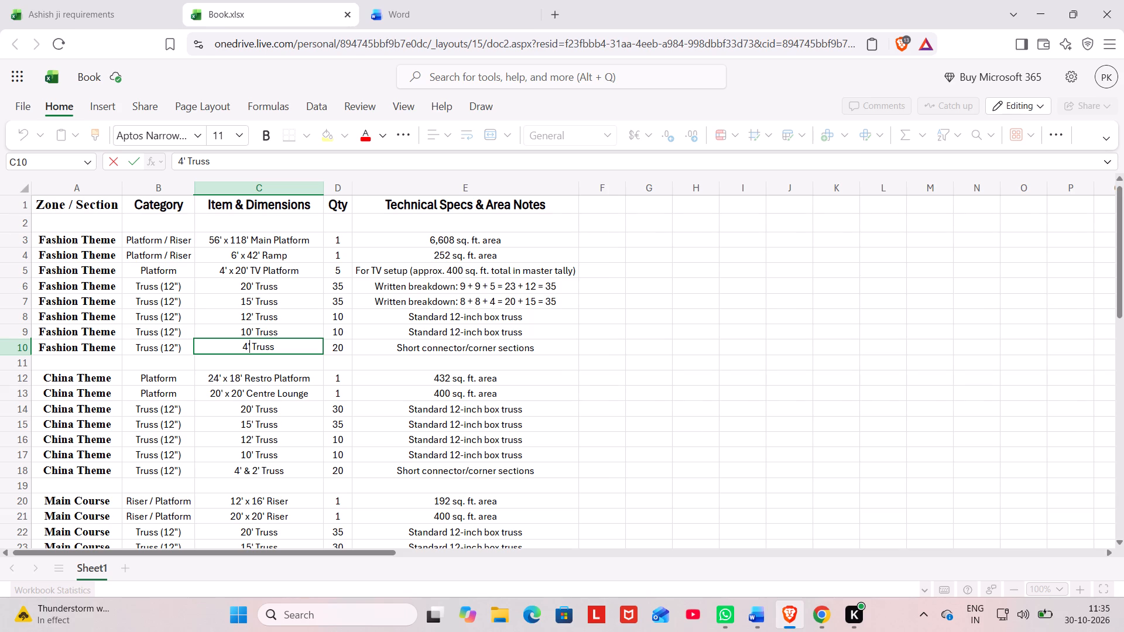
Replace every 12" in the sheet with 12 Inch.
key(ctrl+f)
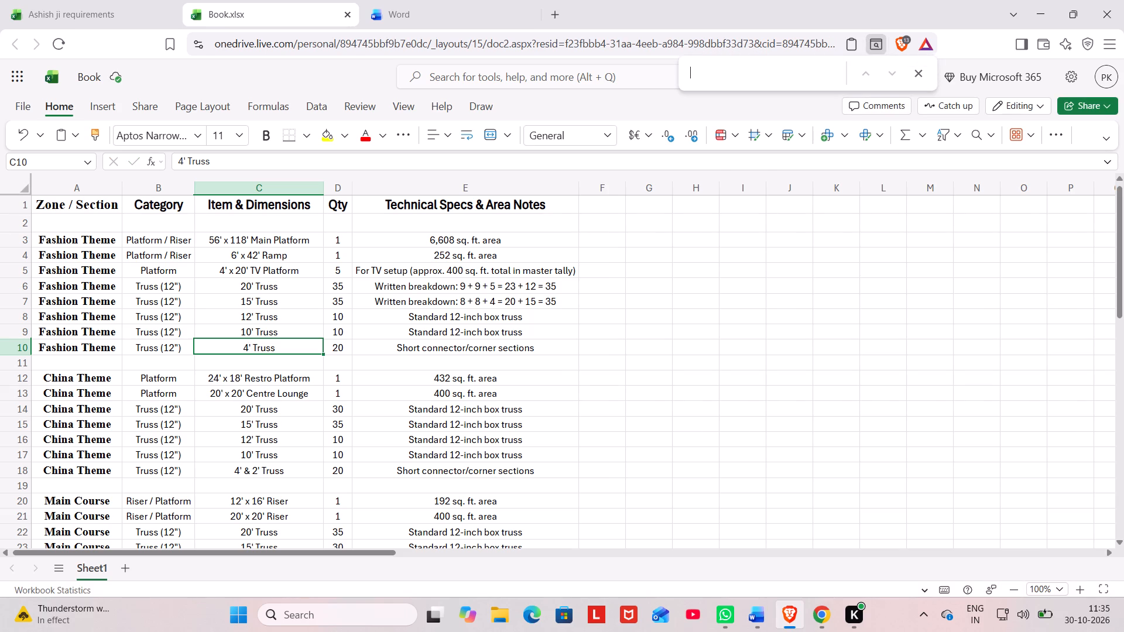
click(882, 271)
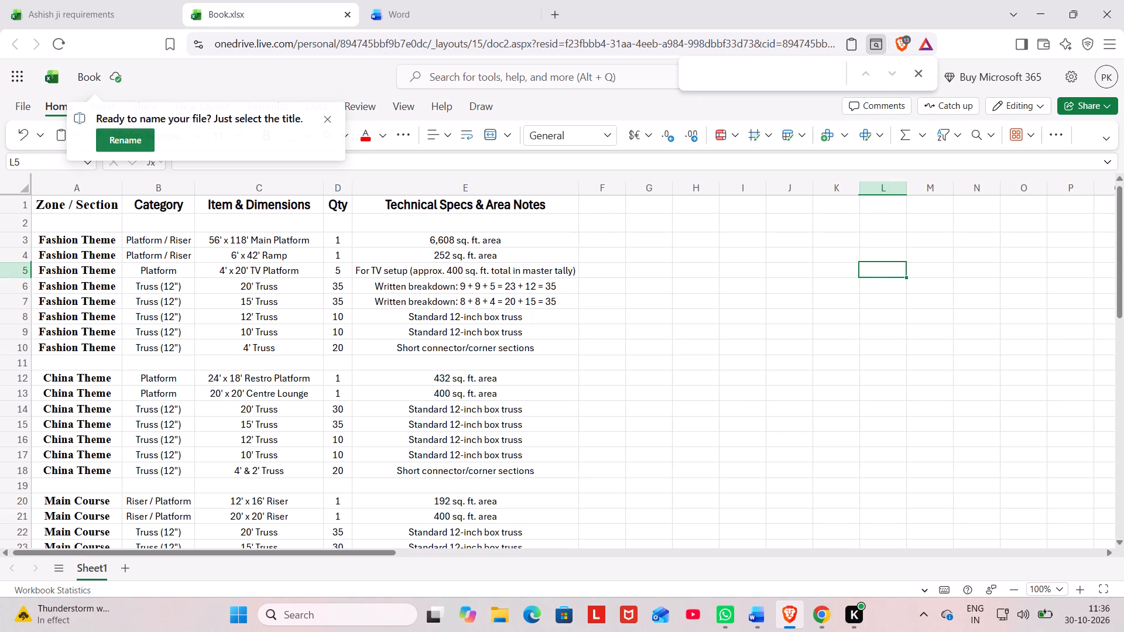
key(ctrl+f)
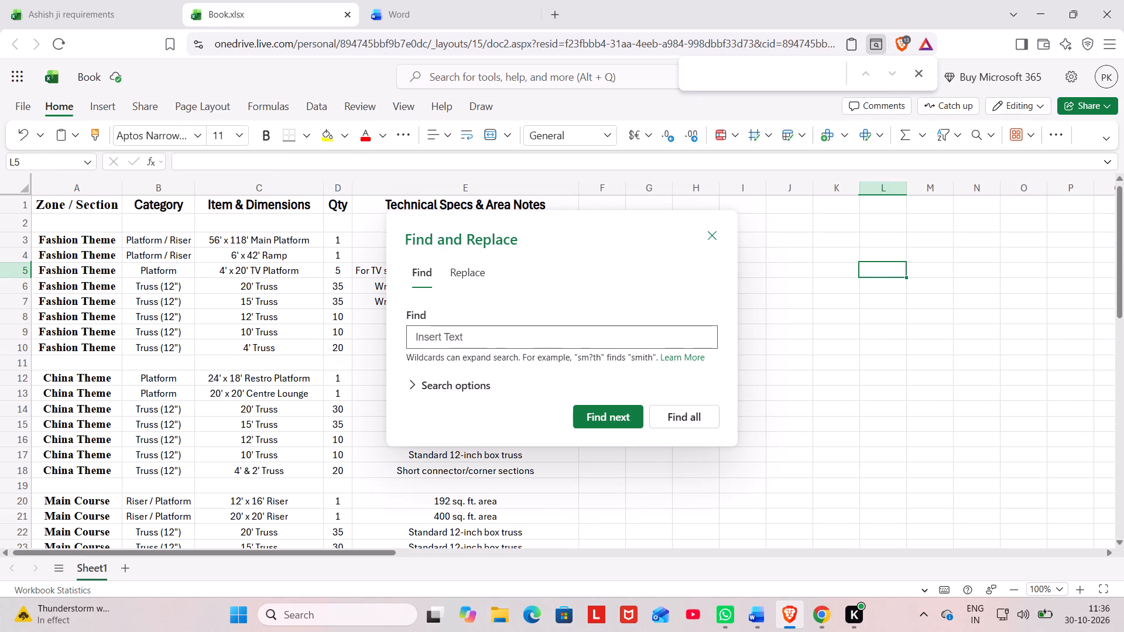
click(467, 269)
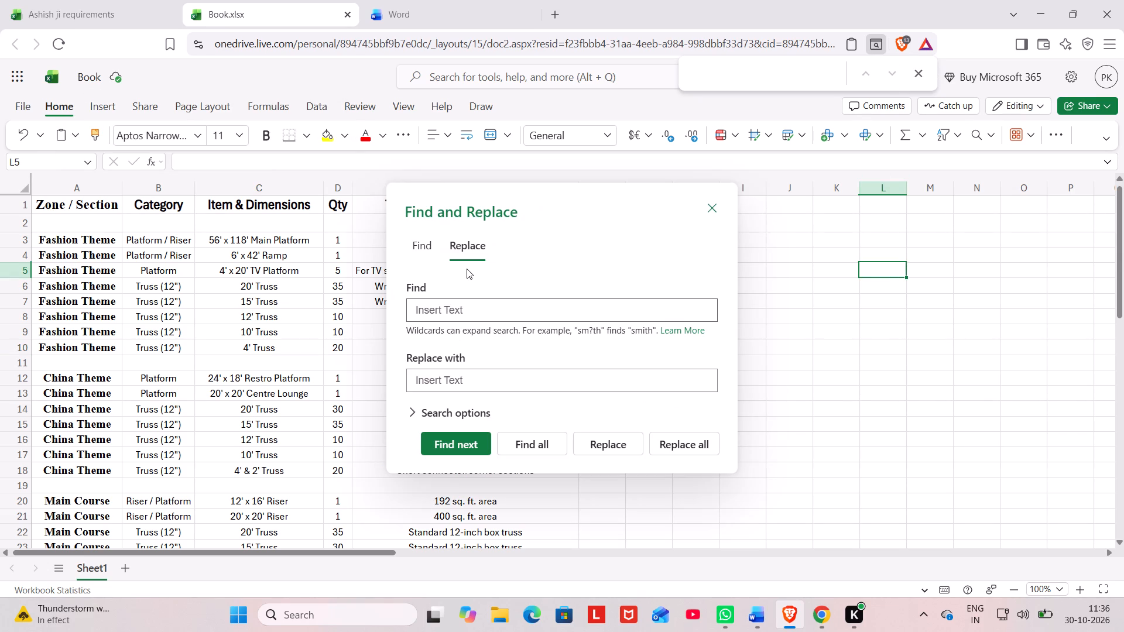
text(12)
key(shift+quotedbl)
click(453, 378)
text(12)
key(space)
key(shift+i)
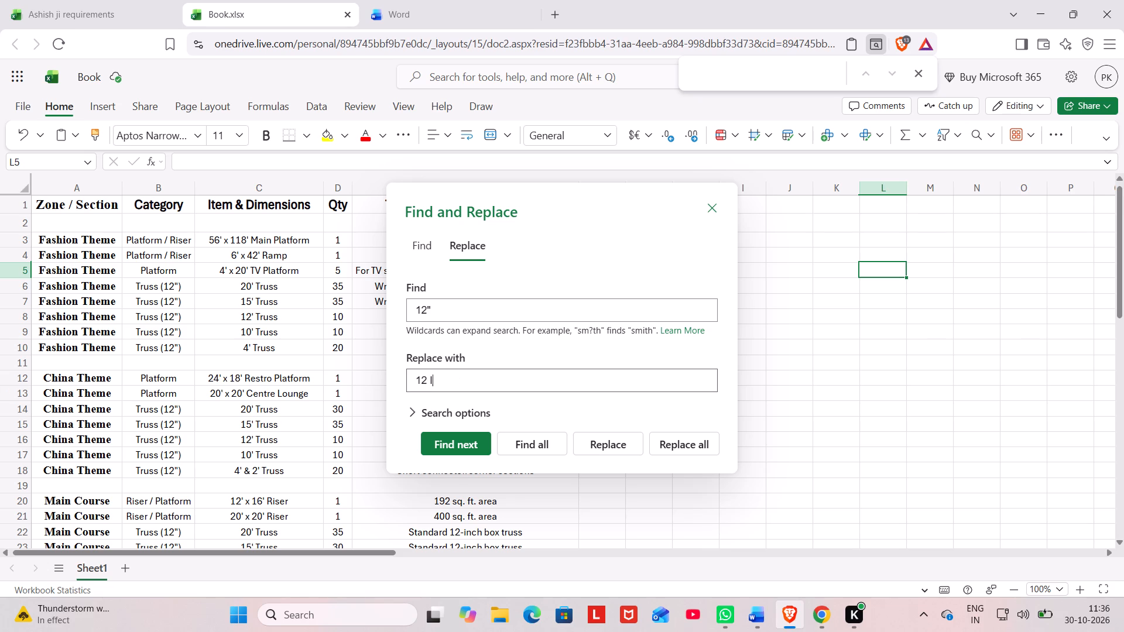
text(nch)
click(684, 439)
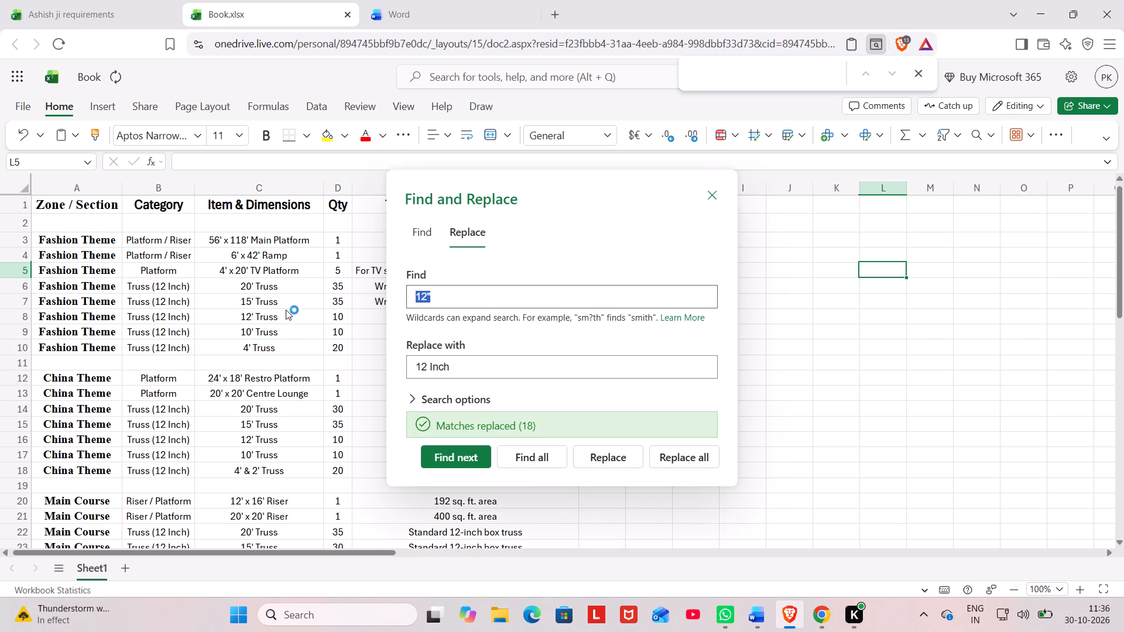
Replace every foot mark (') in the sheet with a space followed by ft, and close Find and Replace.
click(455, 294)
click(470, 298)
key(BackSpace)
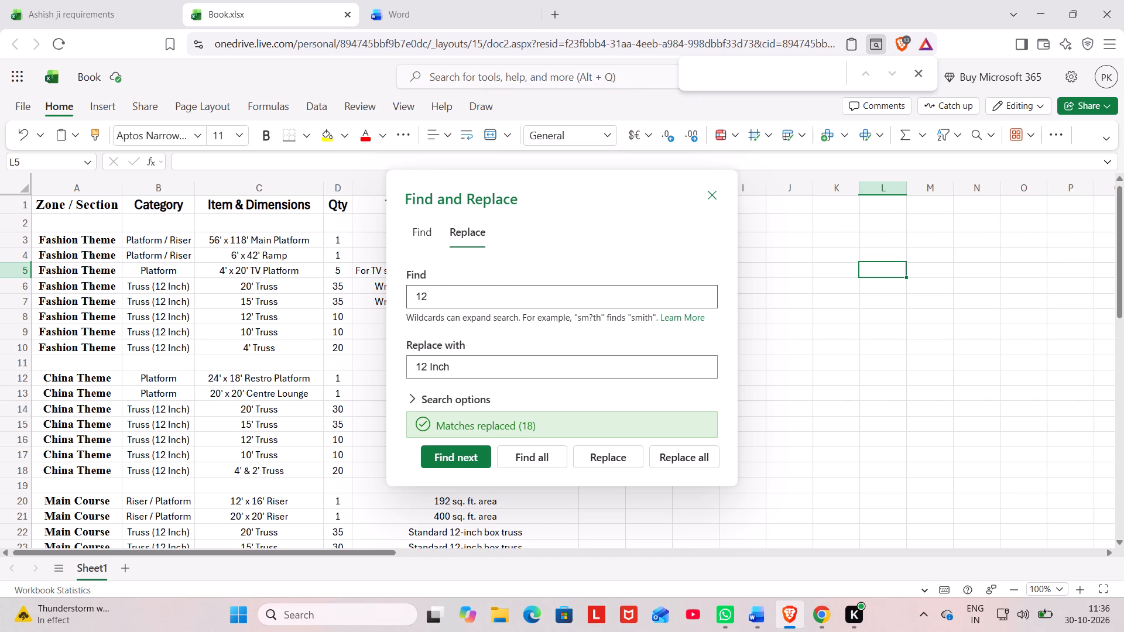
key(BackSpace)
key(BackSpace)
key(apostrophe)
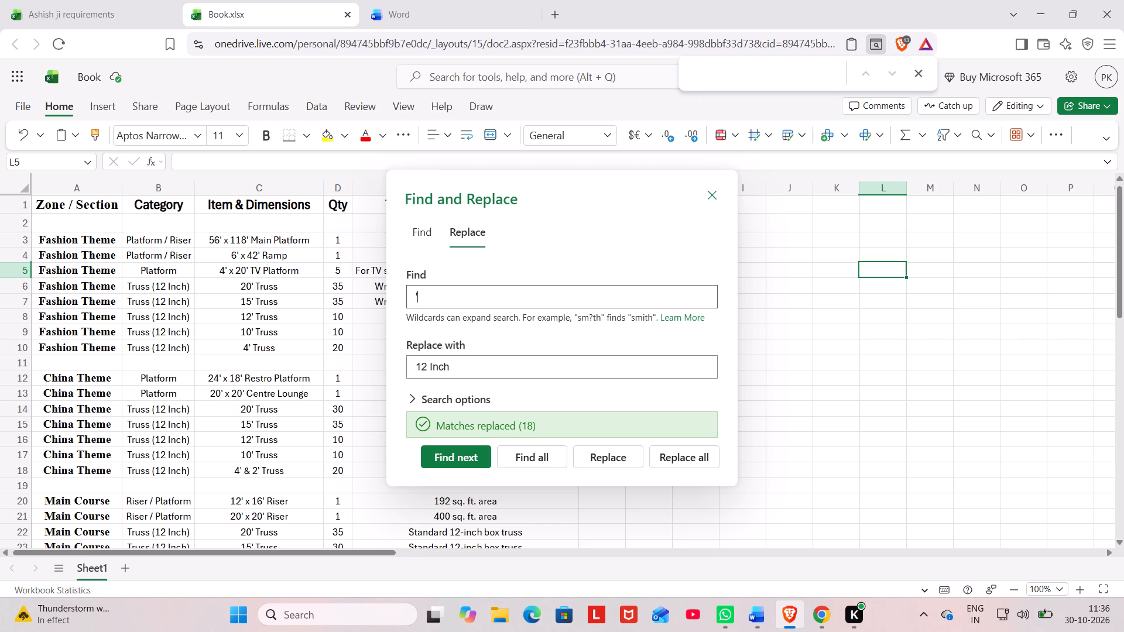
click(492, 366)
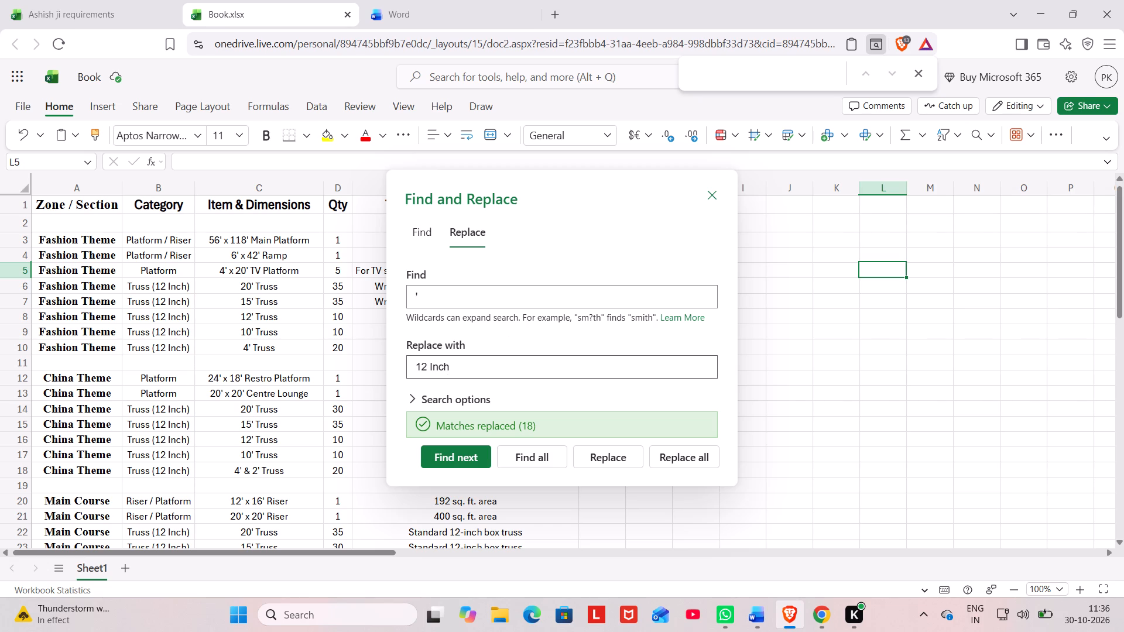
key(BackSpace)
key(BackSpace)
key(BackSpace)
key(BackSpace)
key(BackSpace)
key(BackSpace)
key(BackSpace)
key(BackSpace)
key(space)
text(ft)
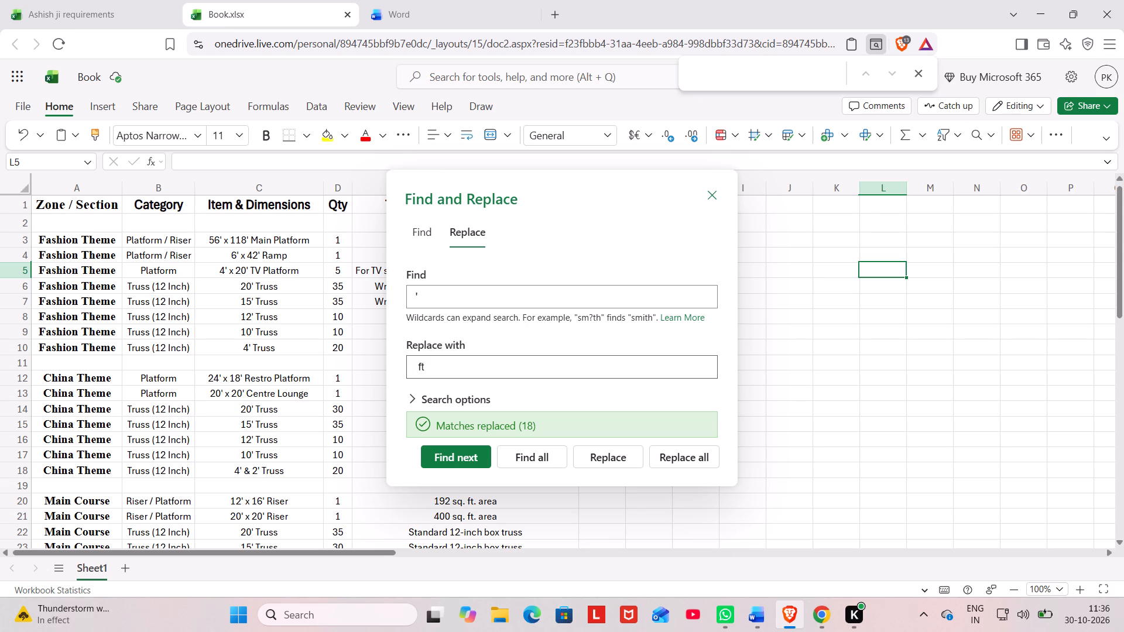
click(705, 457)
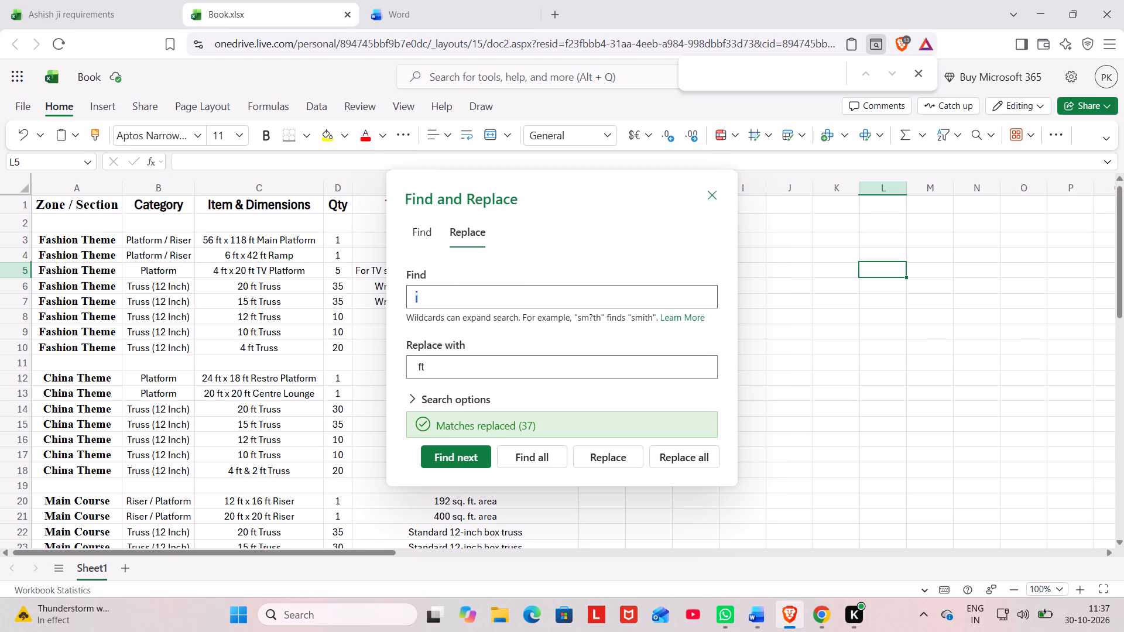
click(707, 190)
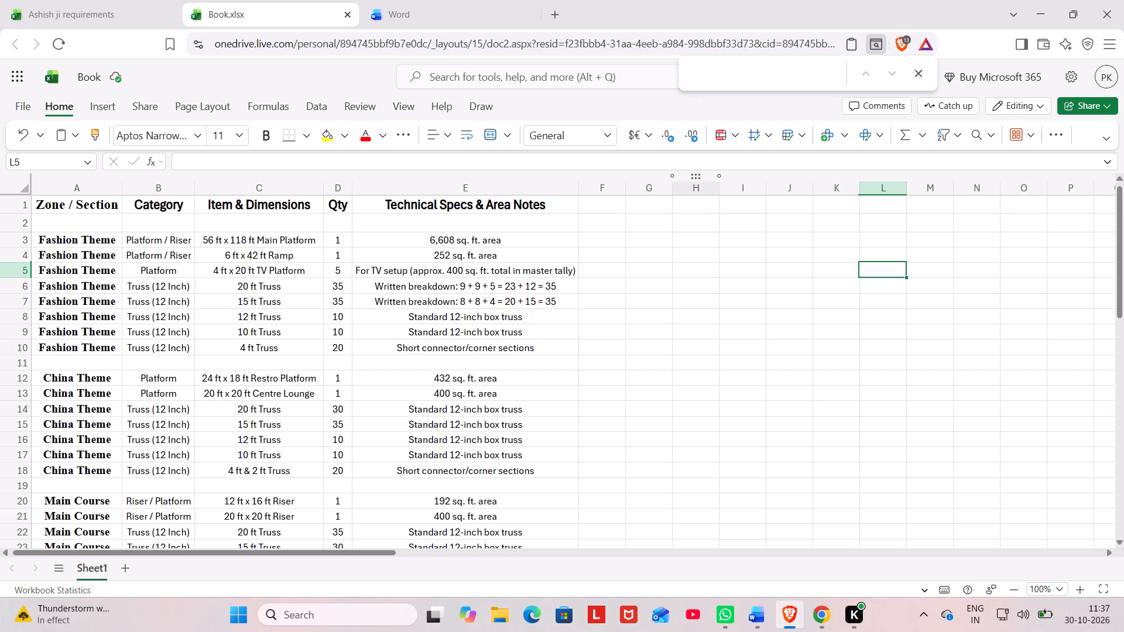
Put Main Platform in parentheses in the first Fashion Theme item so it reads 56 ft x 118 ft (Main Platform).
click(258, 241)
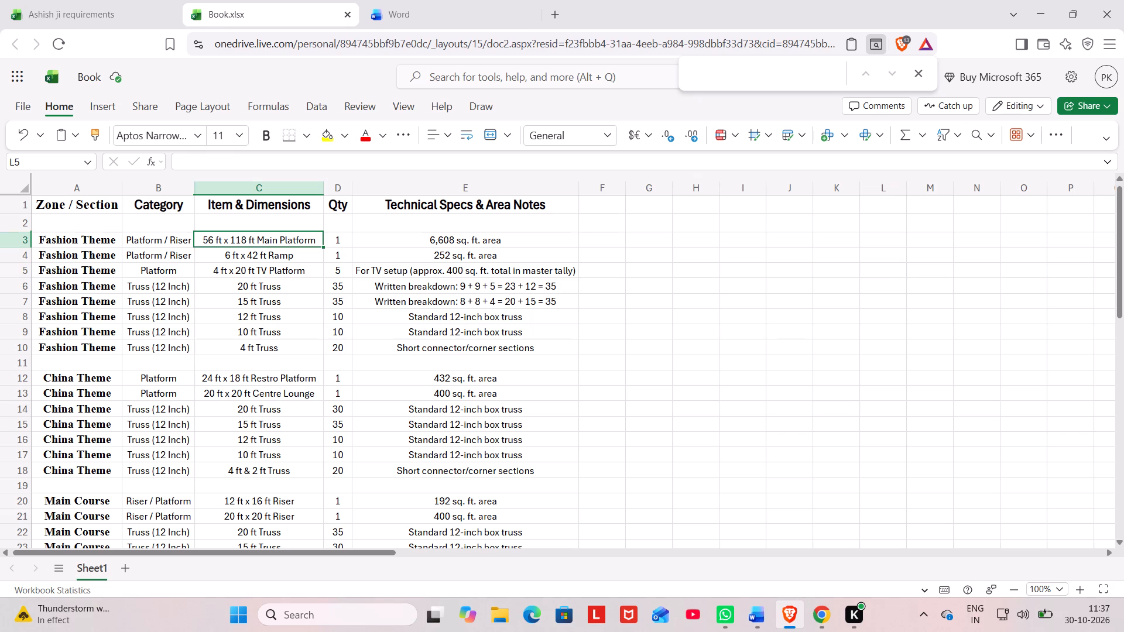
double_click(258, 241)
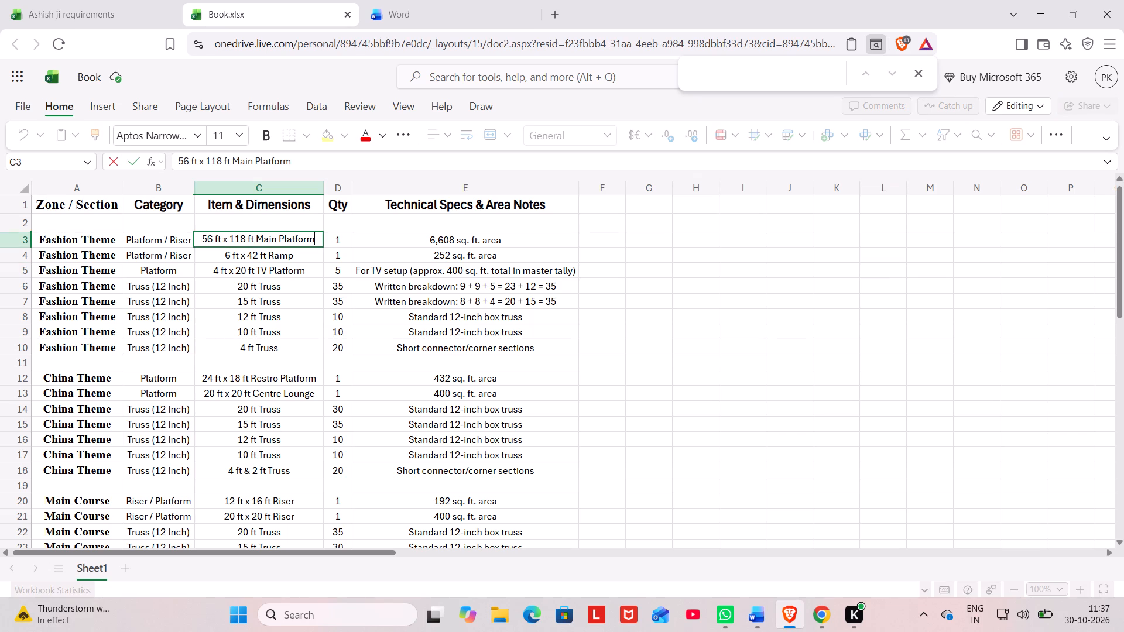
click(258, 241)
key(shift+parenleft)
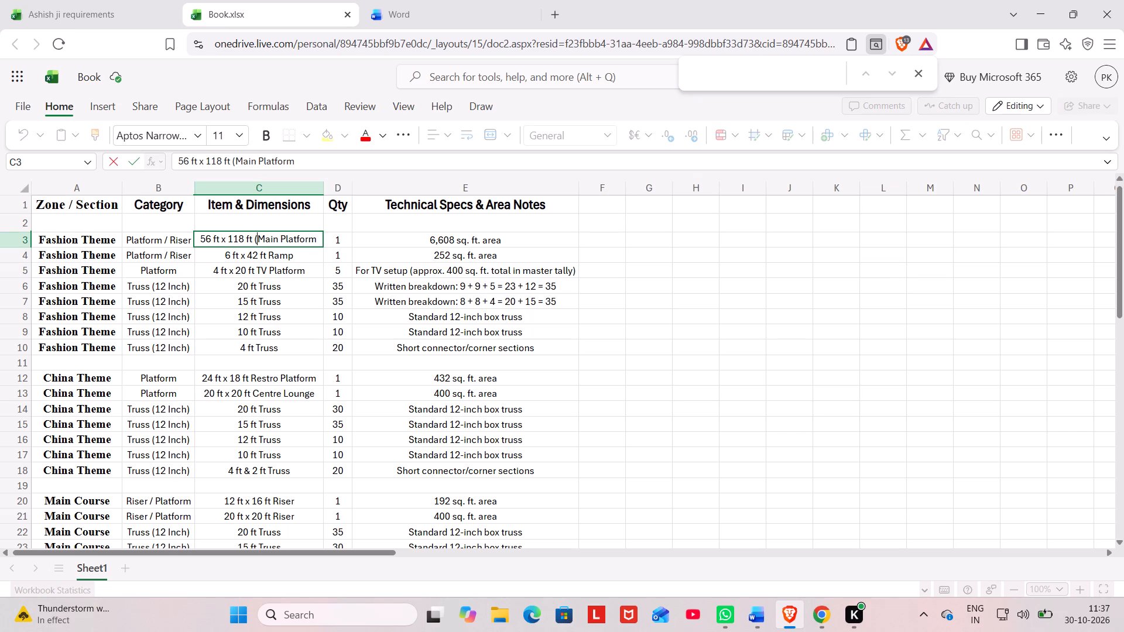
key(Right)
key(Right)
key(Right)
key(Right)
key(Right)
key(Right)
key(Right)
key(Right)
key(Right)
key(Right)
key(Right)
key(Right)
key(Right)
key(shift+parenright)
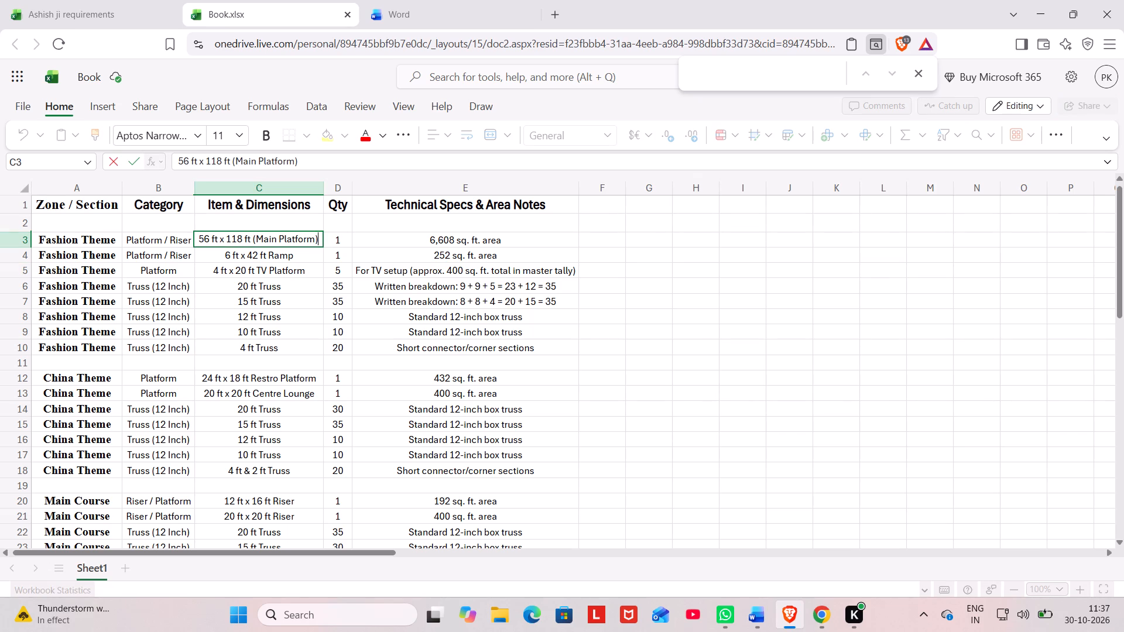
key(Down)
Put Ramp in parentheses in the Fashion Theme ramp item so it reads 6 ft x 42 ft (Ramp).
double_click(271, 256)
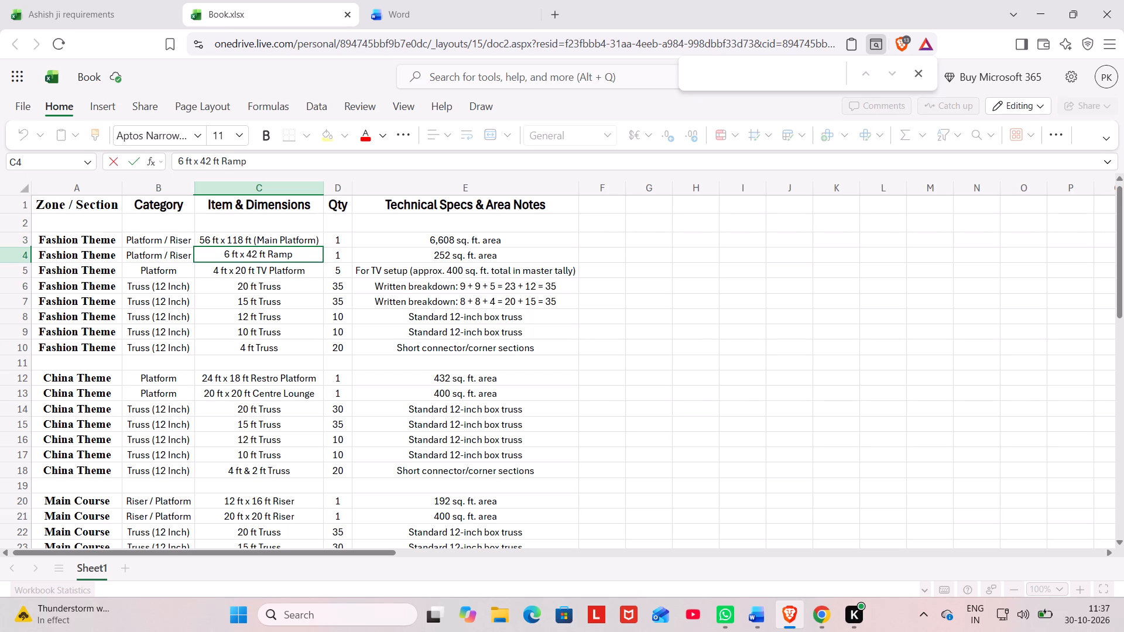
key(shift+parenright)
key(shift+Left)
key(shift+Left)
key(shift+Left)
key(Left)
key(Left)
key(Left)
key(shift+parenleft)
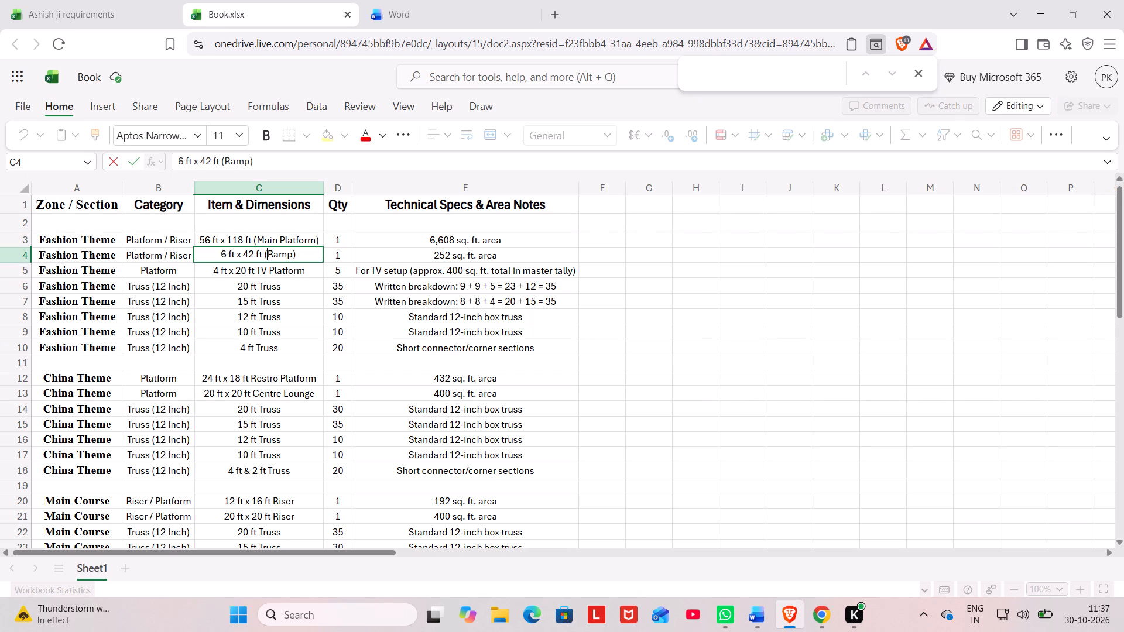
Put TV Platform in parentheses in the third Fashion Theme item so it reads 4 ft x 20 ft (TV Platform).
double_click(269, 272)
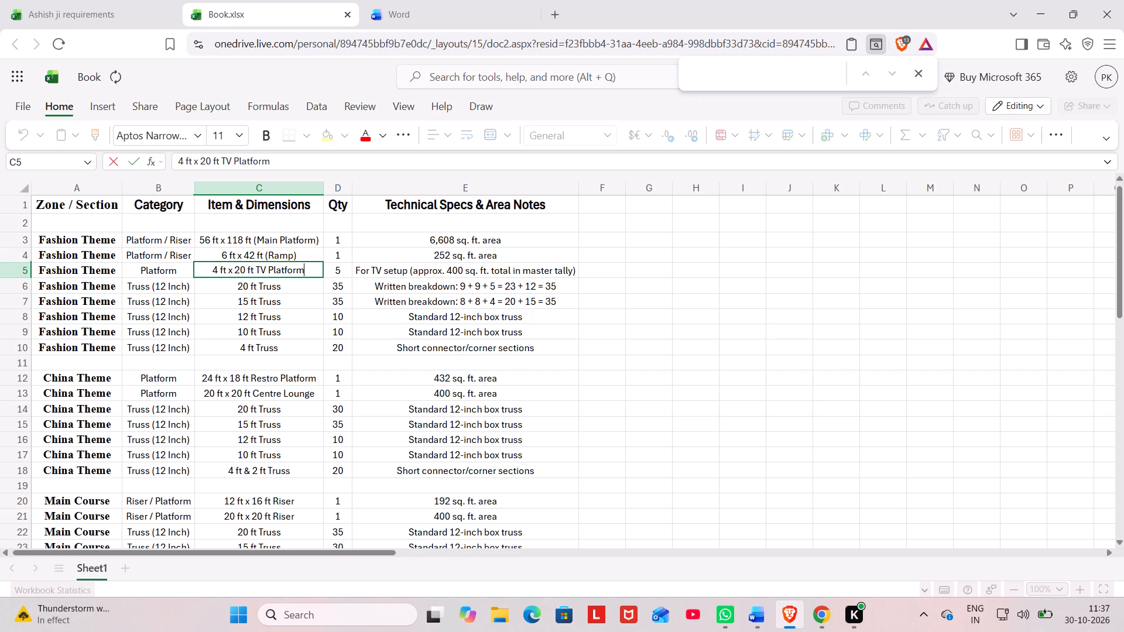
click(256, 273)
key(shift+parenleft)
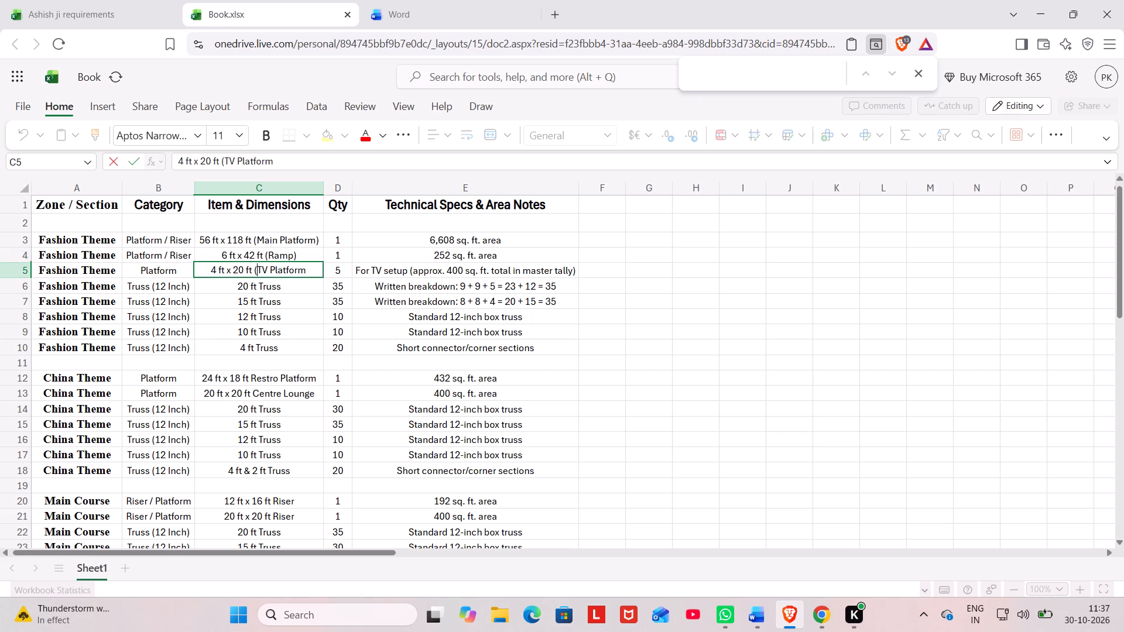
key(Right)
key(Right)
key(Right)
key(Right)
key(Right)
key(Right)
key(Right)
key(Right)
key(Right)
key(Right)
key(Right)
key(shift+parenright)
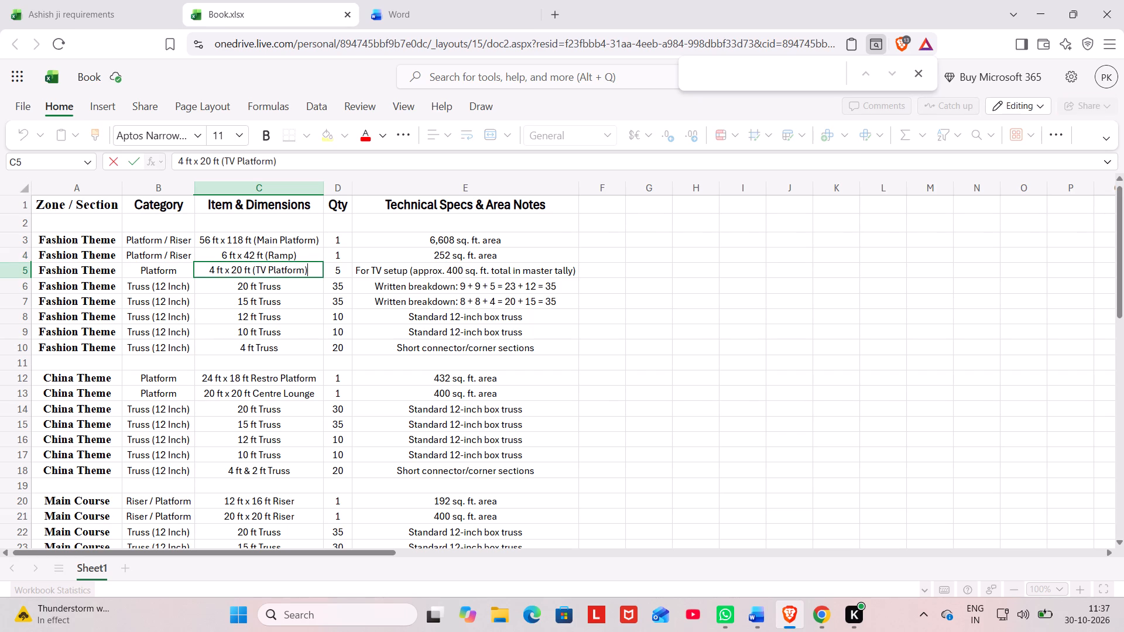
Put Restro Platform in parentheses in the first China Theme item so it reads 24 ft x 18 ft (Restro Platform).
scroll(263, 327, down, 1)
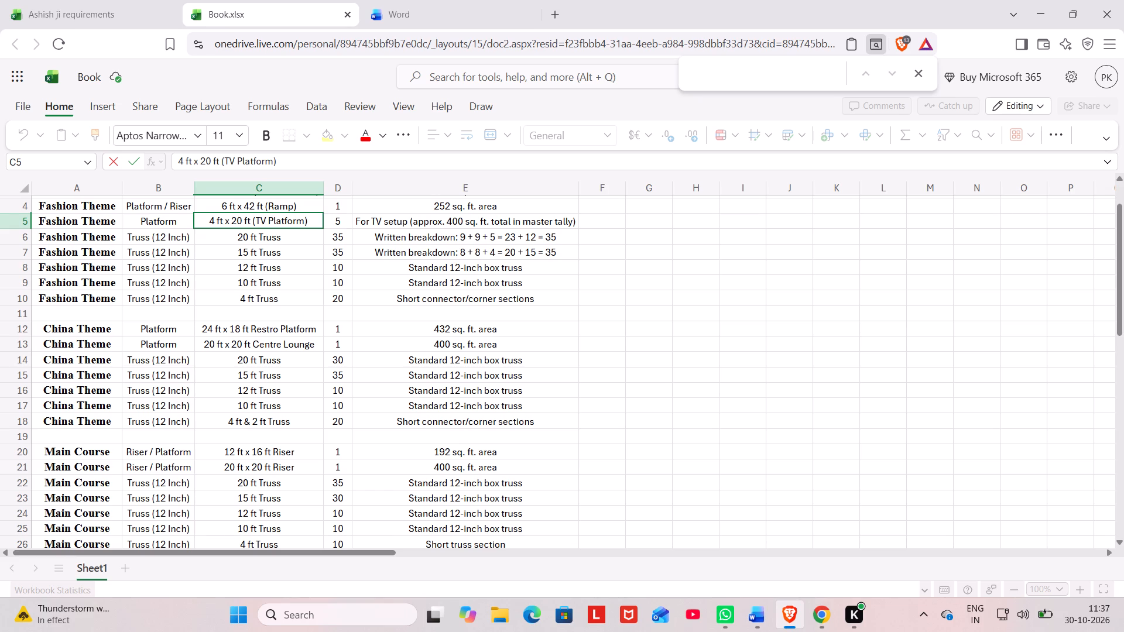
double_click(254, 329)
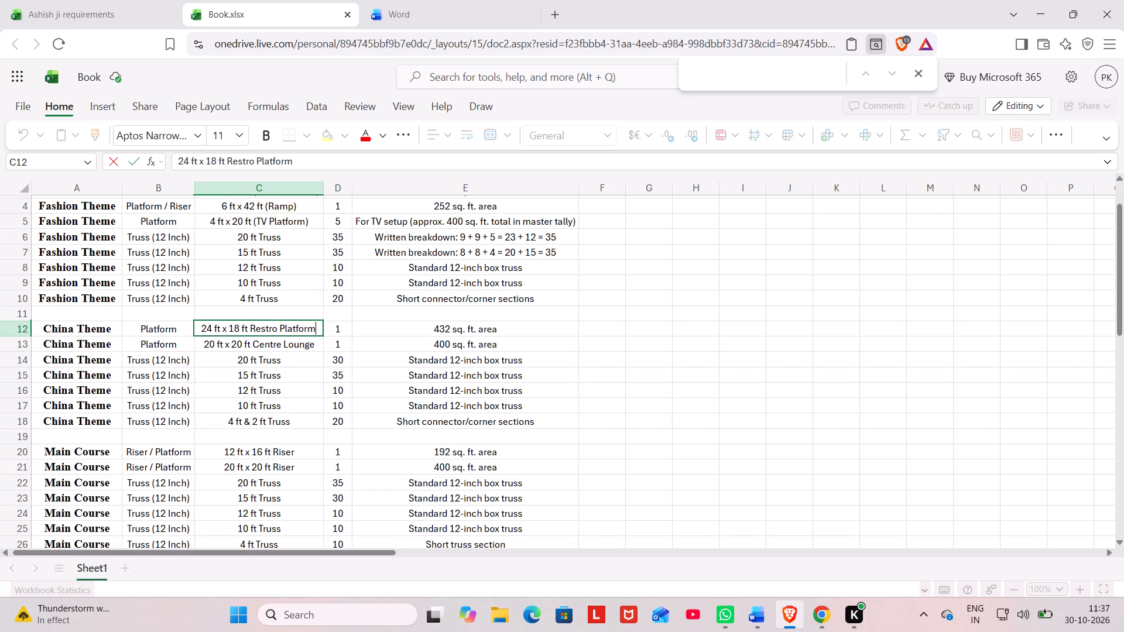
key(shift+parenright)
key(Left)
key(Left)
key(Left)
key(Left)
key(Left)
key(Left)
key(Left)
key(Left)
key(Left)
key(Left)
key(Left)
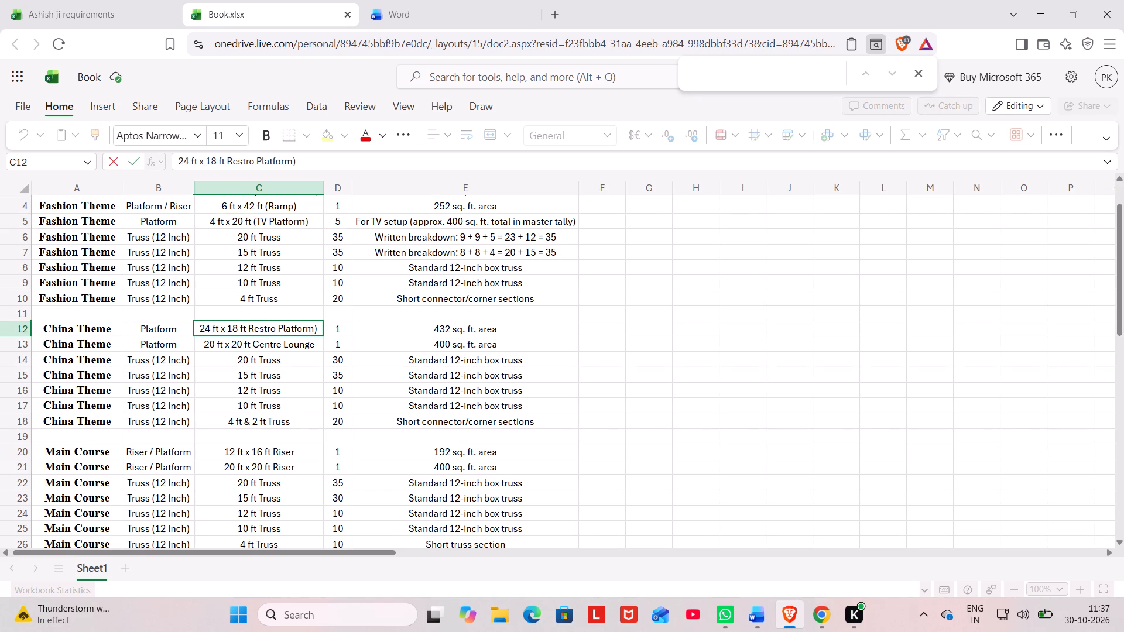
key(Left)
key(Left)
key(Left)
key(Left)
key(Left)
key(shift+parenleft)
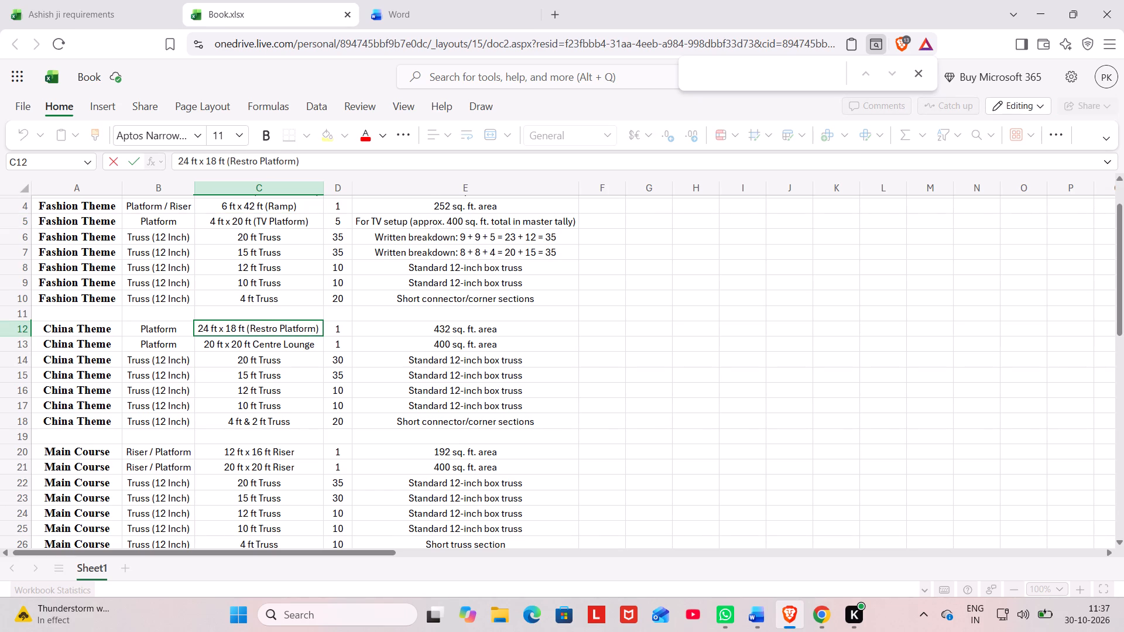
Put Centre Lounge in parentheses in the second China Theme item so it reads 20 ft x 20 ft (Centre Lounge).
double_click(268, 342)
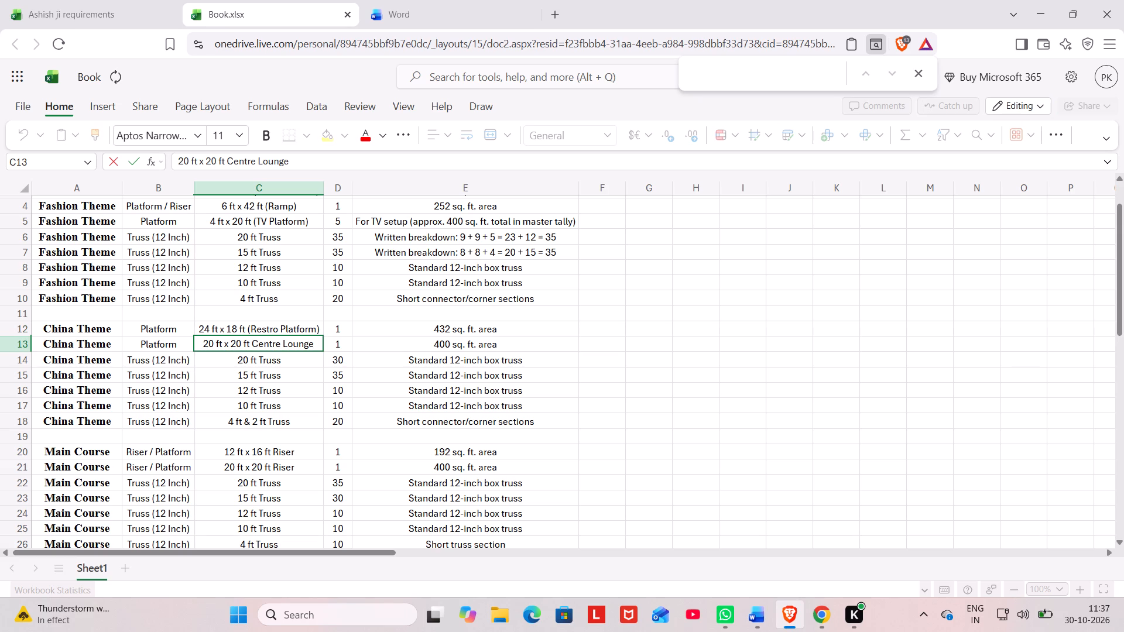
key(shift+parenright)
key(ctrl+Left)
key(ctrl+Left)
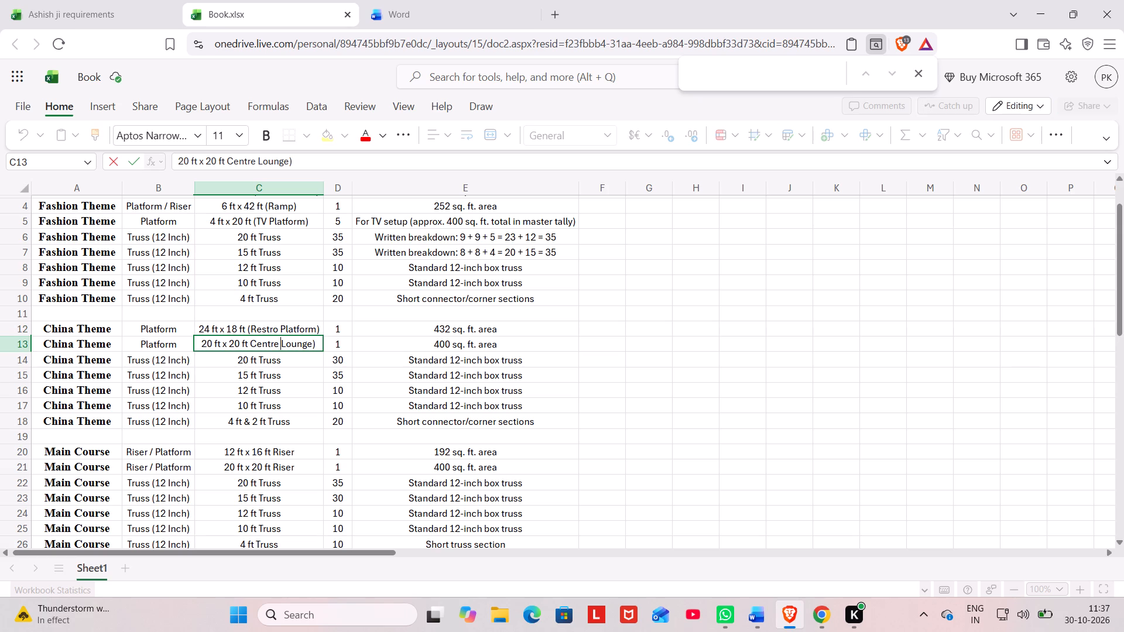
key(ctrl+Left)
key(shift+parenleft)
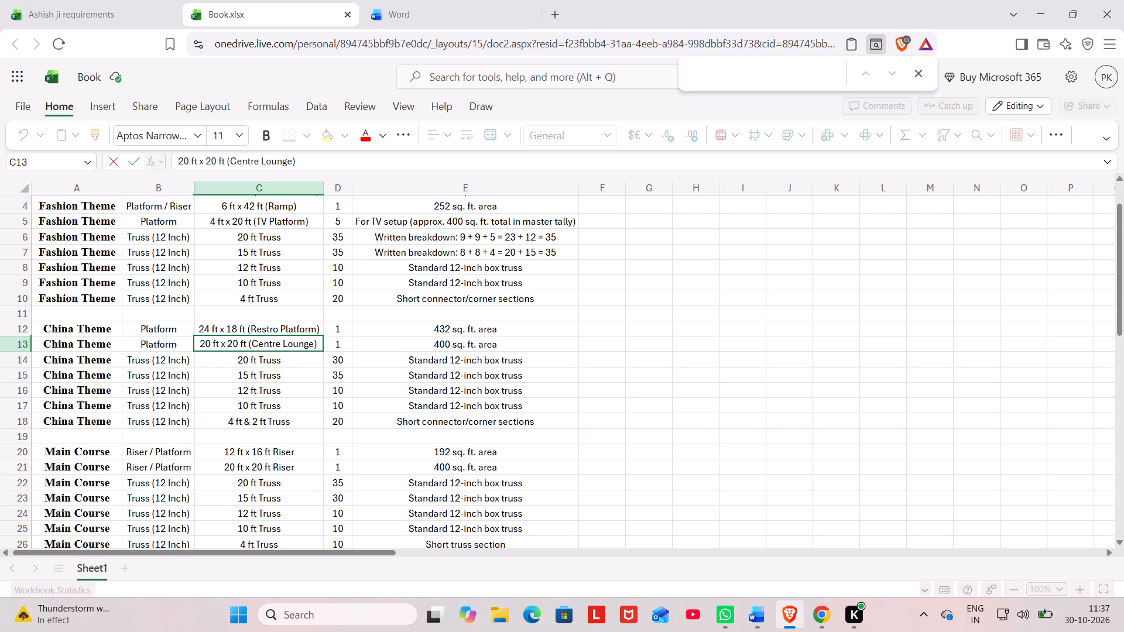
Put Riser in parentheses in the two Main Course riser items, 12 ft x 16 ft and 20 ft x 20 ft.
scroll(289, 455, down, 1)
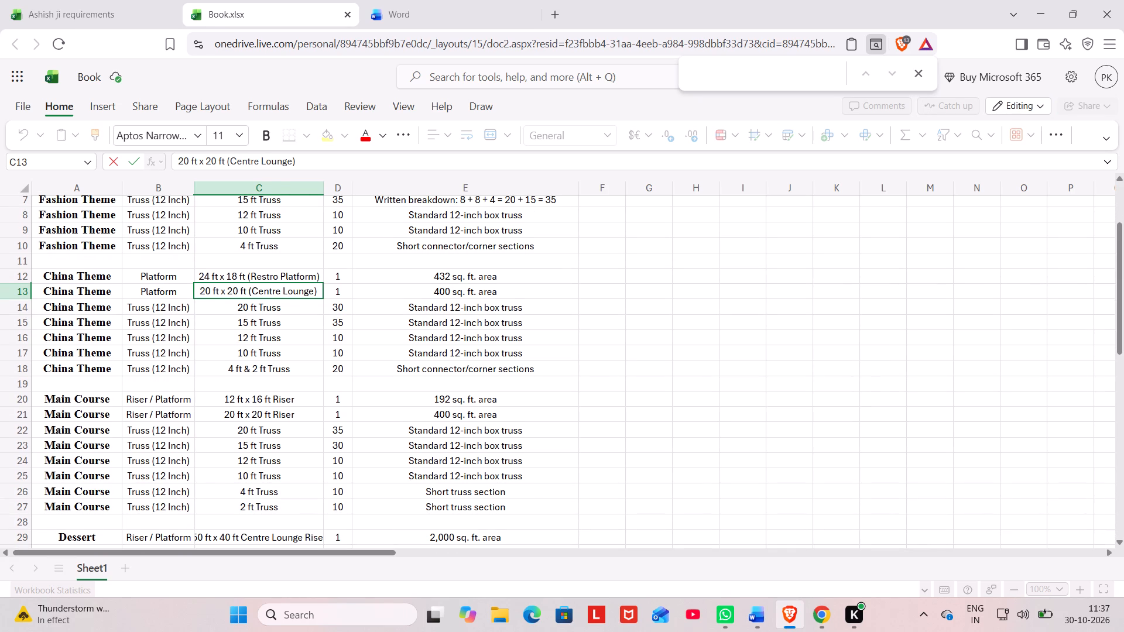
double_click(310, 397)
key(shift+underscore)
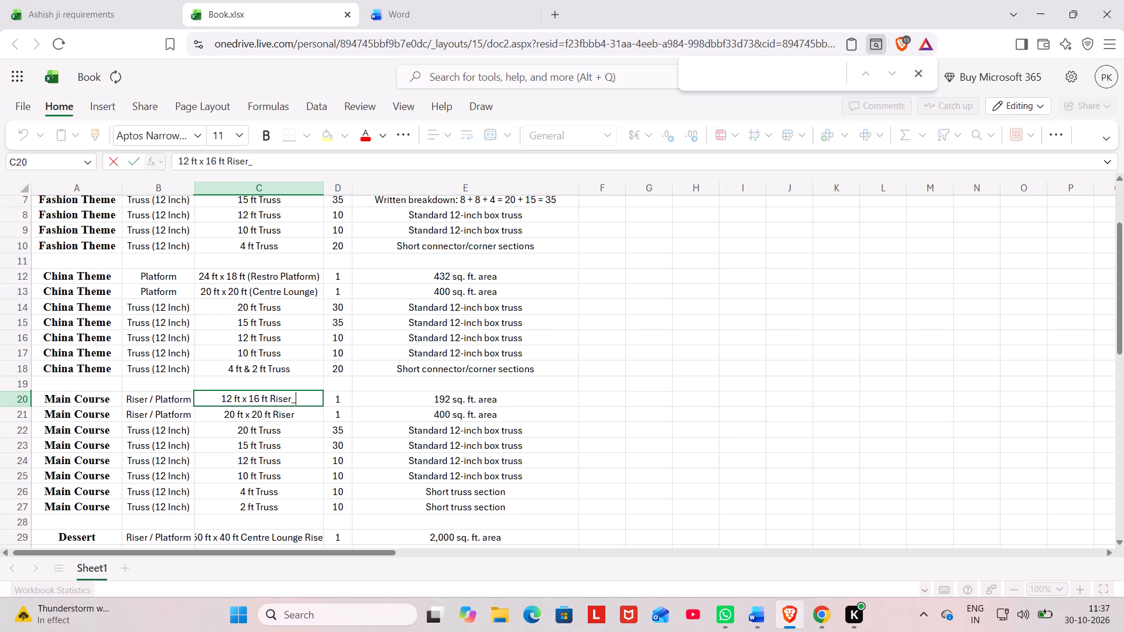
key(BackSpace)
key(shift+parenright)
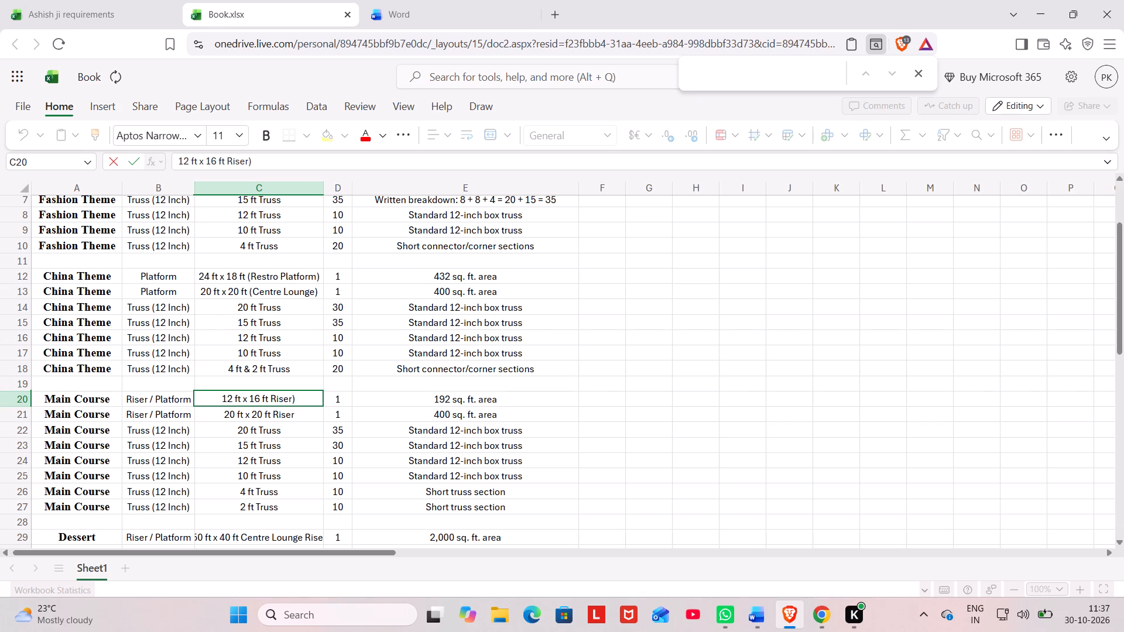
key(ctrl+Left)
key(ctrl+Left)
key(shift+parenleft)
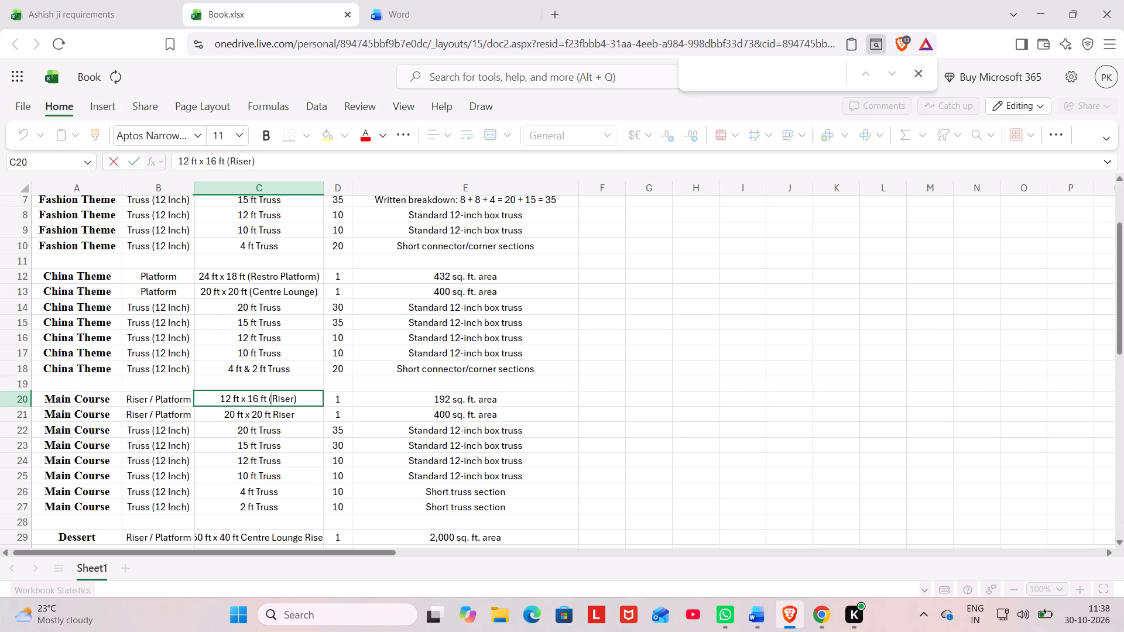
double_click(309, 411)
key(shift+parenright)
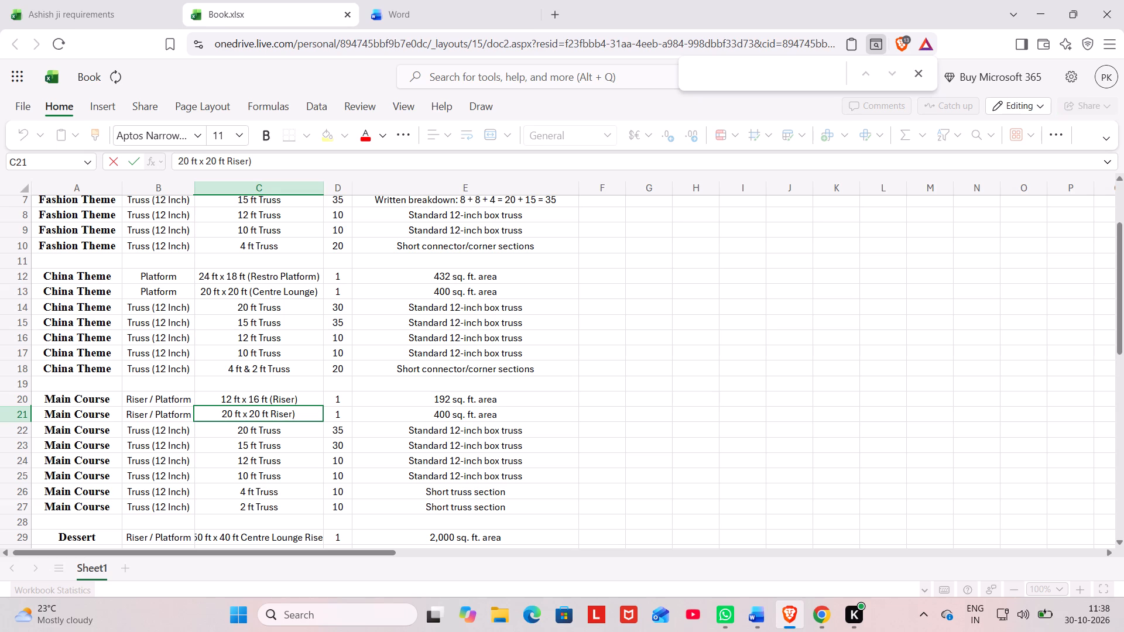
key(ctrl+Left)
key(ctrl+Left)
key(shift+parenleft)
Put Centre Lounge Riser in parentheses in the first Dessert item so it reads 50 ft x 40 ft (Centre Lounge Riser).
scroll(309, 411, down, 2)
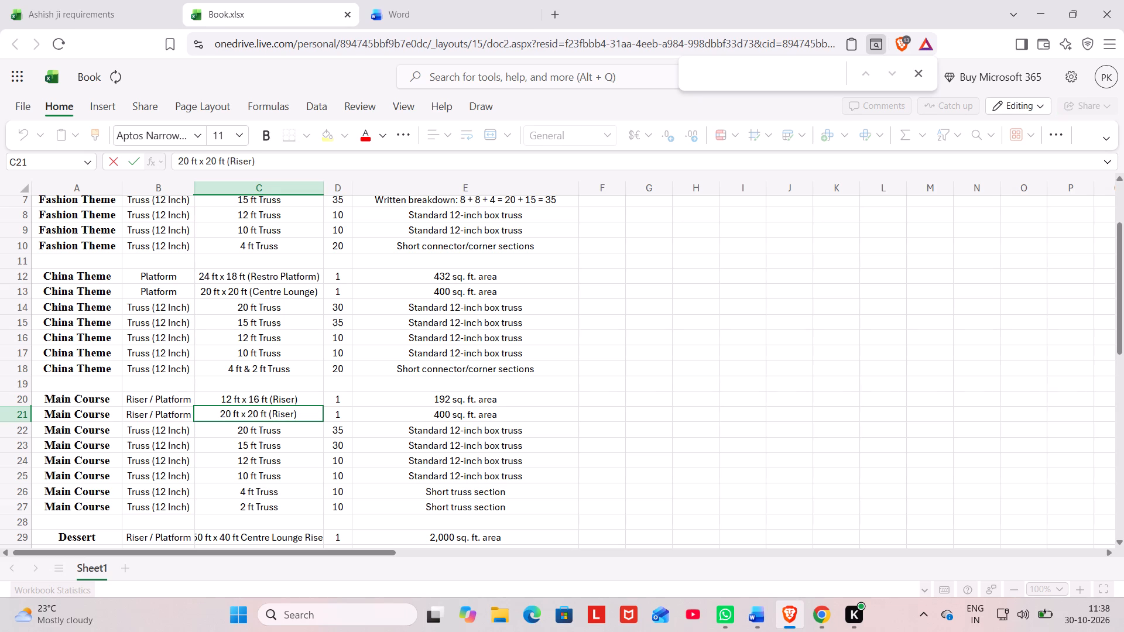
scroll(275, 493, down, 2)
double_click(244, 431)
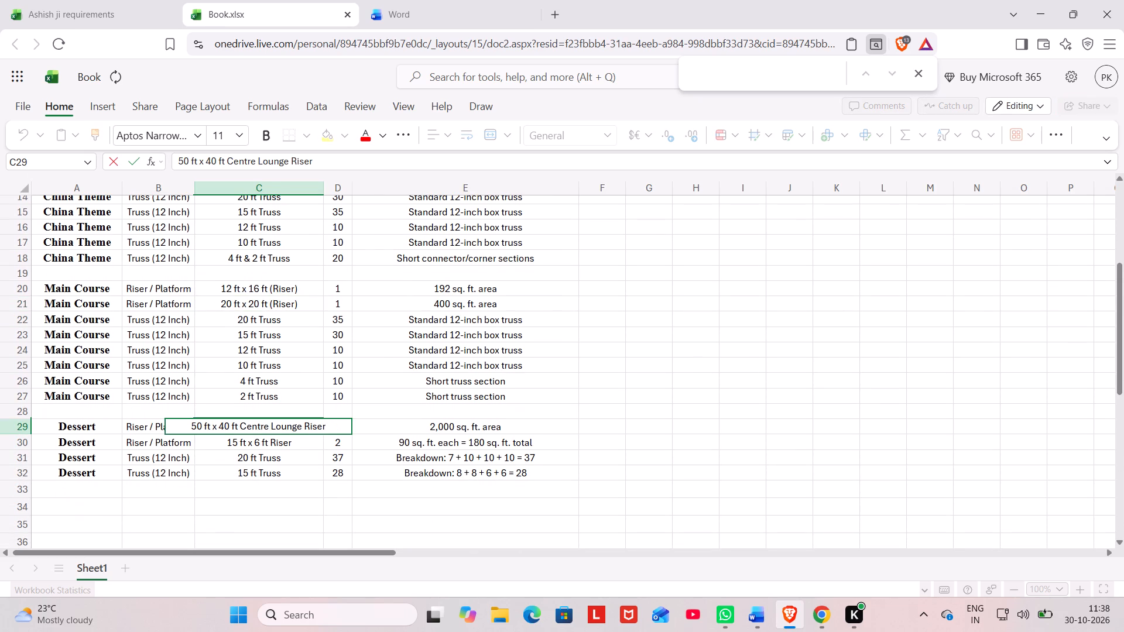
key(shift+parenright)
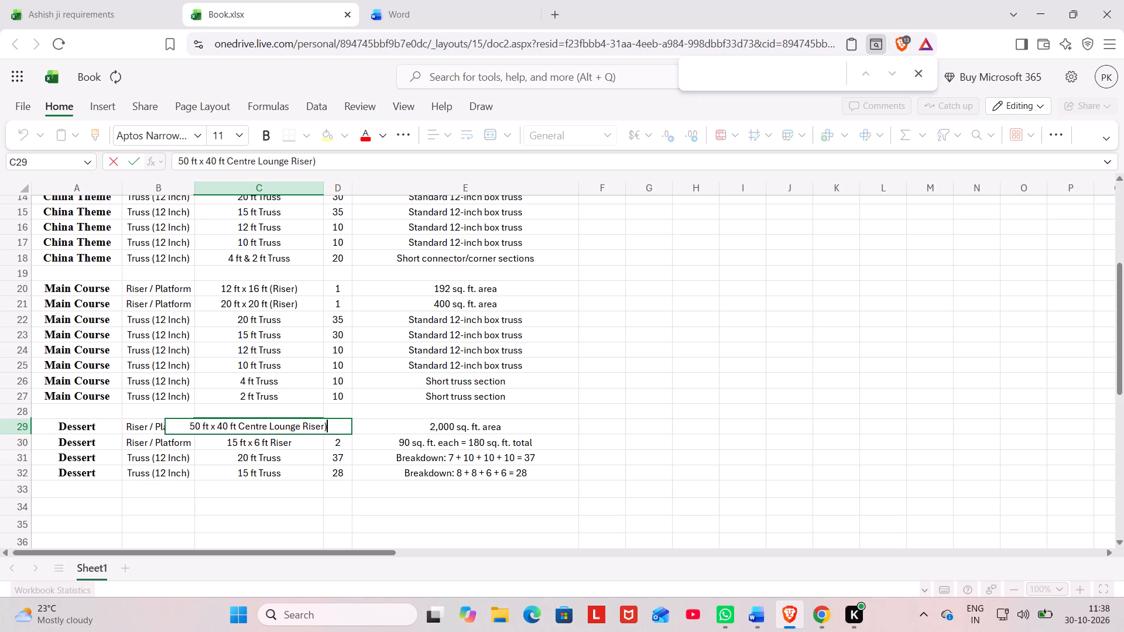
key(ctrl+Left)
key(ctrl+Left)
key(ctrl+Left)
key(ctrl+Left)
key(shift+parenleft)
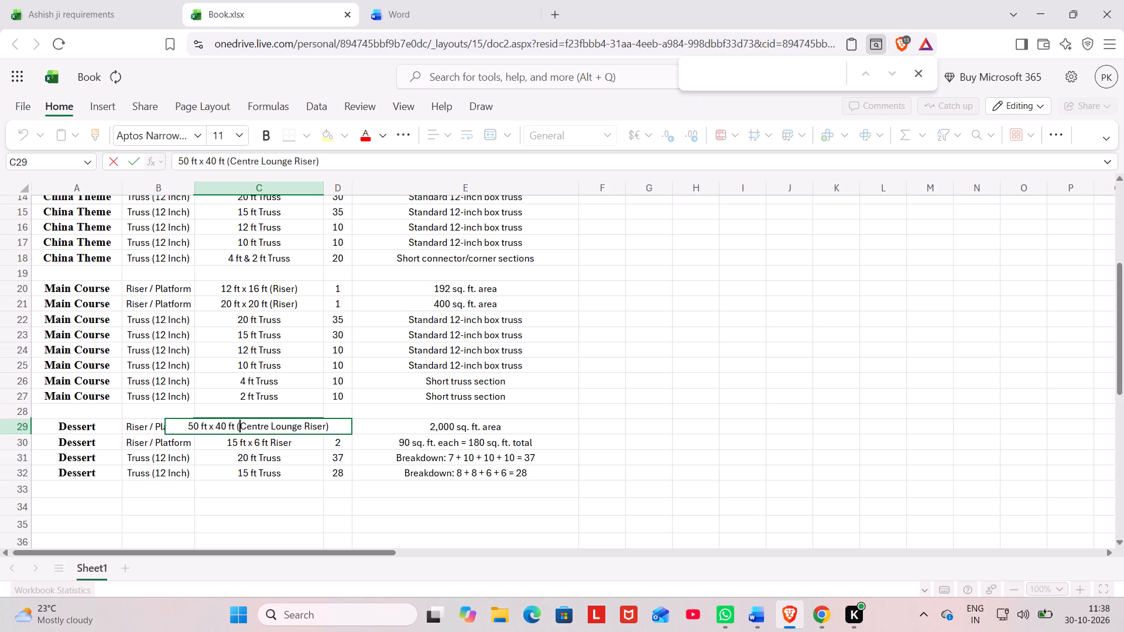
Put Riser in parentheses in the second Dessert item so it reads 15 ft x 6 ft (Riser).
double_click(280, 439)
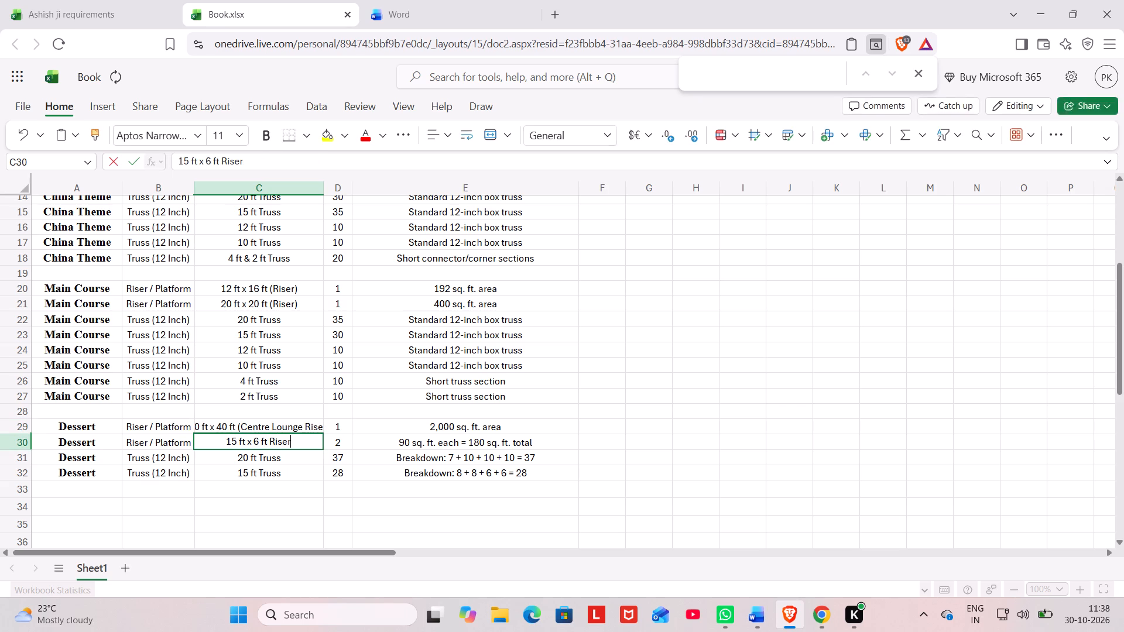
key(shift+parenright)
key(ctrl+Left)
key(ctrl+Left)
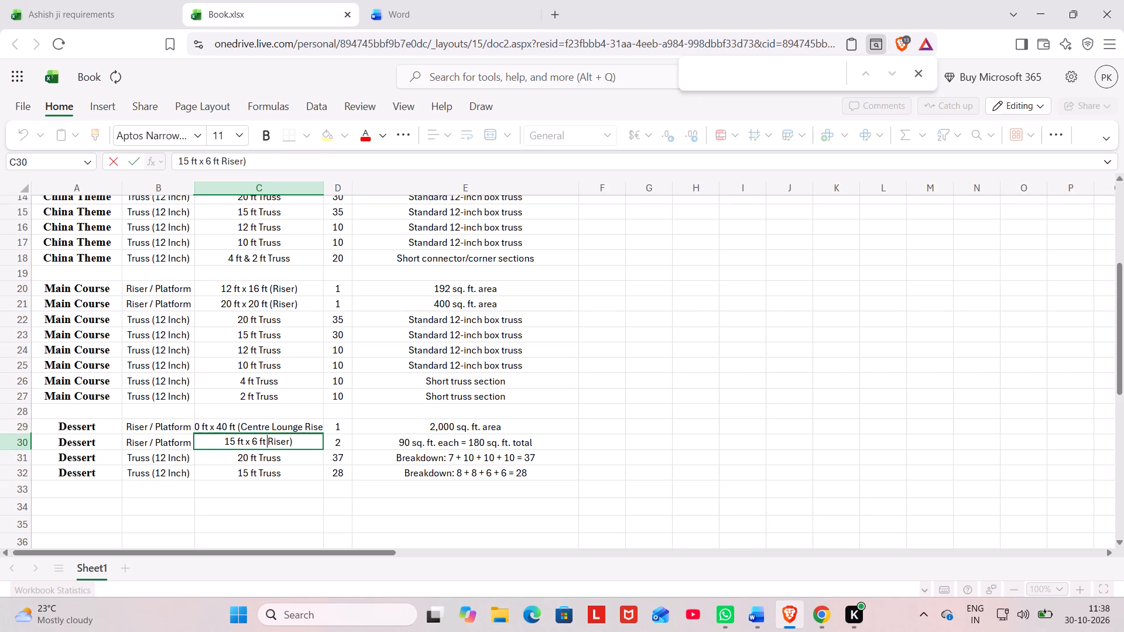
key(shift+parenleft)
Save the workbook and close the browser's find-in-page bar.
key(ctrl+s)
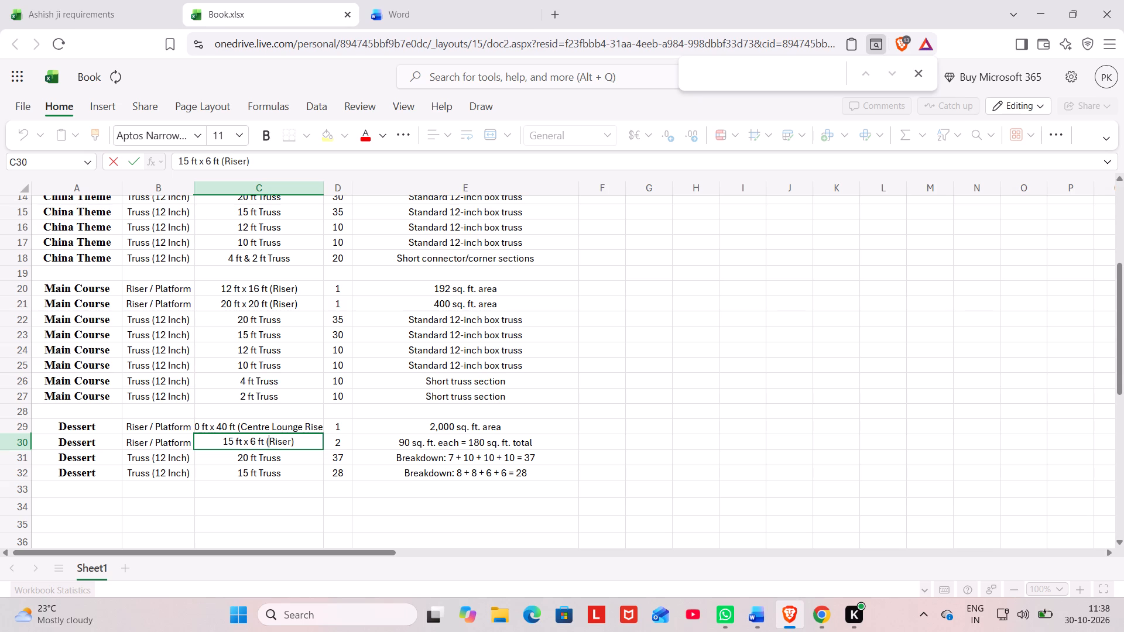
click(917, 70)
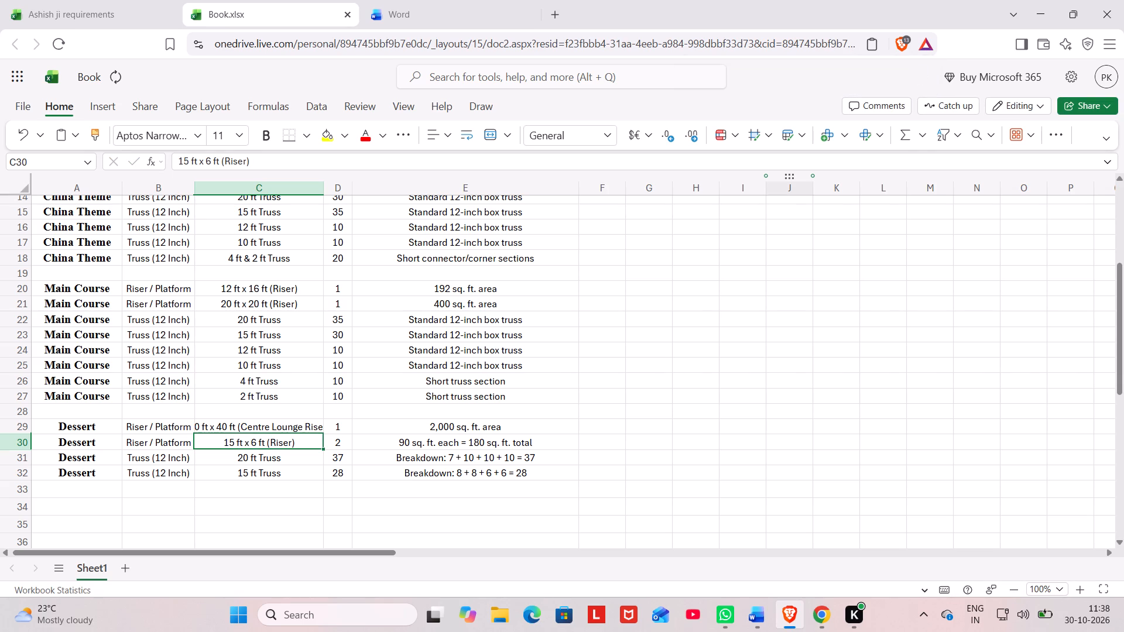
Auto-fit the column widths across the whole sheet so the long Dessert riser item fits its cell.
click(16, 188)
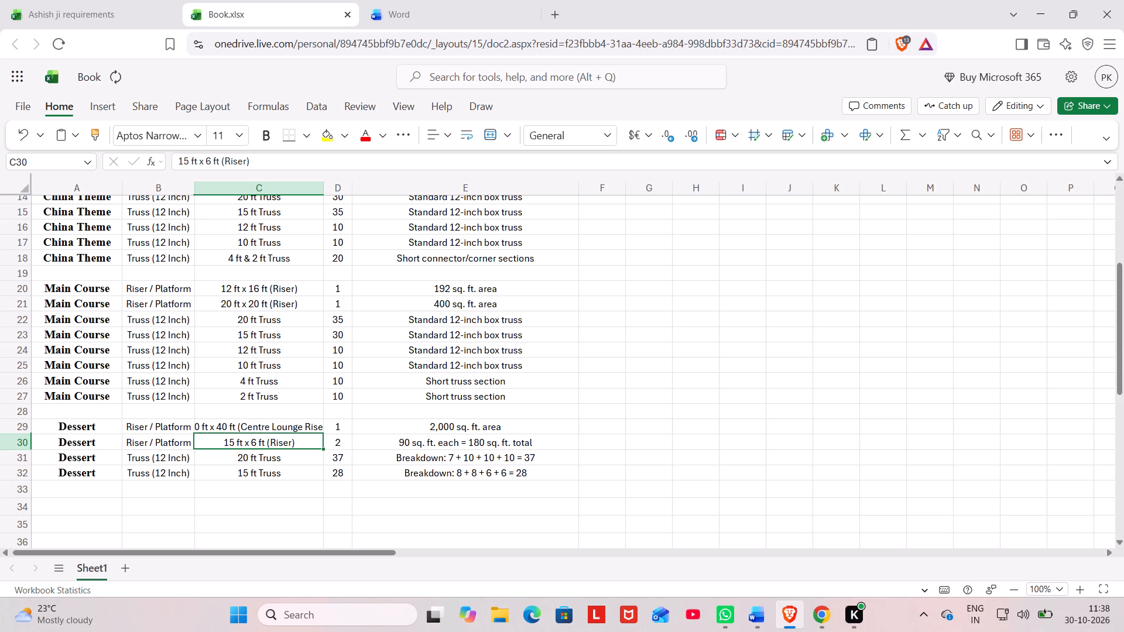
drag(18, 190, 15, 183)
click(15, 183)
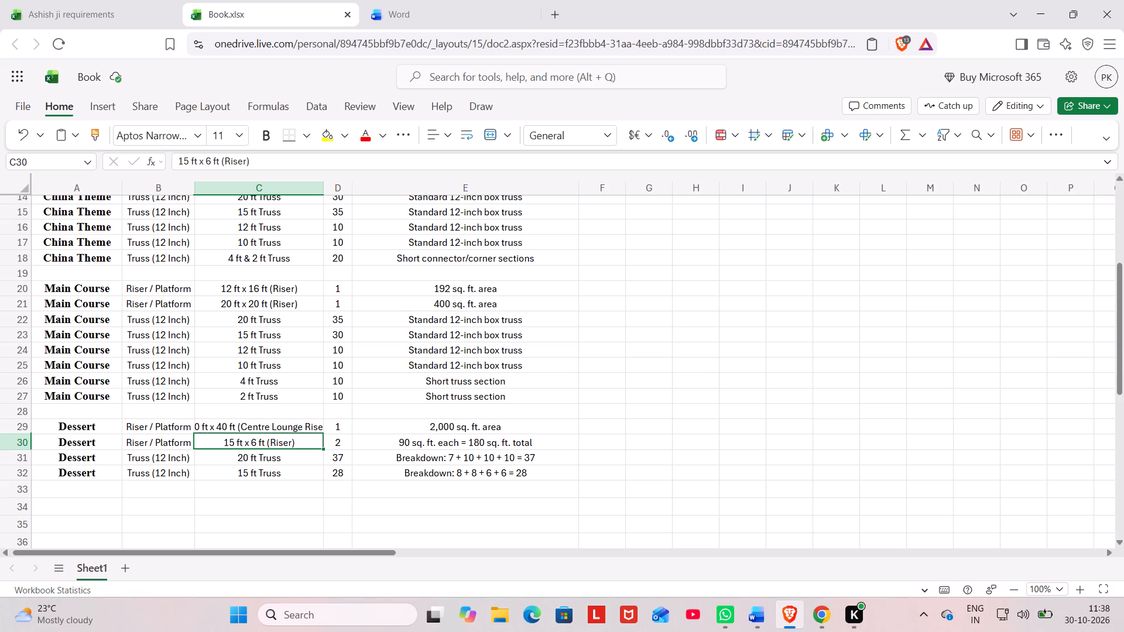
double_click(15, 183)
click(11, 184)
double_click(11, 184)
key(ctrl+a)
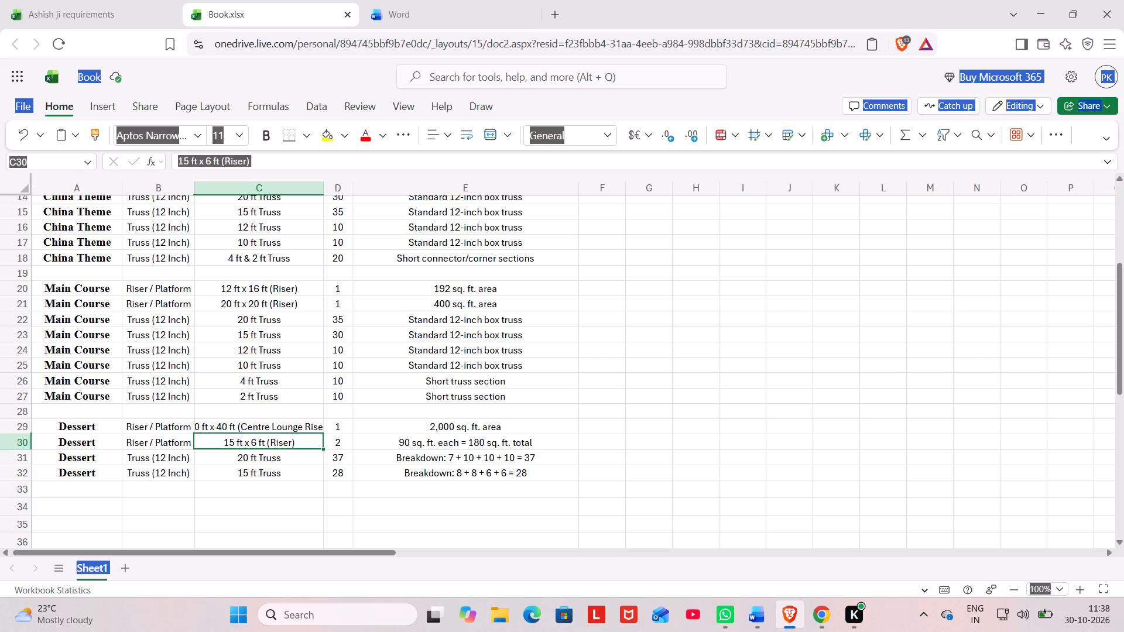
click(804, 336)
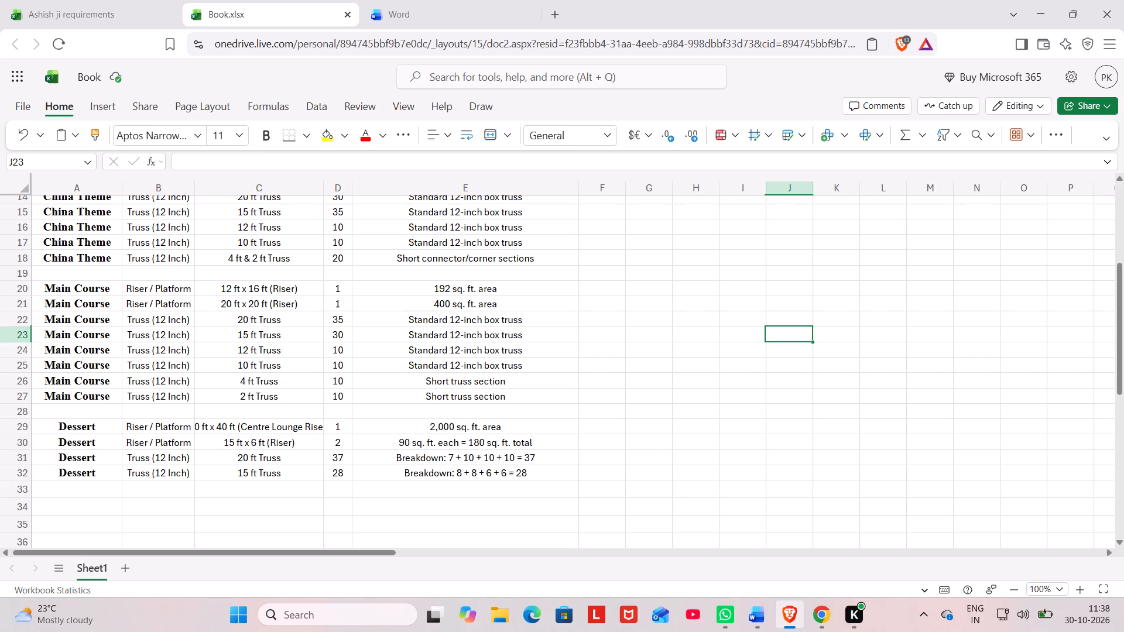
key(ctrl+a)
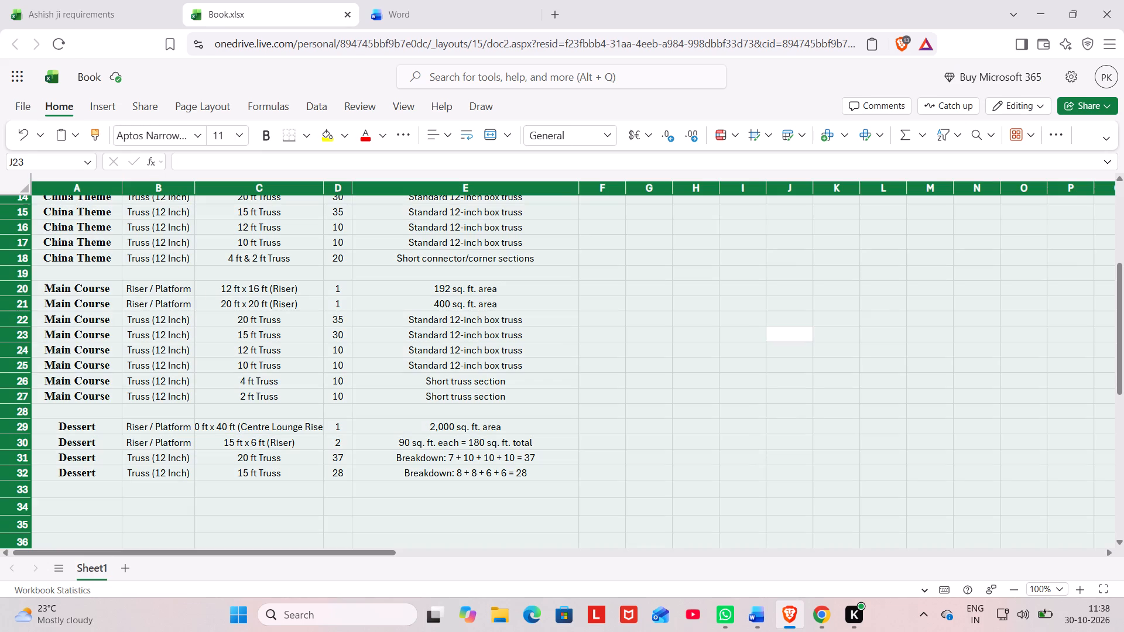
click(883, 134)
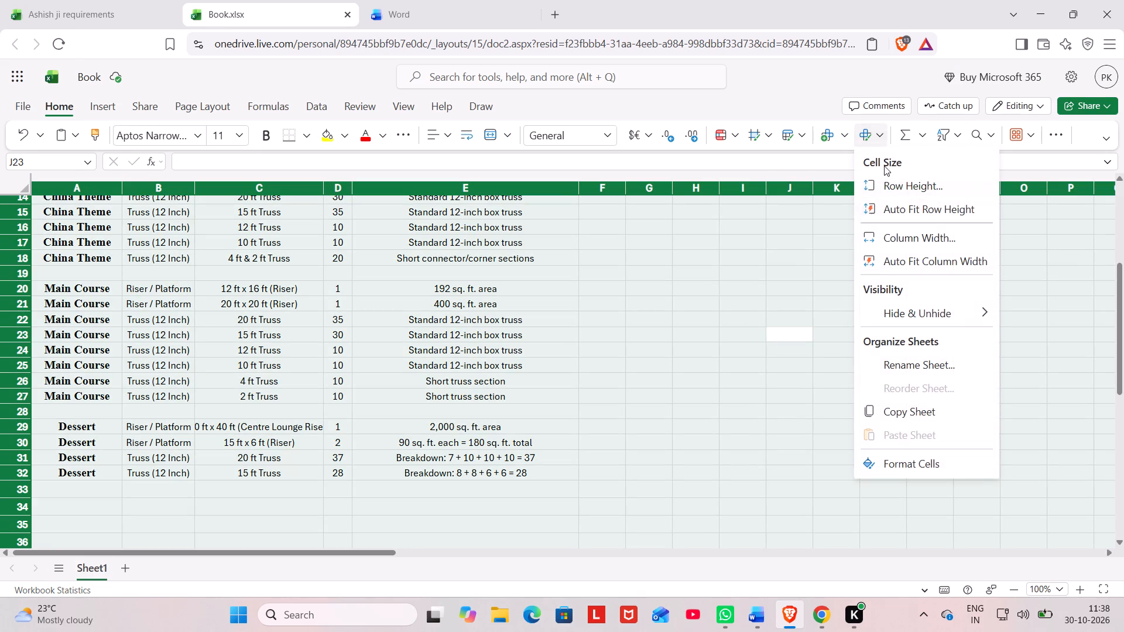
click(912, 252)
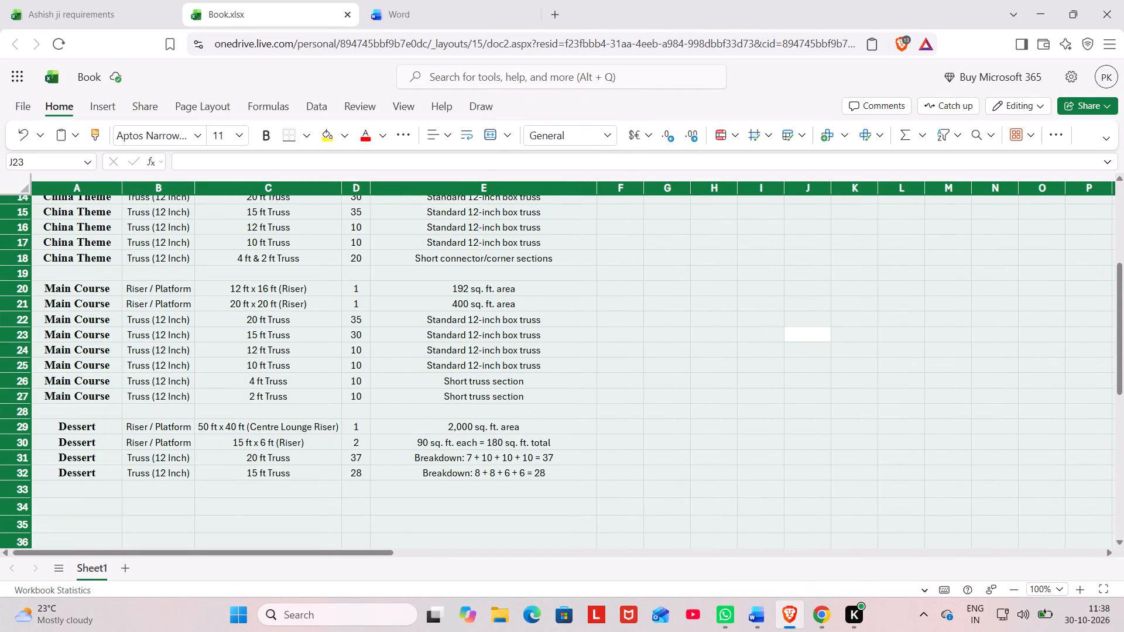
click(795, 396)
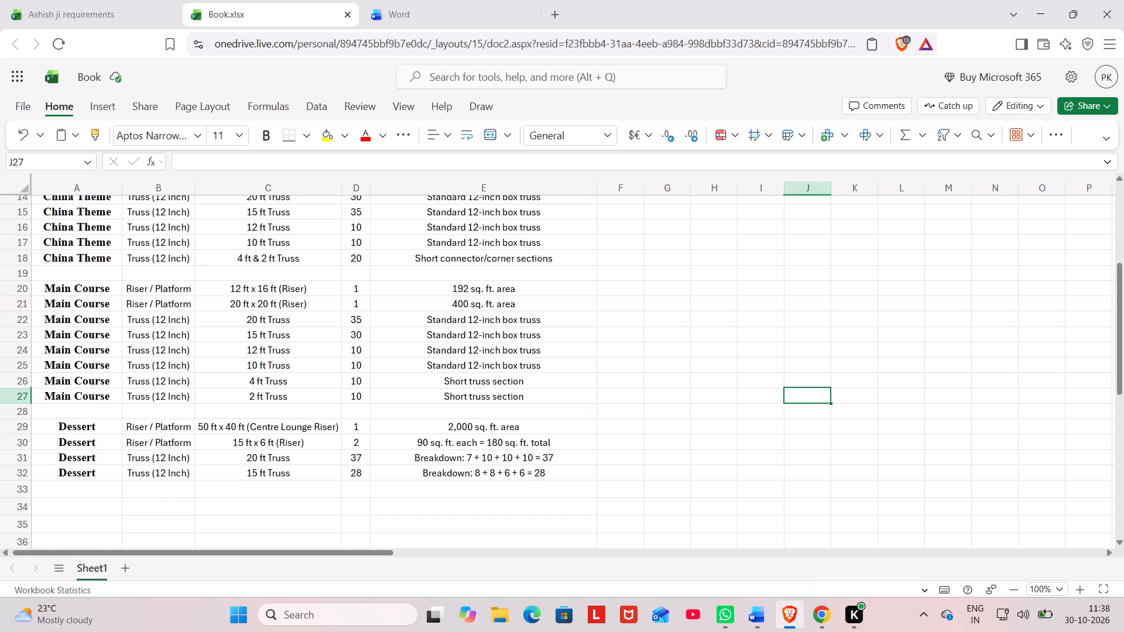
Return to the top of the requirements table, save the workbook and lock the computer.
scroll(795, 396, up, 5)
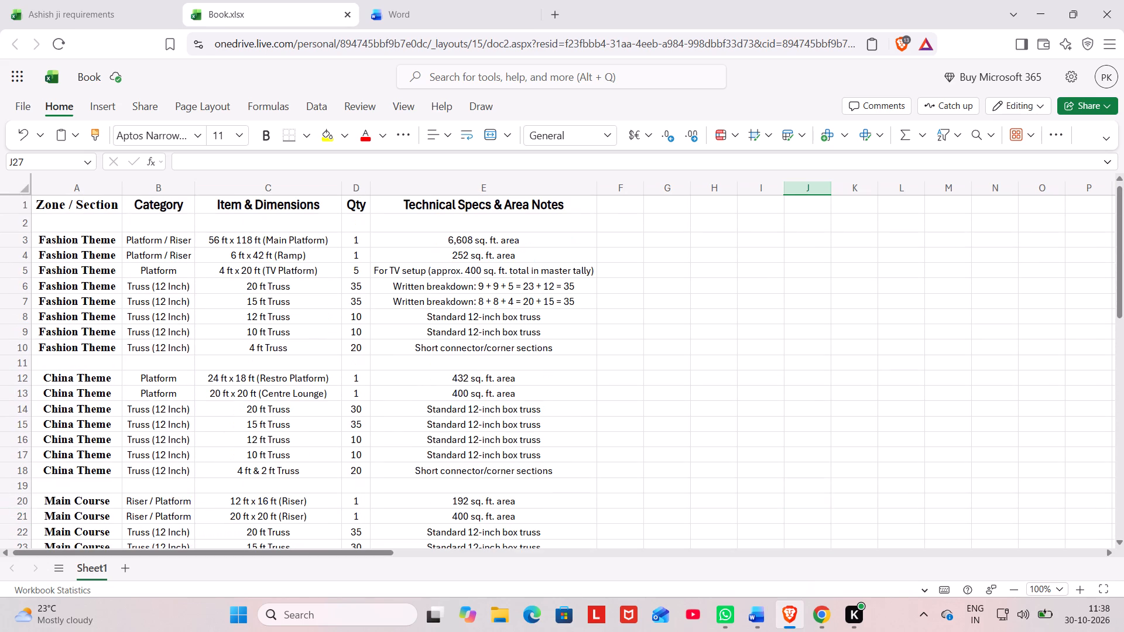
key(ctrl+s)
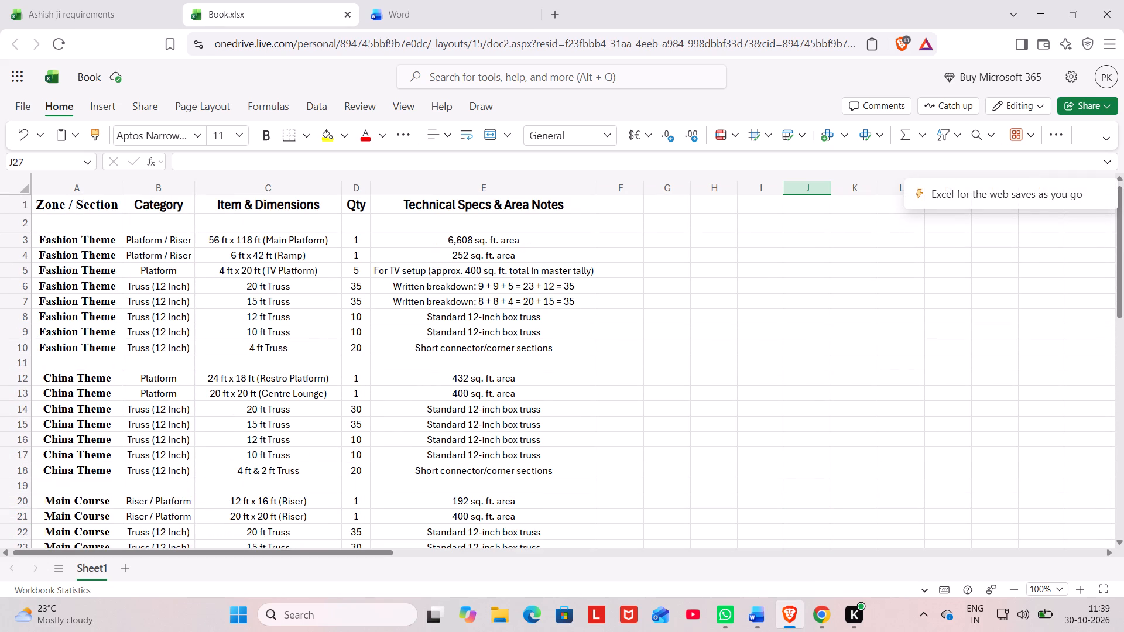
key(super+l)
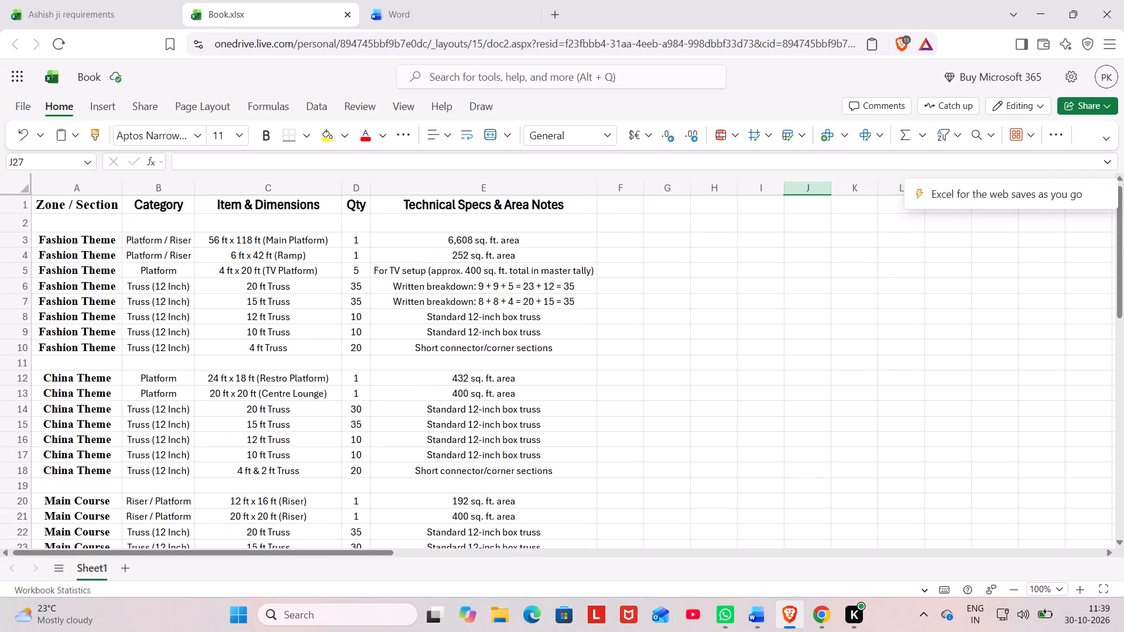